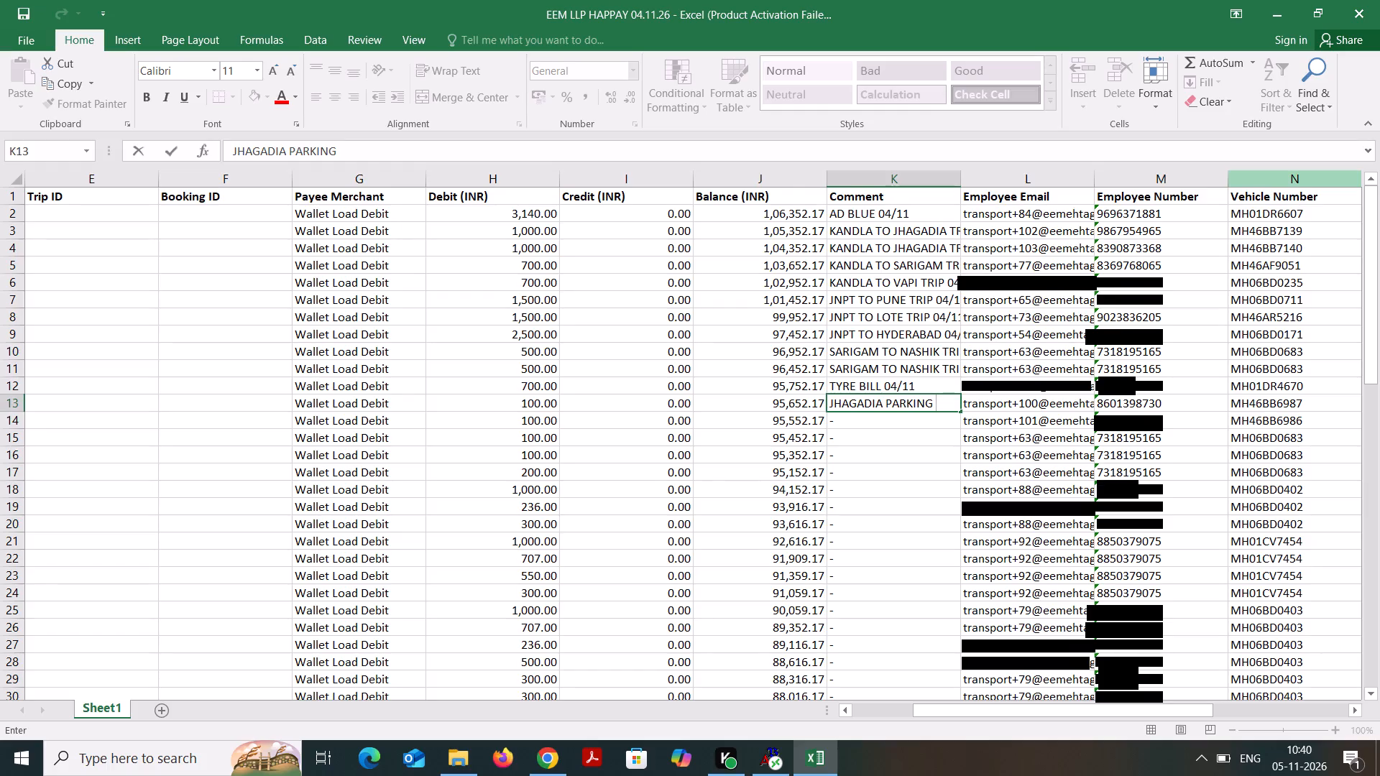
Complete the row 13 comment as JHAGADIA PARKING 29-30/10 and enter the same comment in row 14.
type("29")
type("-30/10")
key("Return")
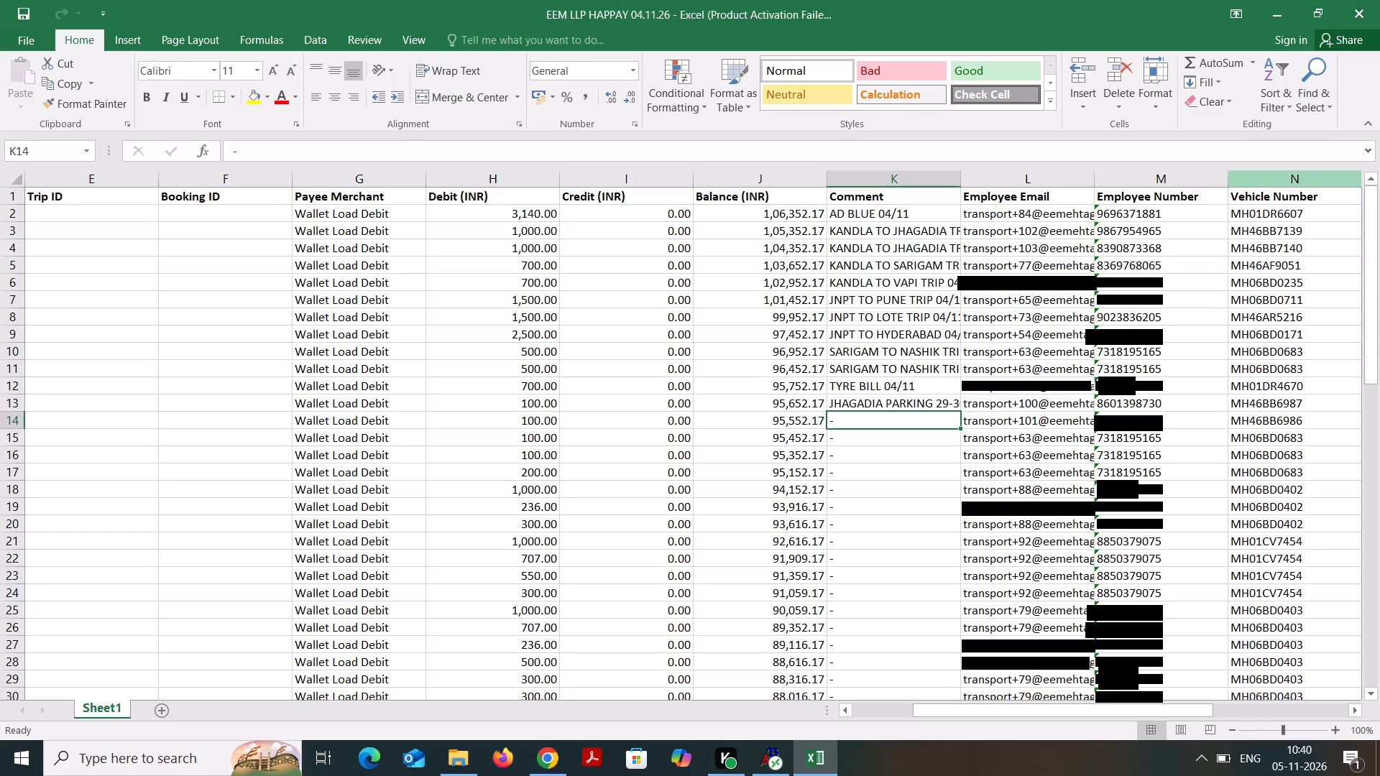
type("JHA")
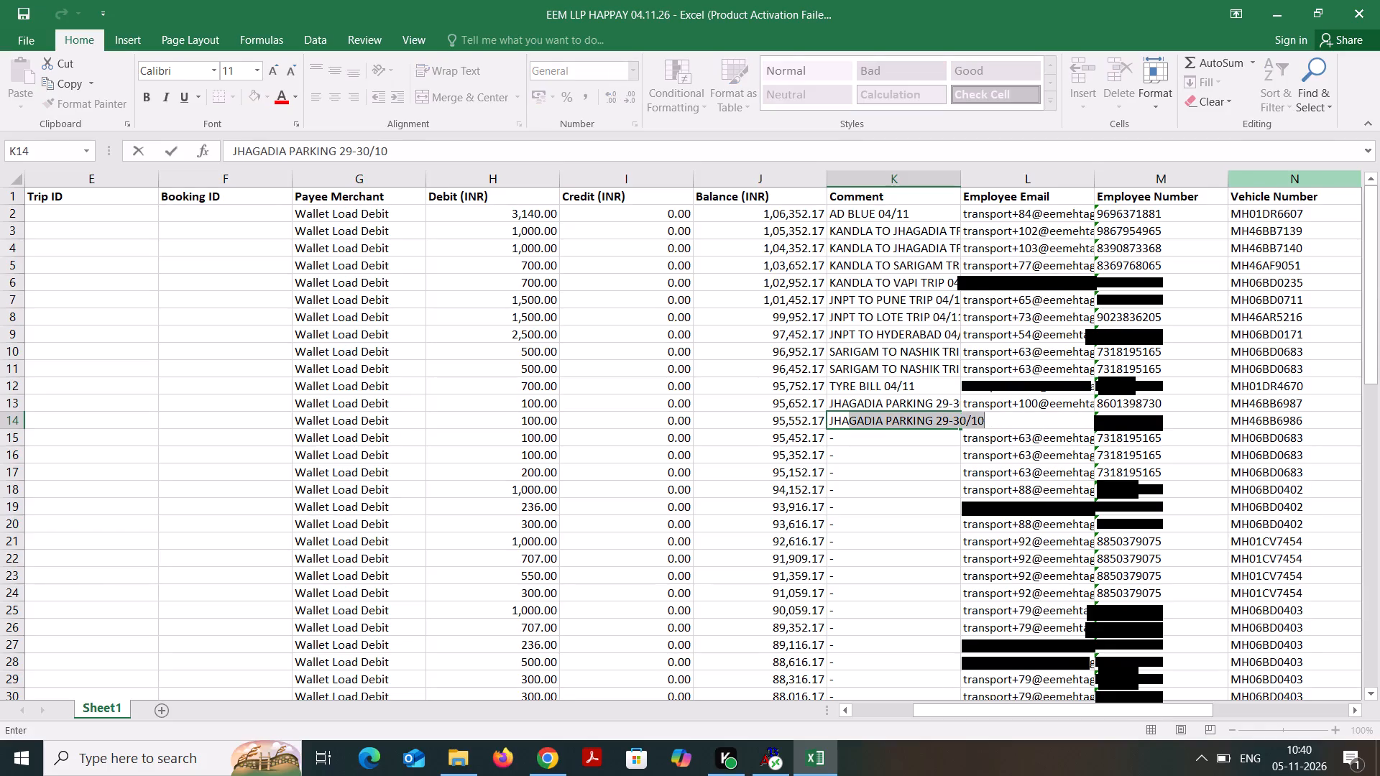
key("Tab")
key("Left")
key("Down")
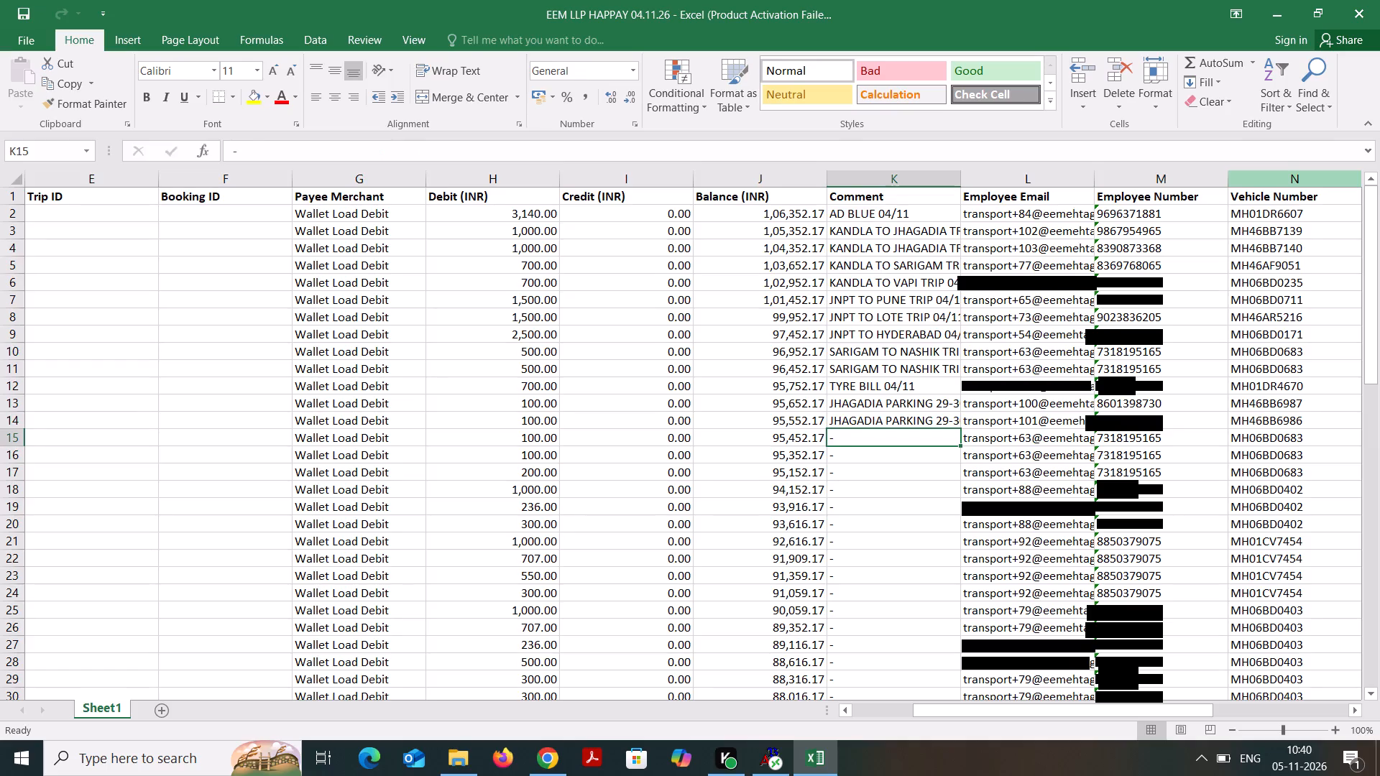
Enter JNPT PARKING 27/10 as the comment in row 15.
type("JNPT PARKING")
key("space")
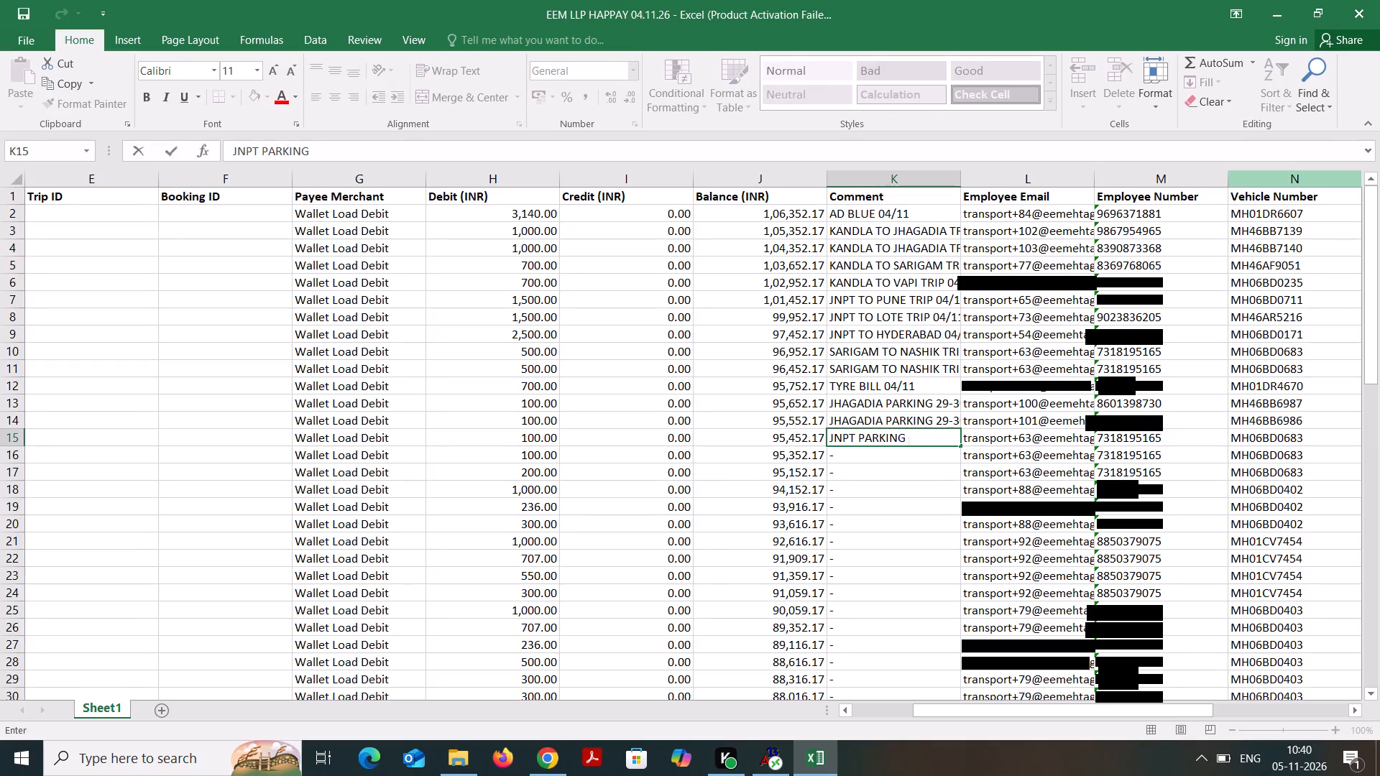
type("27/")
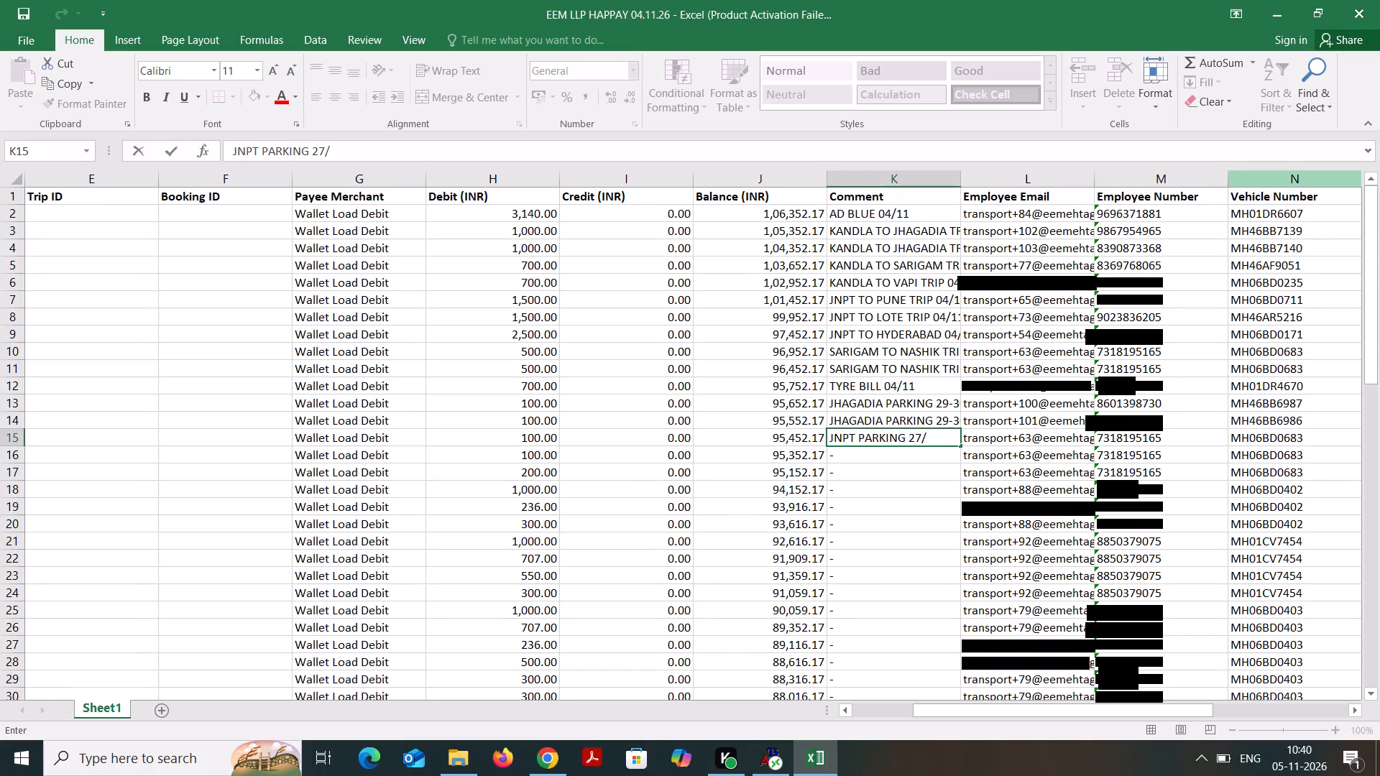
type("10")
key("Return")
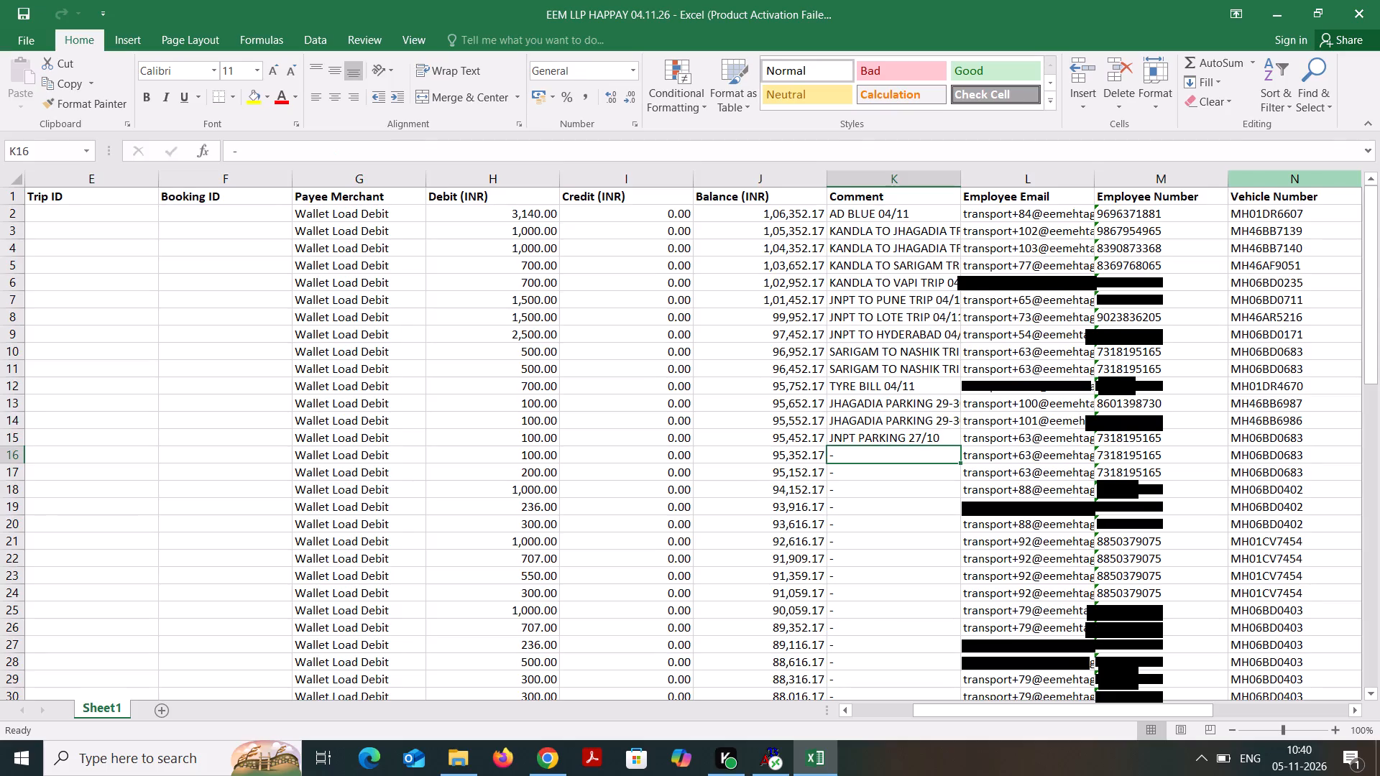
Set the debit amount of the JNPT PARKING 27/10 entry in row 15 to 200.
key("Up")
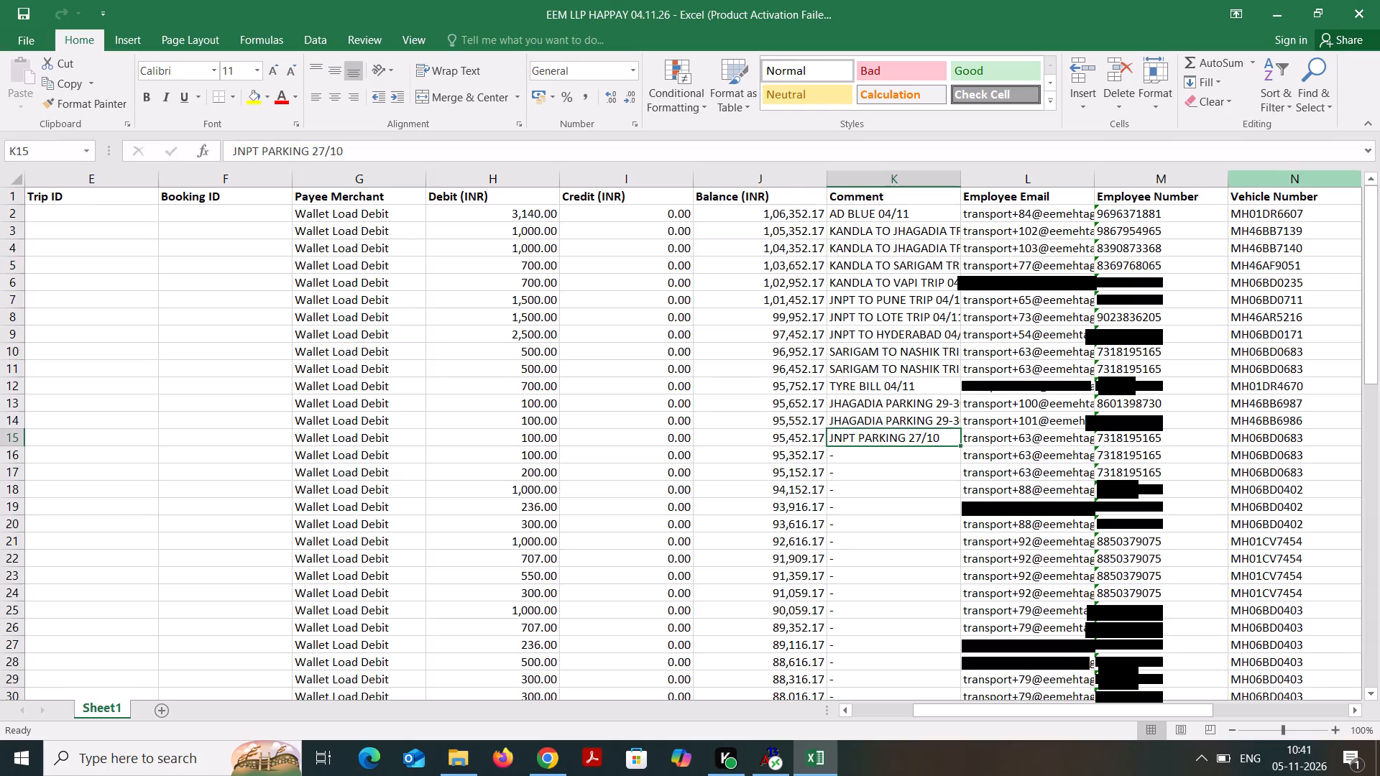
key("Left")
key("Left")
key("Left")
type("200")
key("Down")
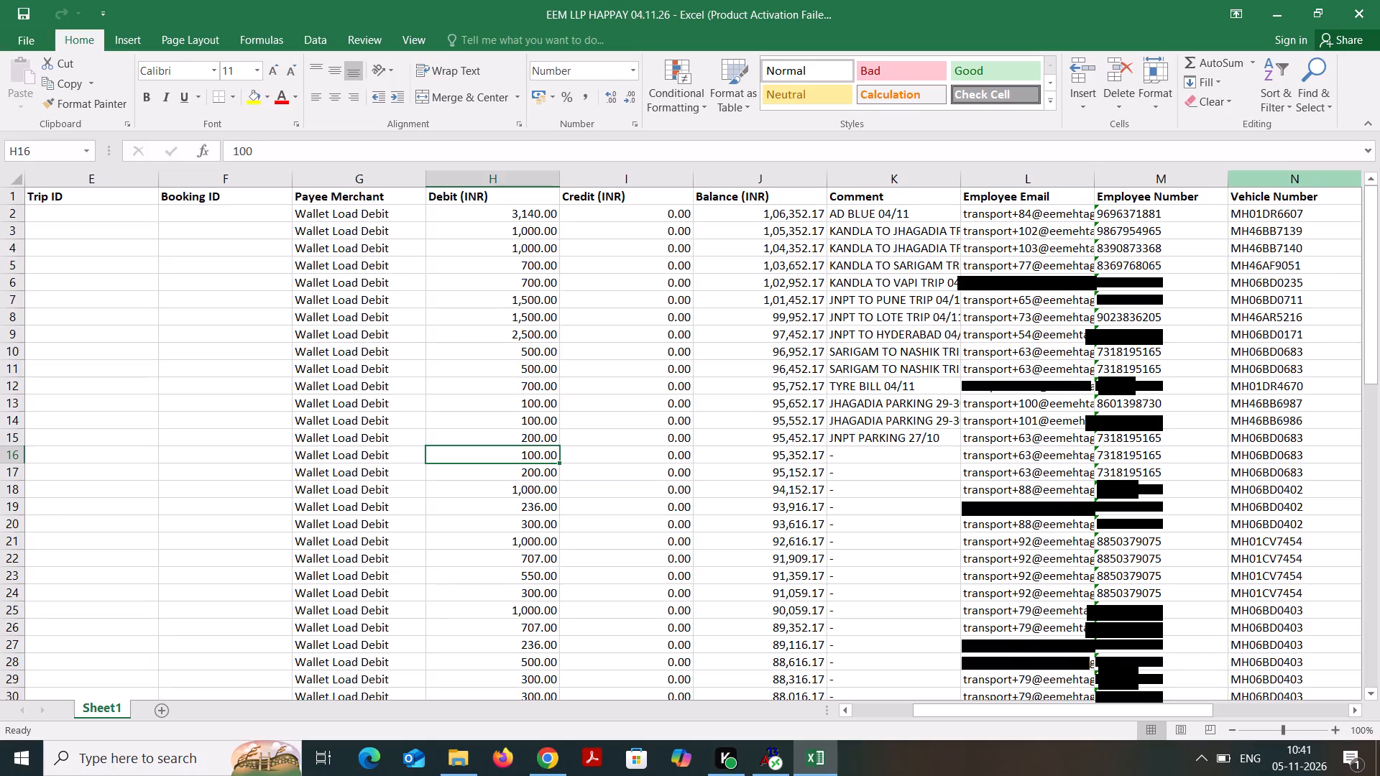
Delete the entire row 16, the 100.00 debit entry directly below the JNPT PARKING entry.
key("ctrl+minus")
key("Down")
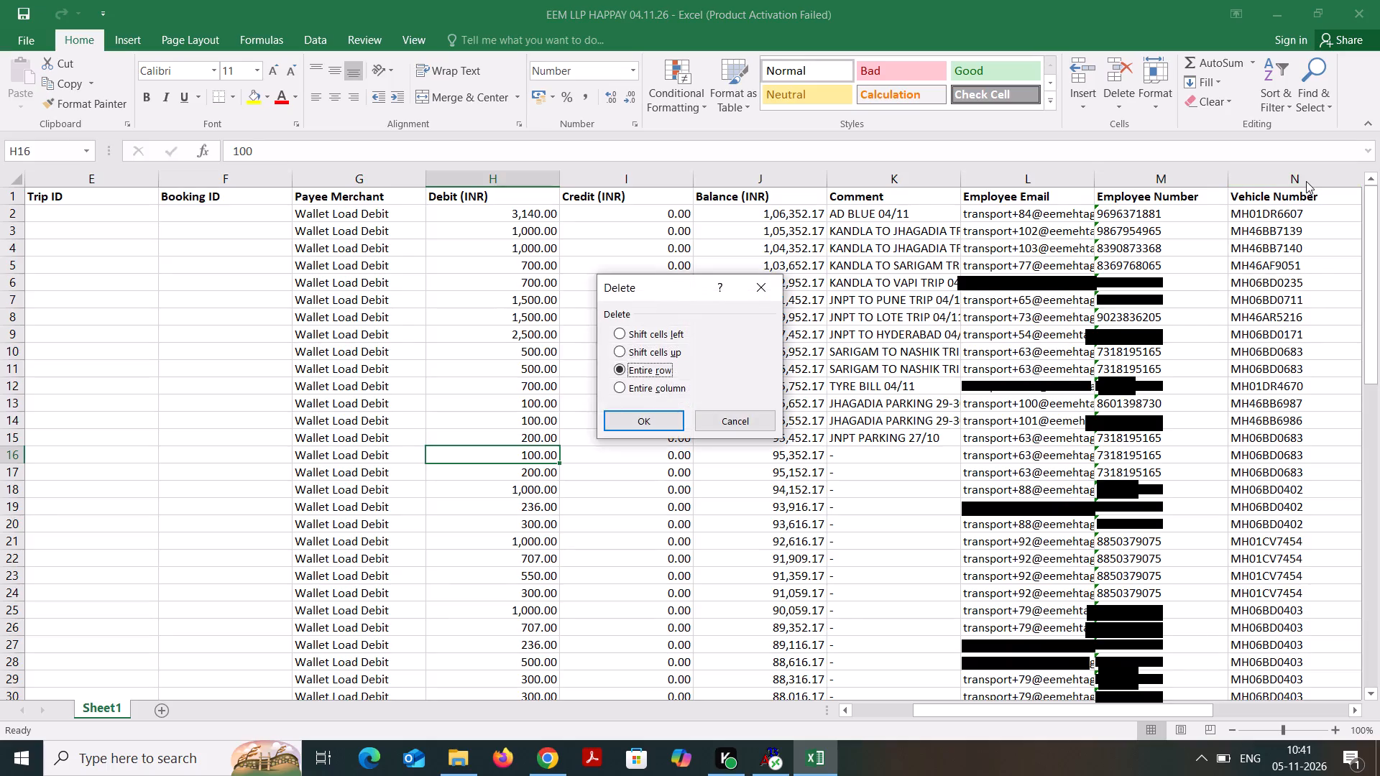
key("Return")
Enter REPAIR WORK 28/10 as the comment in row 16.
key("Right")
key("Right")
key("Right")
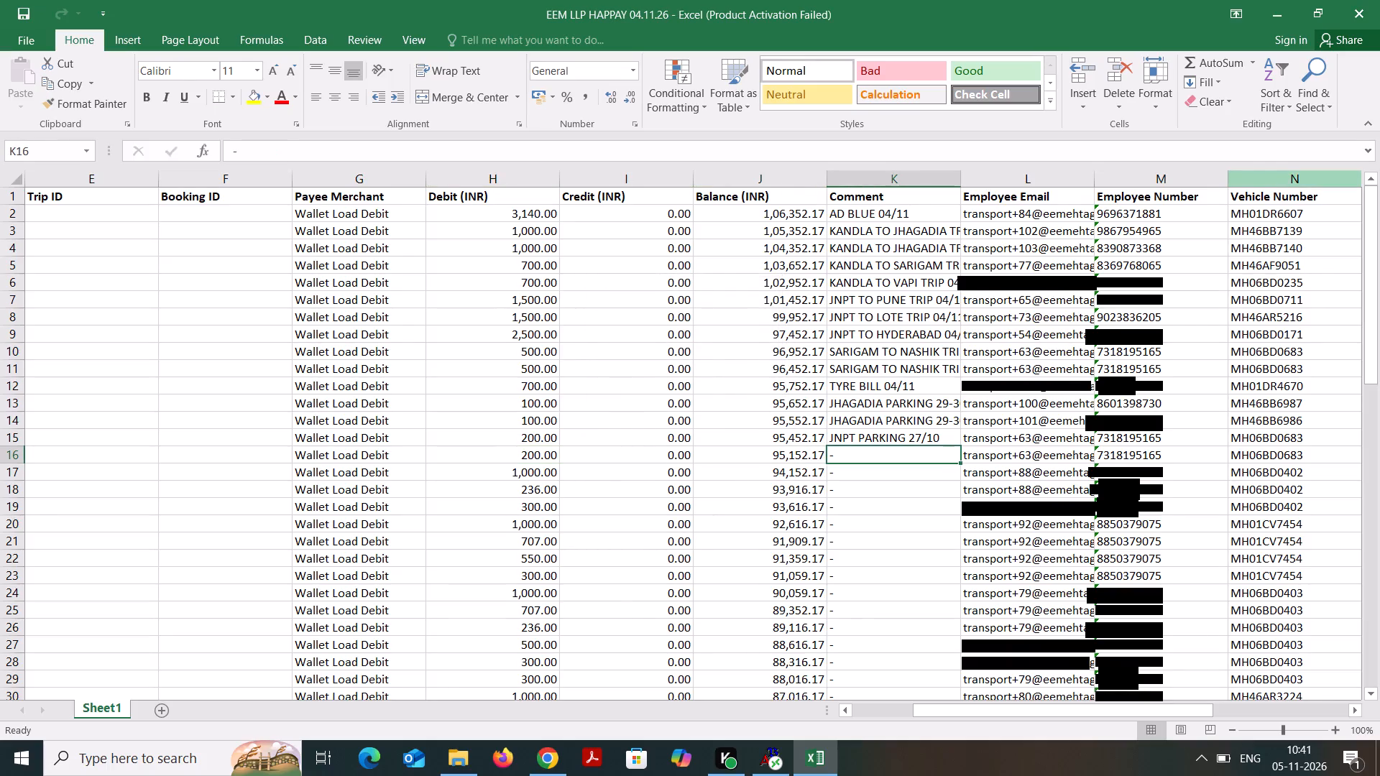
type("REPAIR WORK")
key("space")
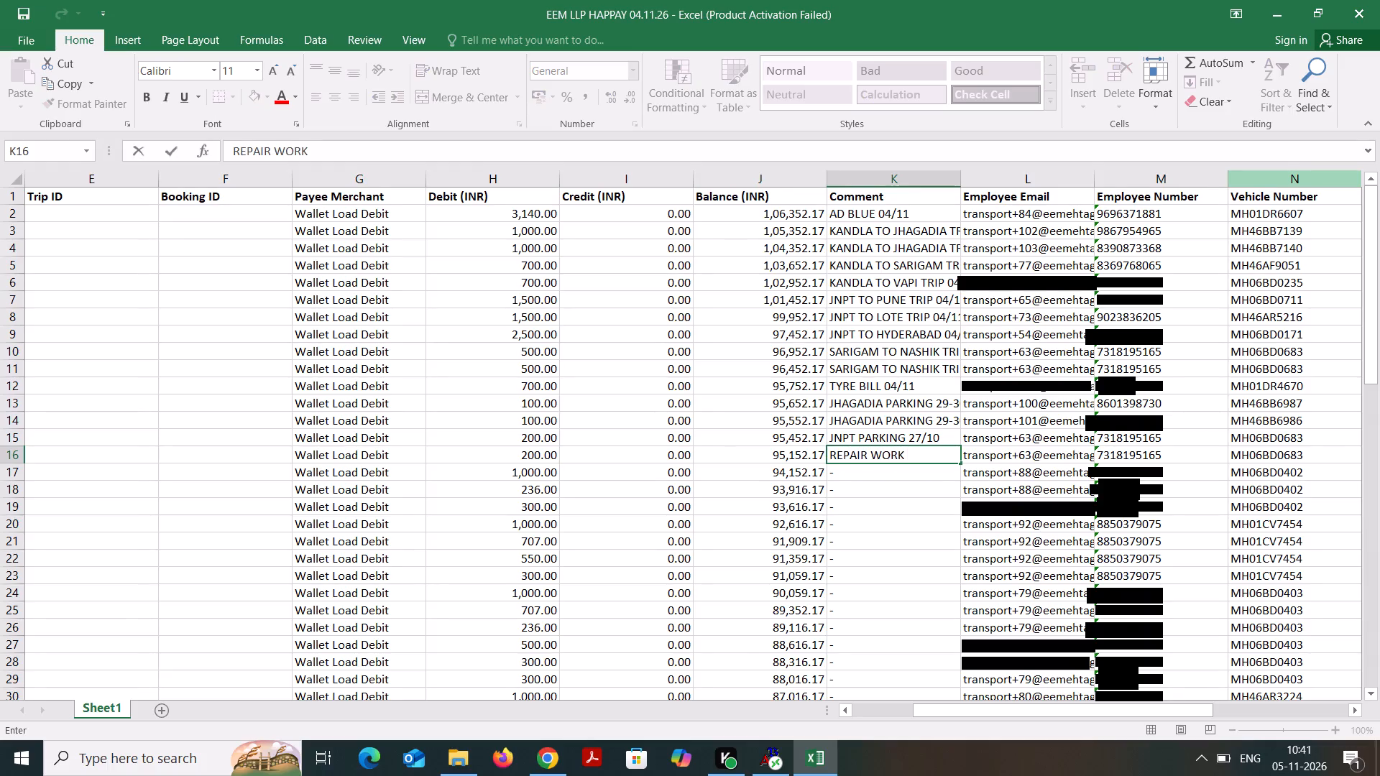
type("28/10")
key("Return")
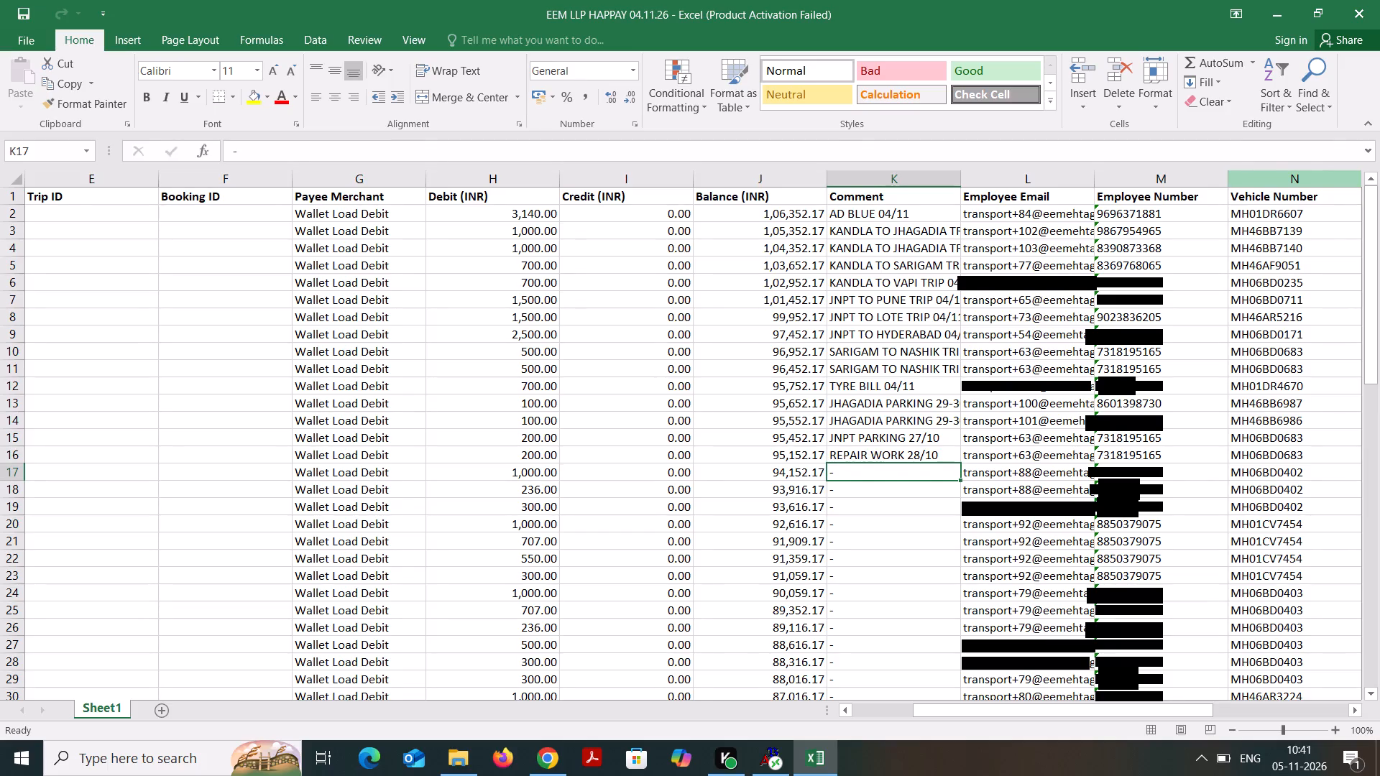
Check the employee details and vehicle number recorded for the entry in row 17.
key("Right")
key("Right")
key("Right")
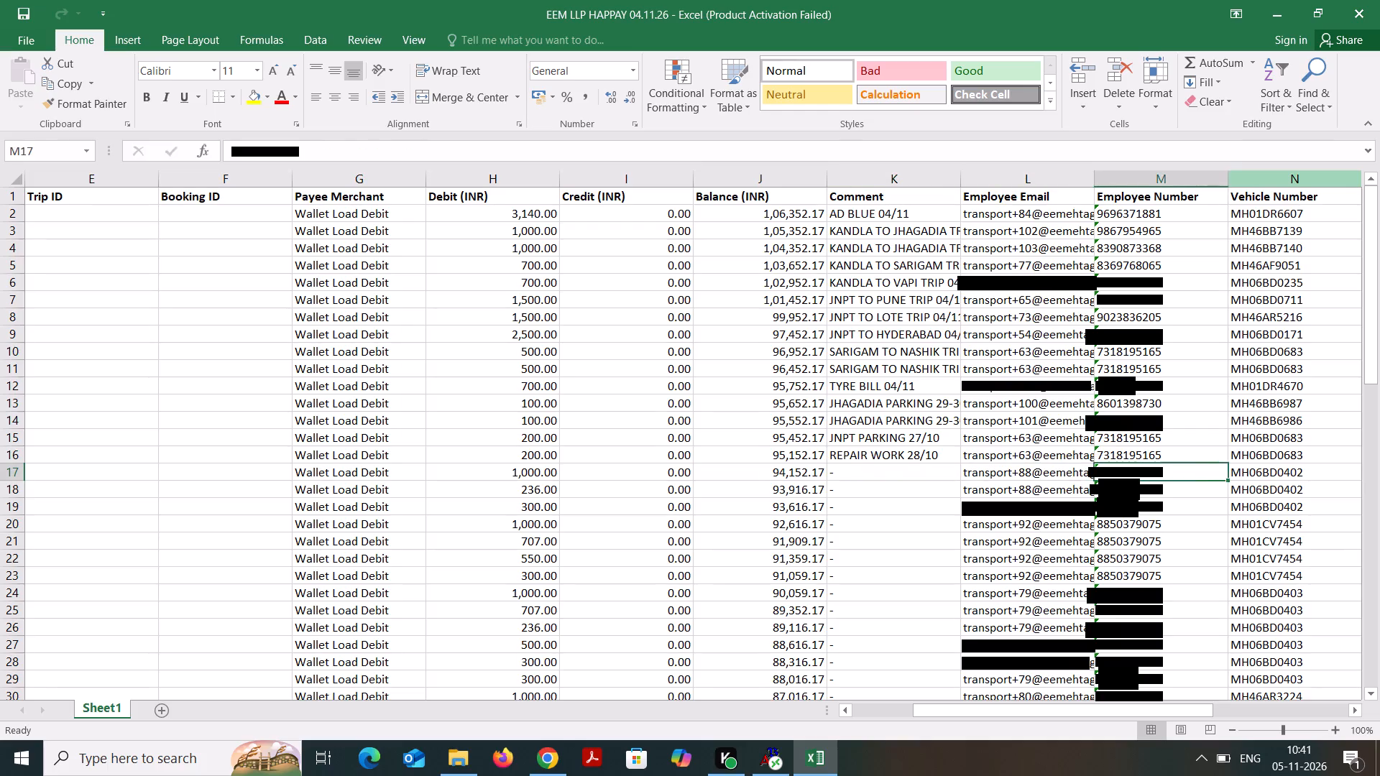
key("Left")
key("Left")
key("Left")
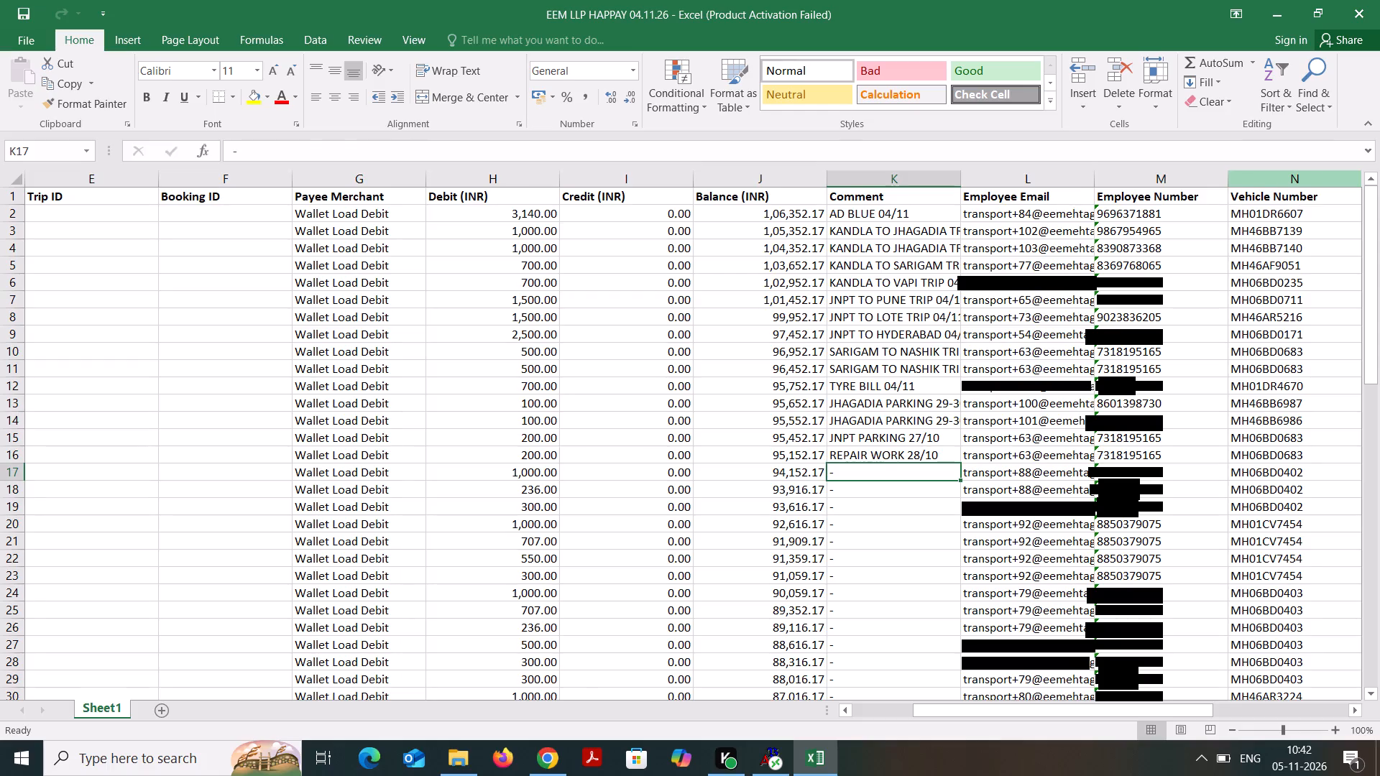
key("Right")
key("Right")
key("Right")
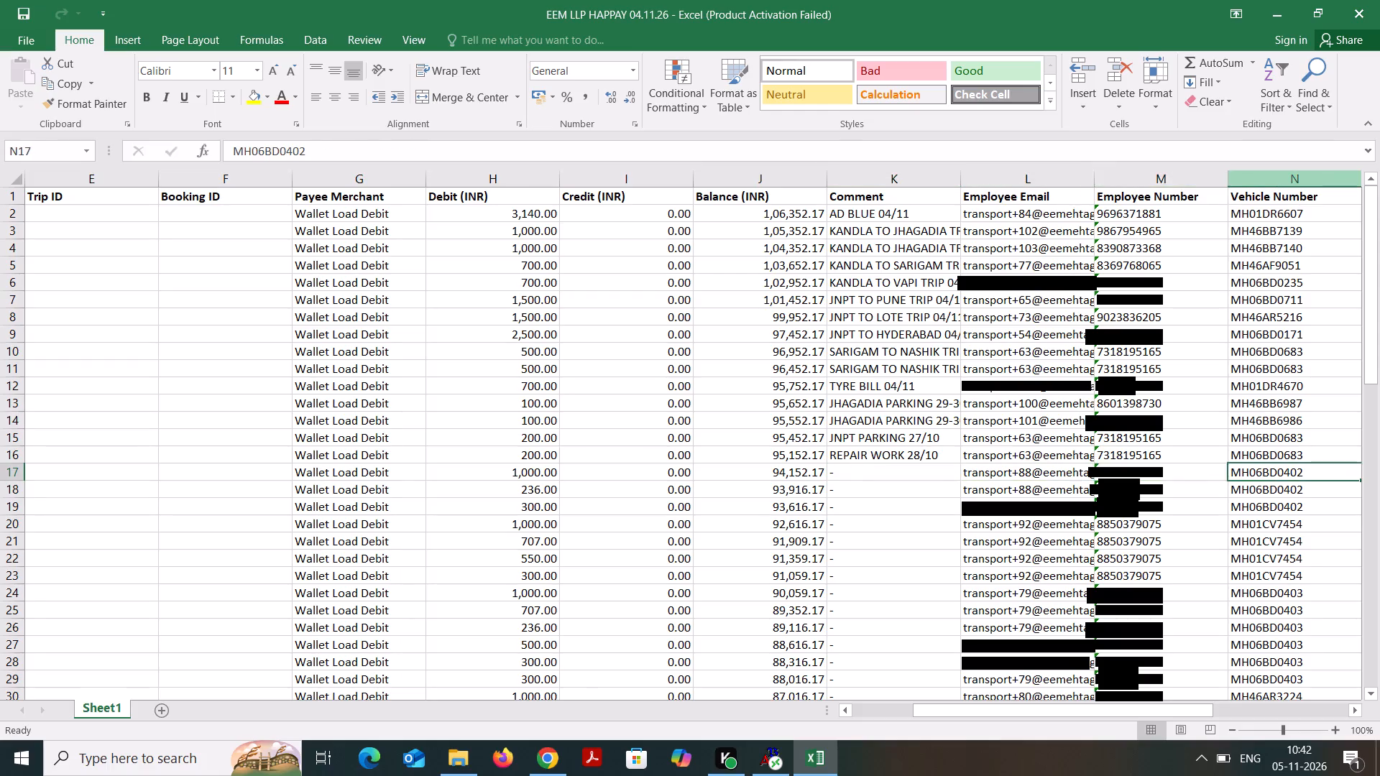
key("Left")
key("Left")
key("Left")
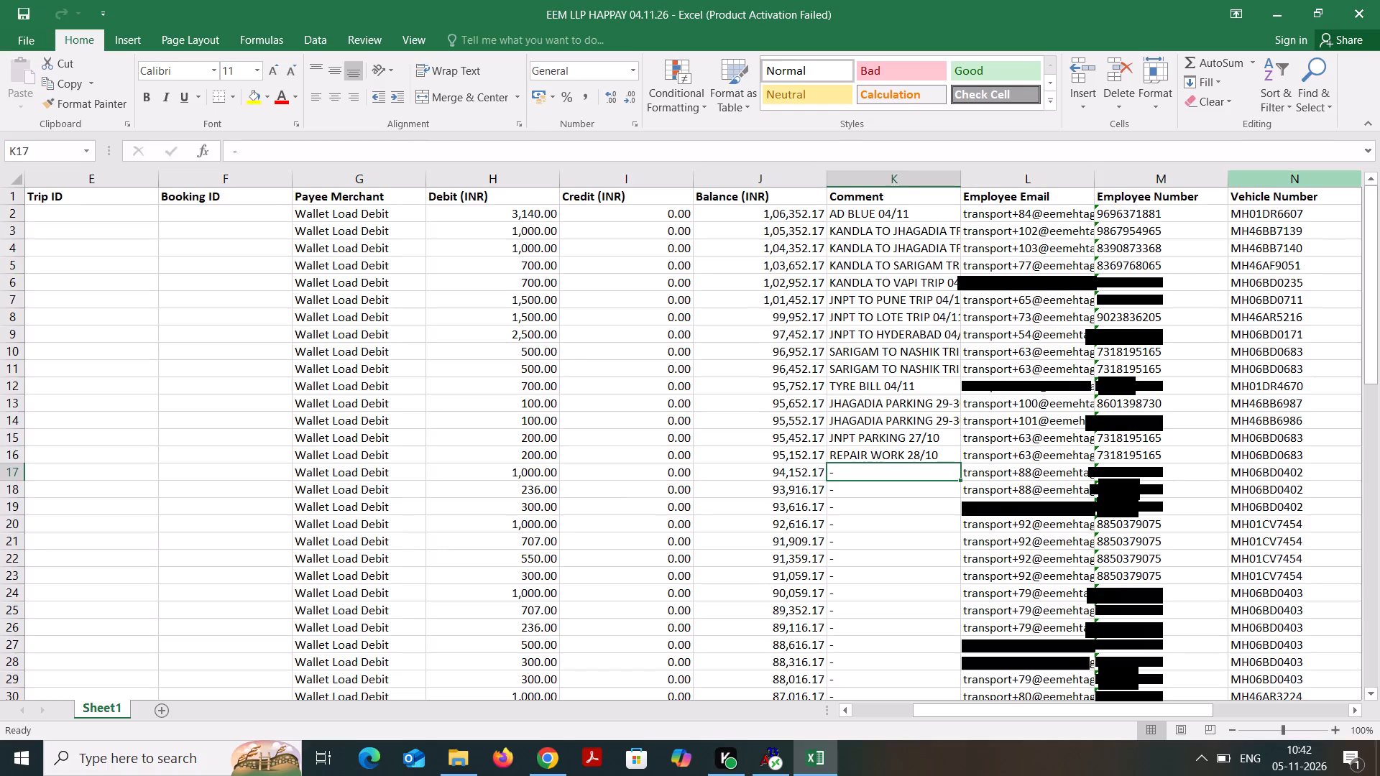
Enter JNPT OUTSIDE PARKING 01 to 30/11 as the comment in row 17.
type("JNPT OUTSIDE")
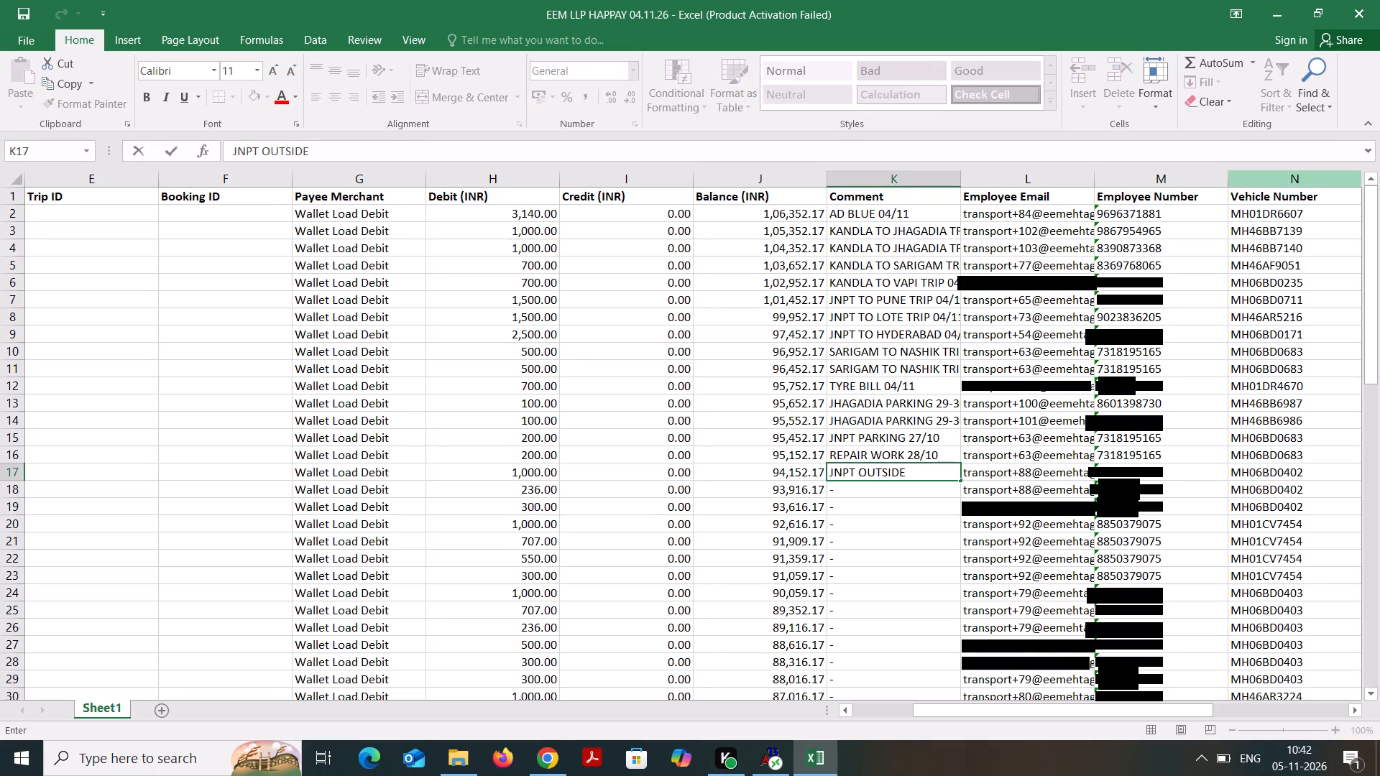
key("space")
type("PARKING")
key("space")
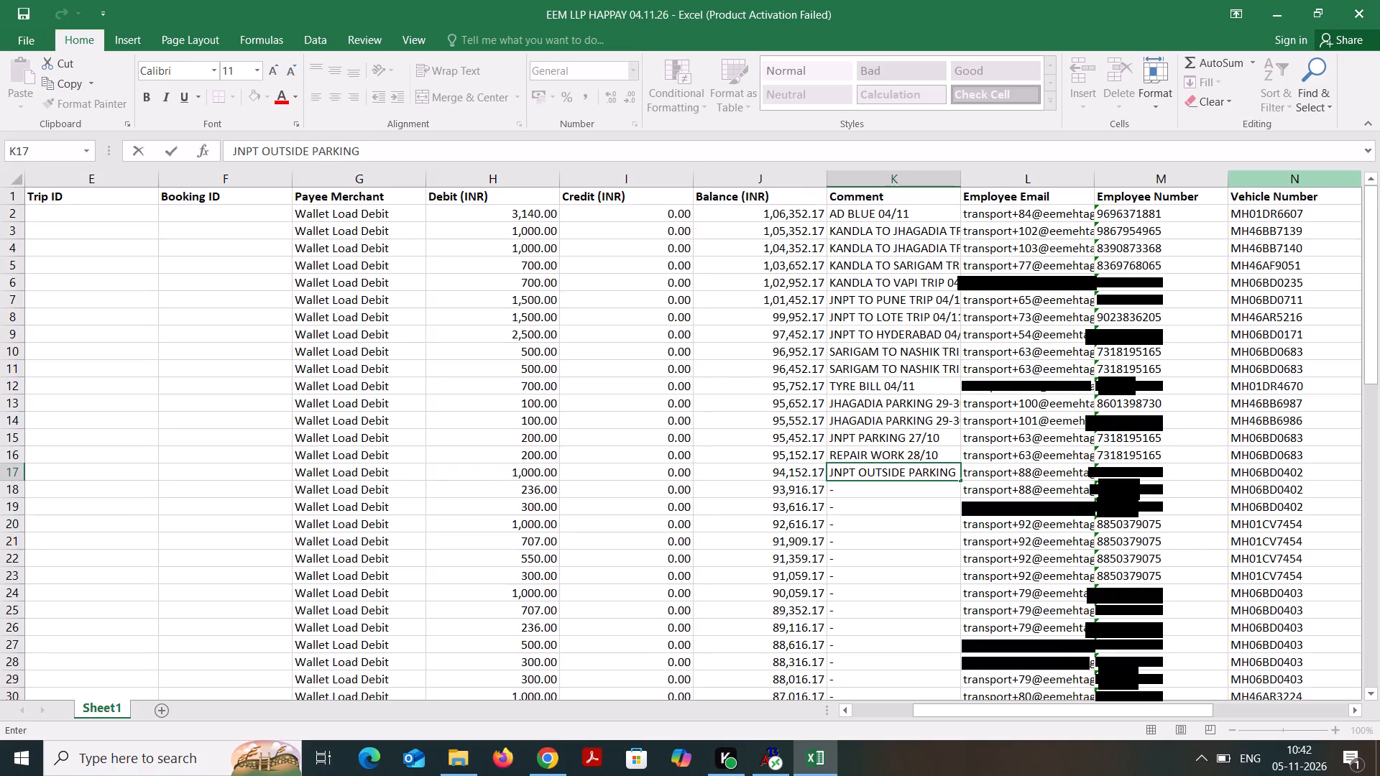
type("01 to")
key("space")
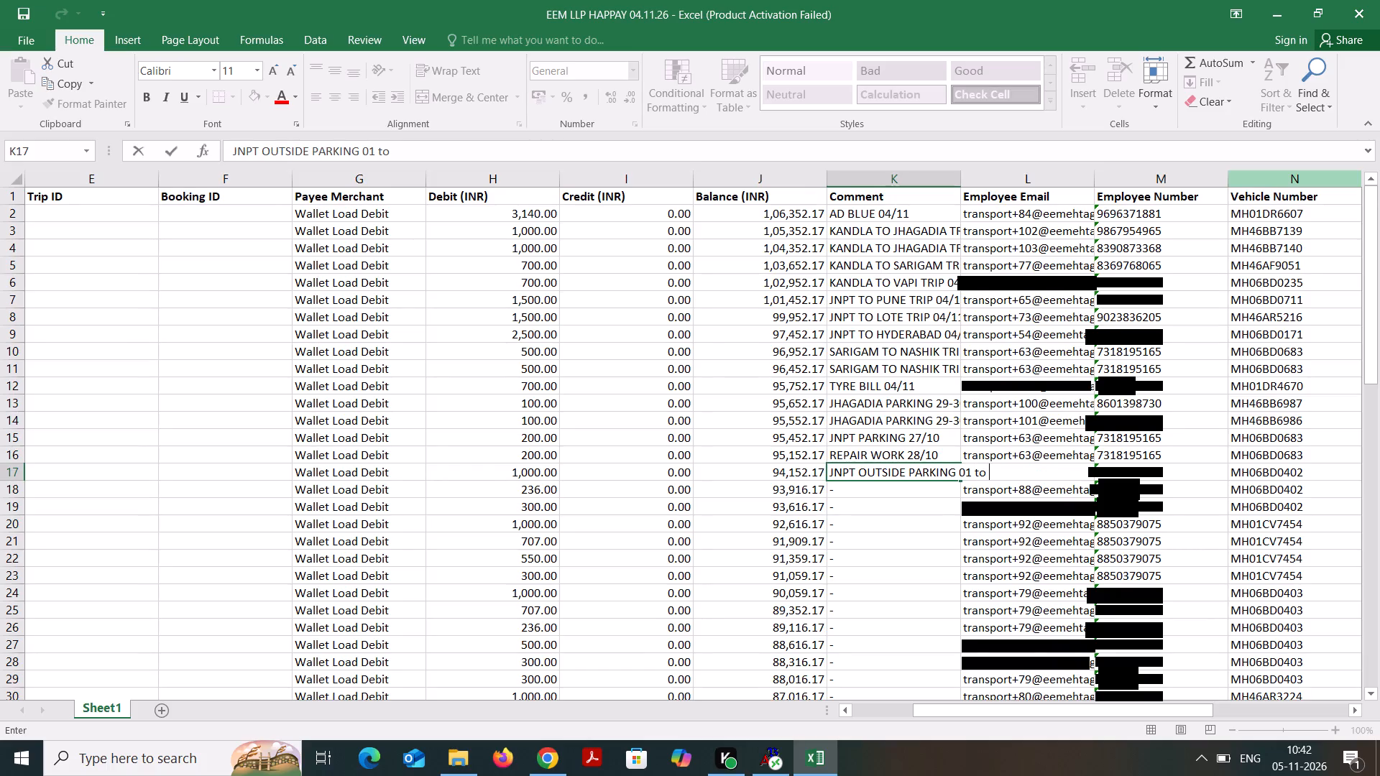
type("30/11")
key("Return")
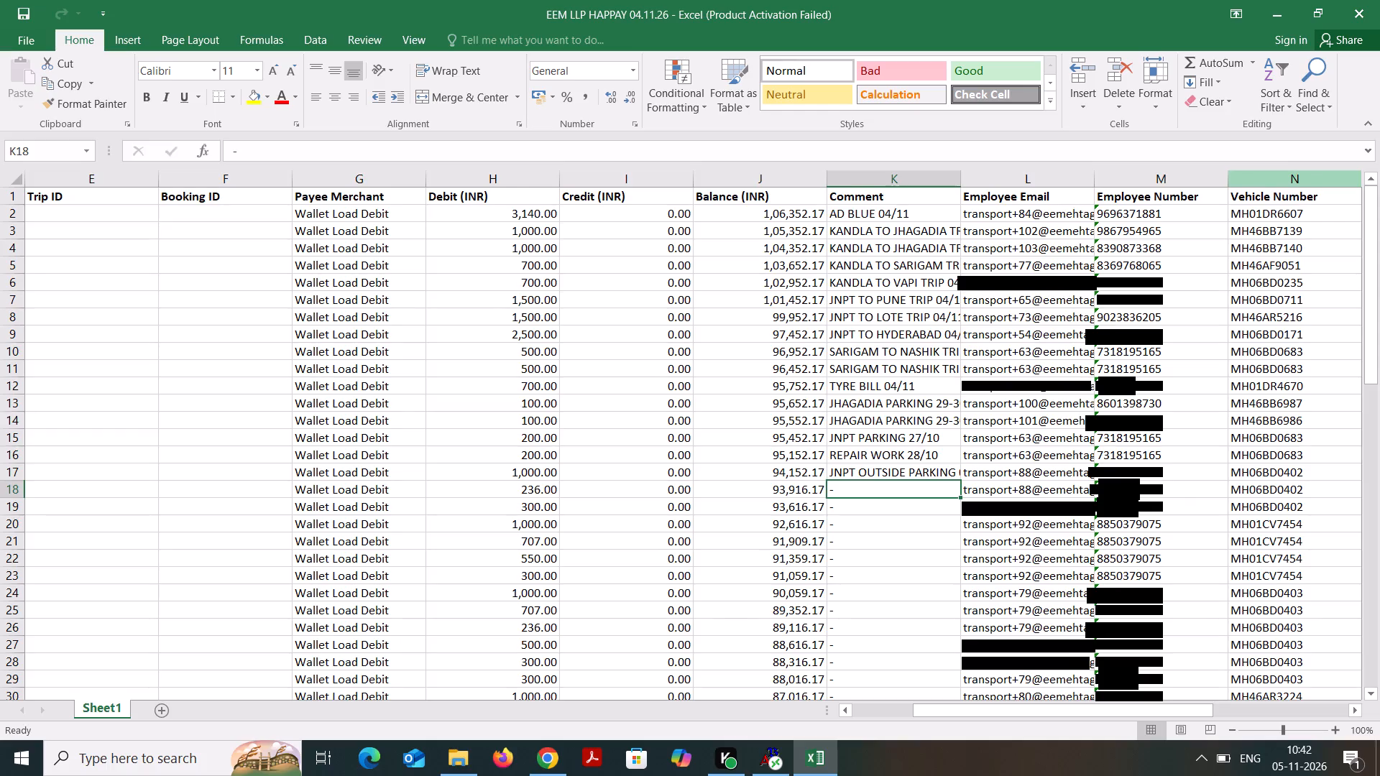
Enter JNPT YARD PARKING 31/10 as the comment in row 18.
type("JNPT YAR")
key("space")
key("BackSpace")
type("D PARKING")
key("space")
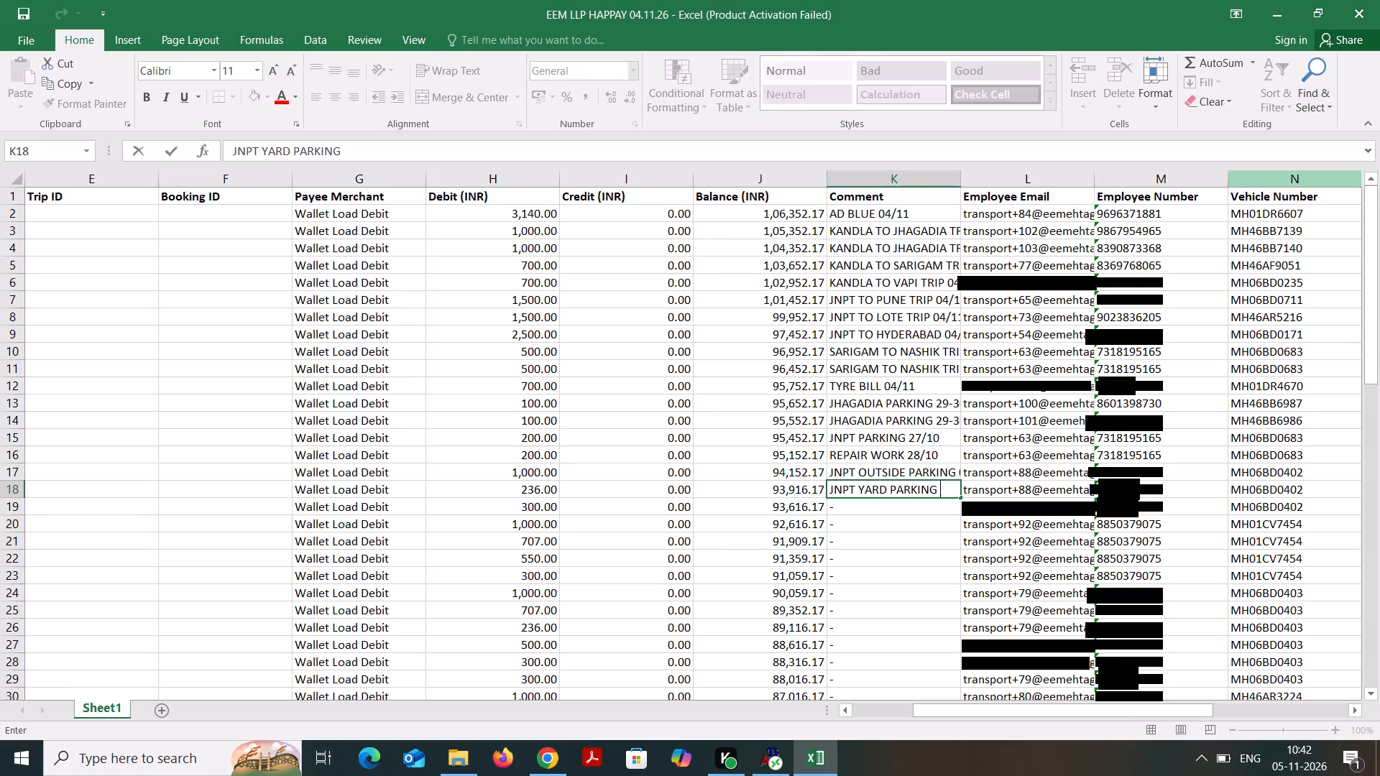
type("31/10")
key("Return")
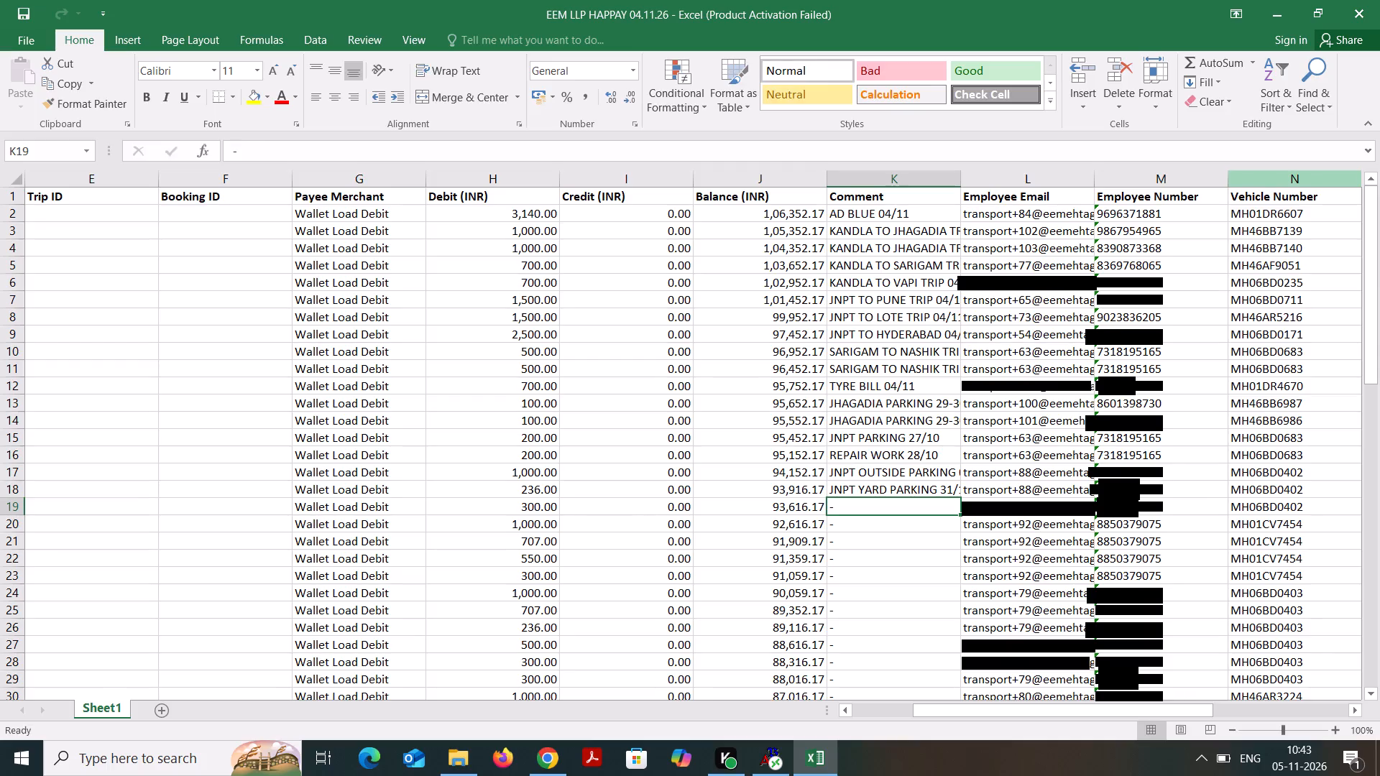
Enter JNPT W.B 31/10 as the comment in row 19.
type("JNOT W.B")
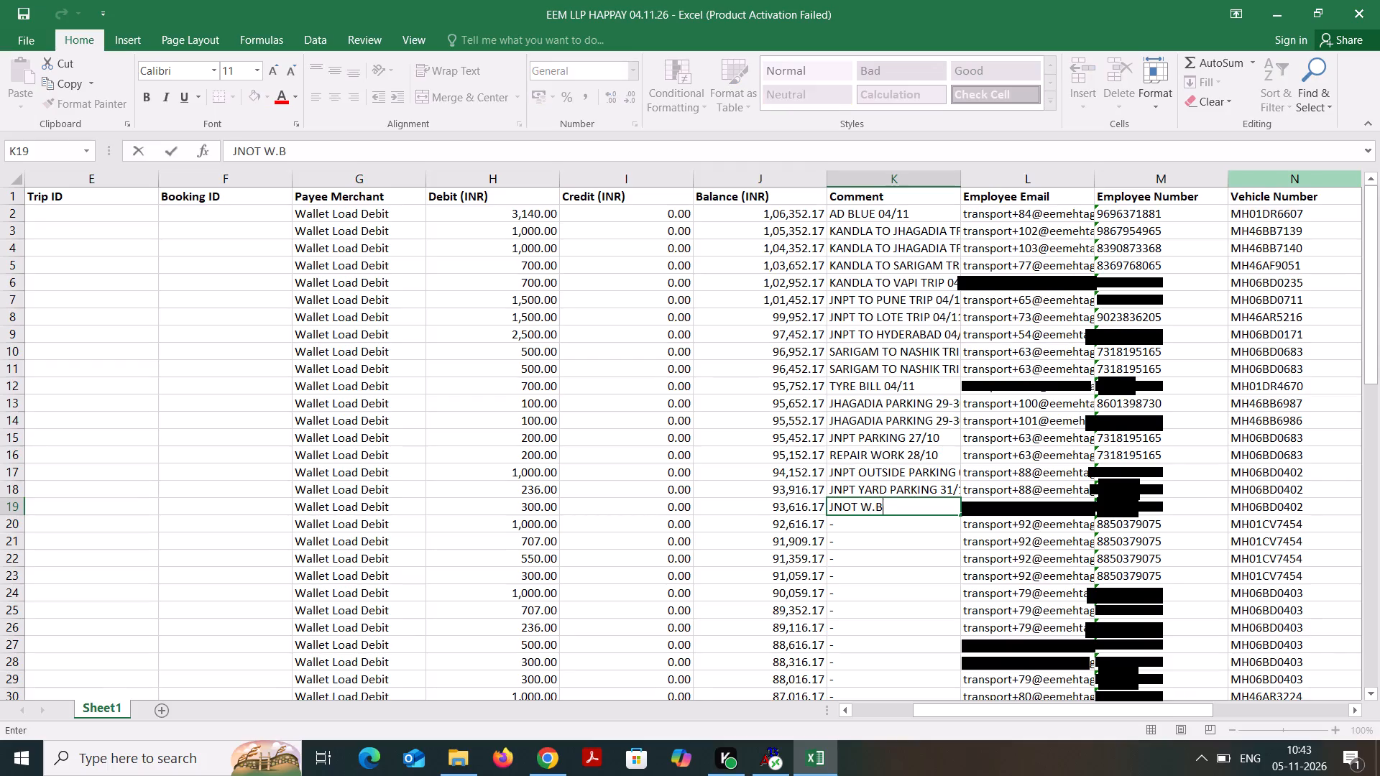
key("space")
key("BackSpace")
key("BackSpace")
key("BackSpace")
key("BackSpace")
key("BackSpace")
key("BackSpace")
key("BackSpace")
type("PT W.B")
key("space")
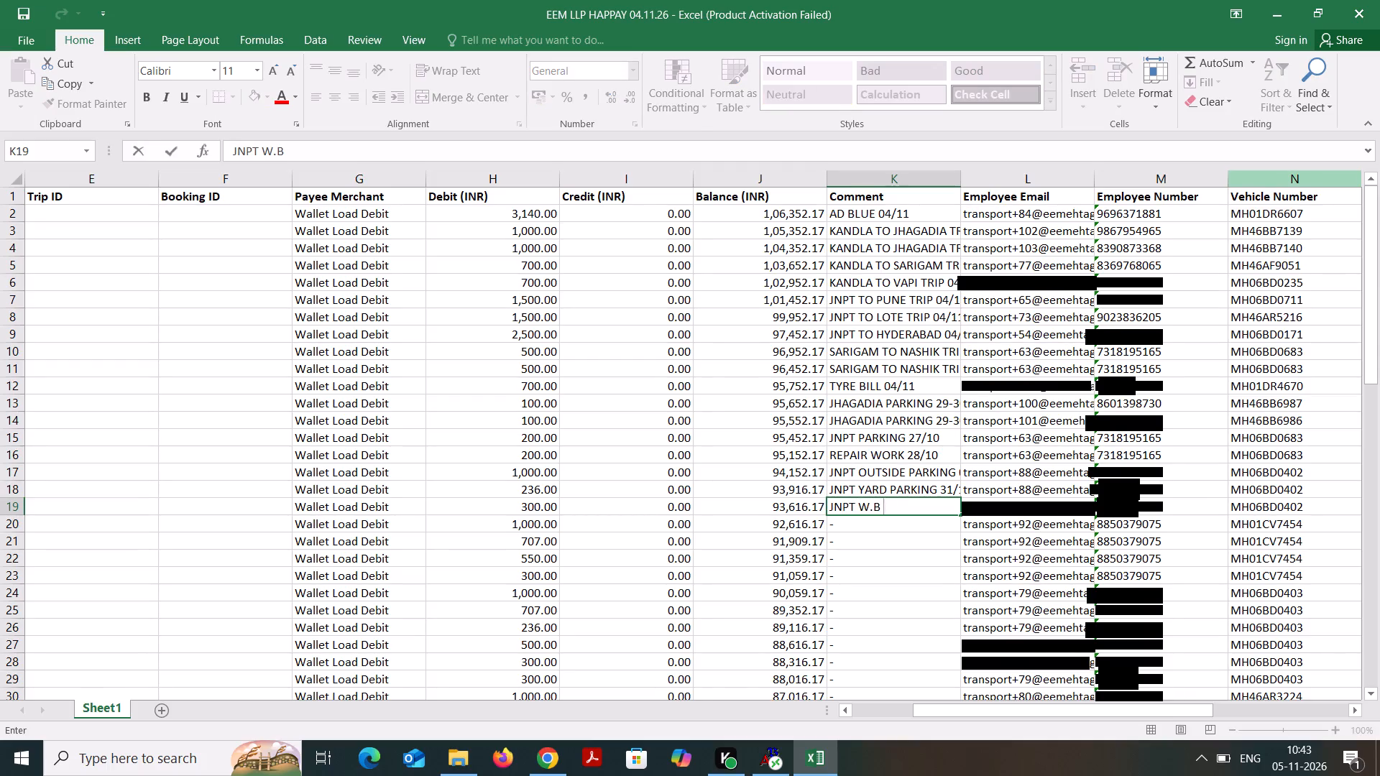
type("31/10")
key("Return")
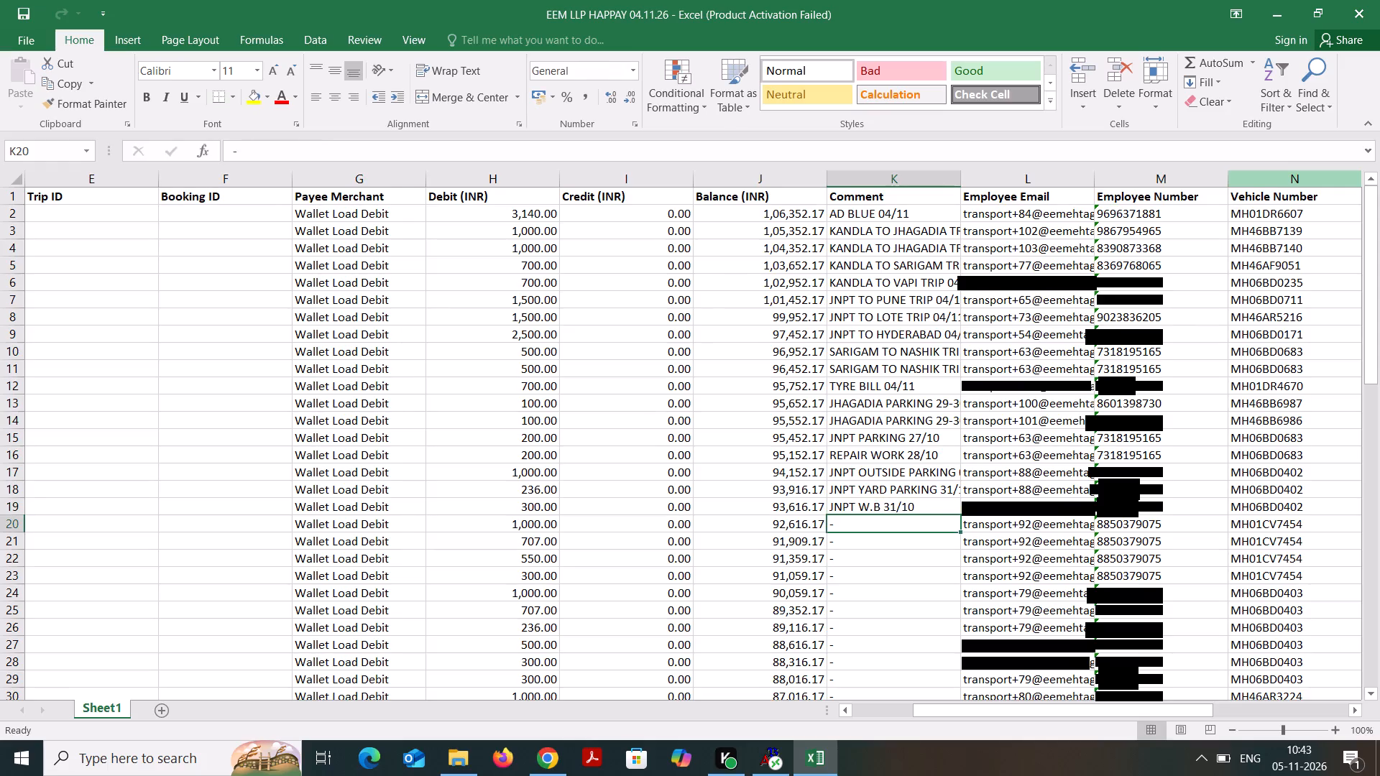
Enter the comments JNPT OUTSIDE PARKING 01 to 30/11 in row 20 and JNPT YARD PARKING 29/10 in row 21.
type("JNPT OUTSIDE P")
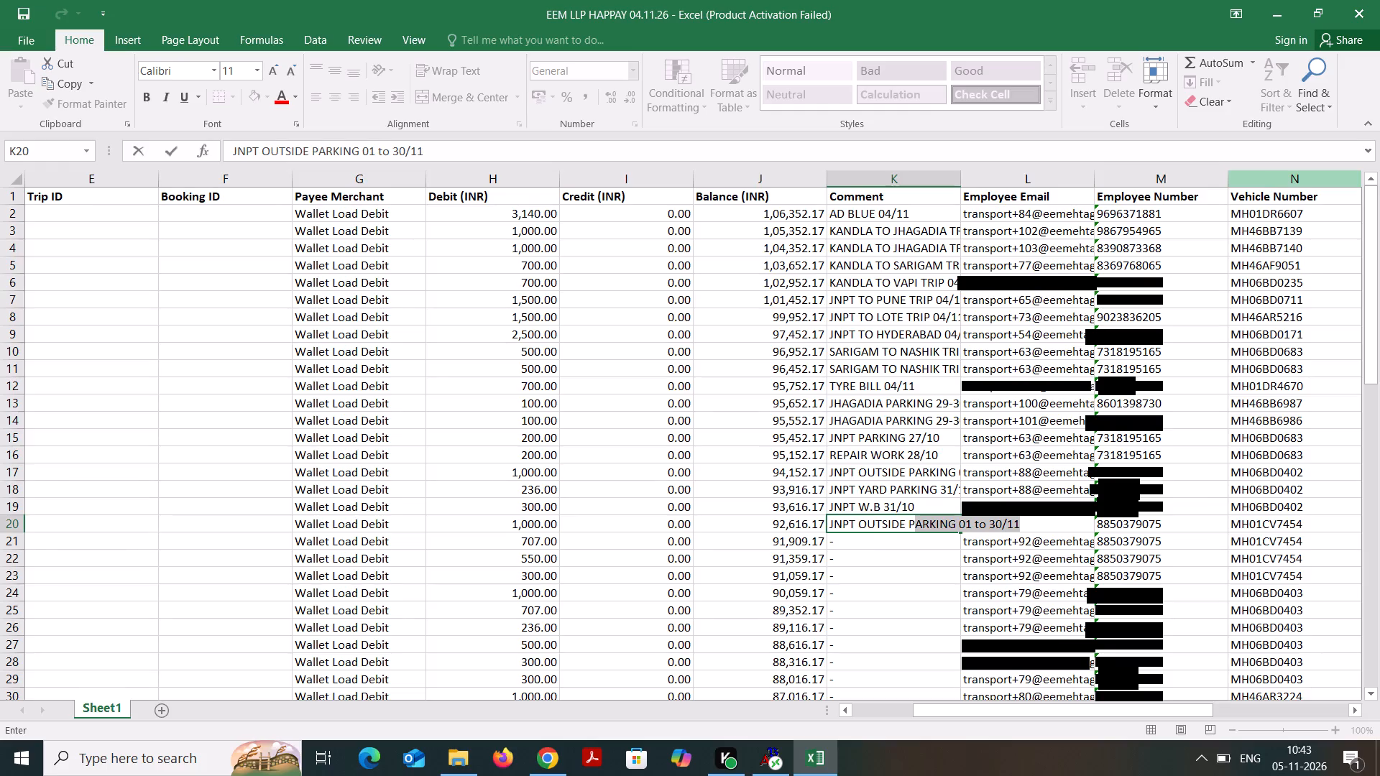
key("Down")
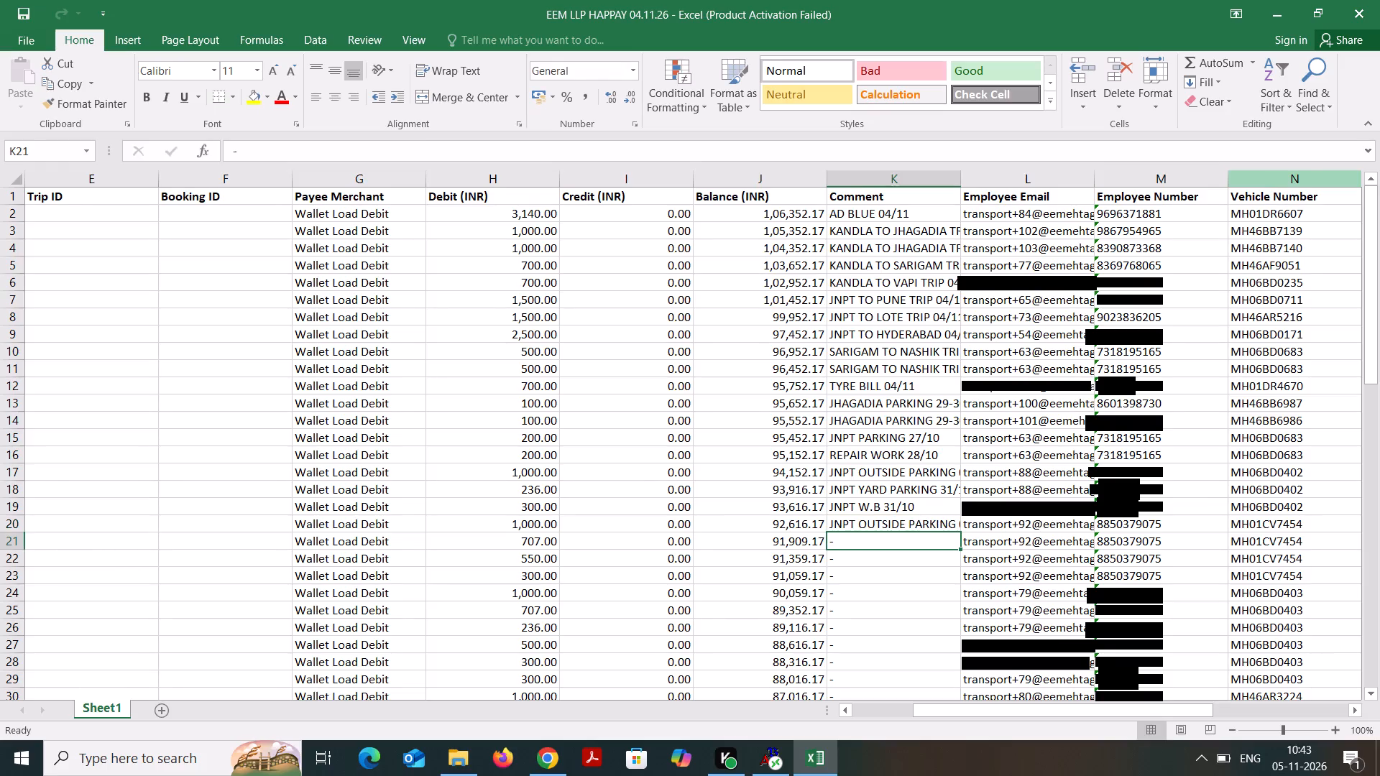
type("JNPT YARD PARKING")
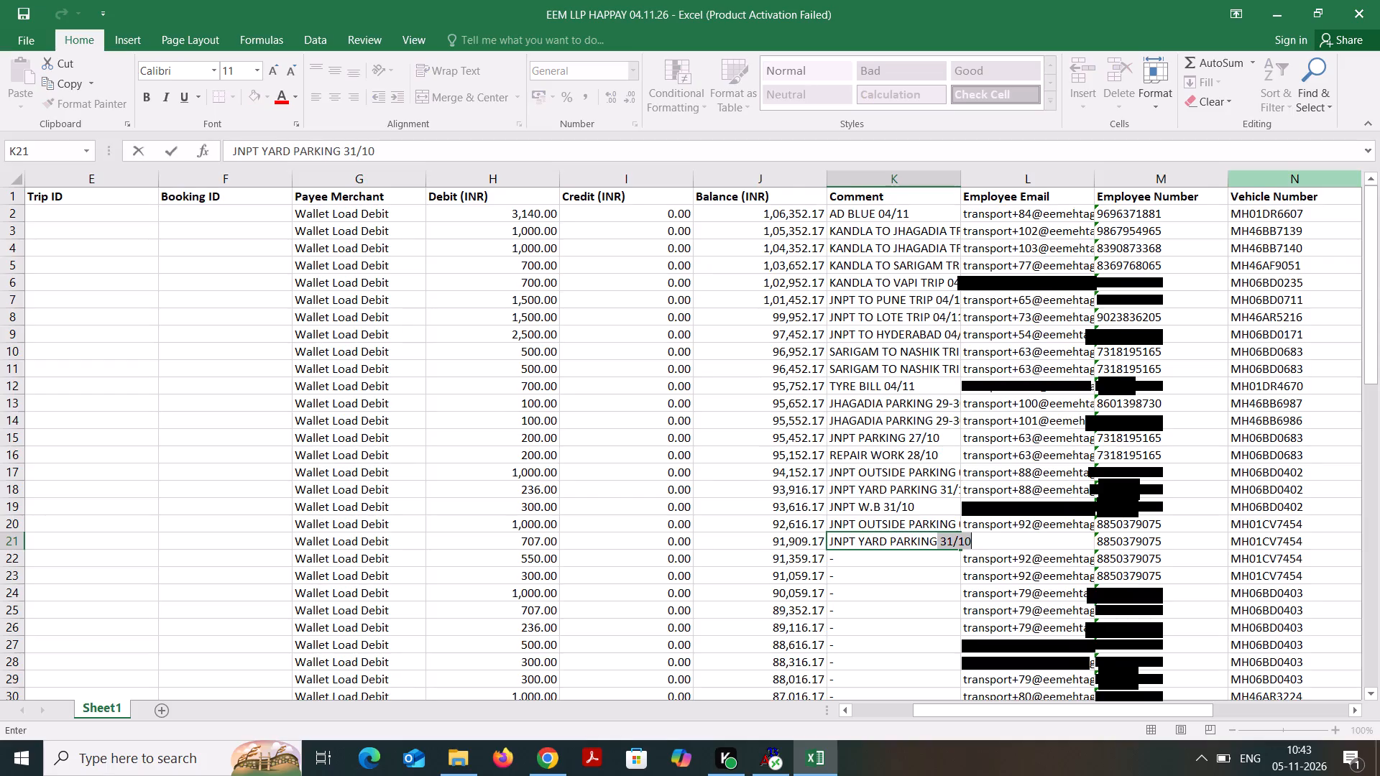
key("space")
type("29/10")
key("Return")
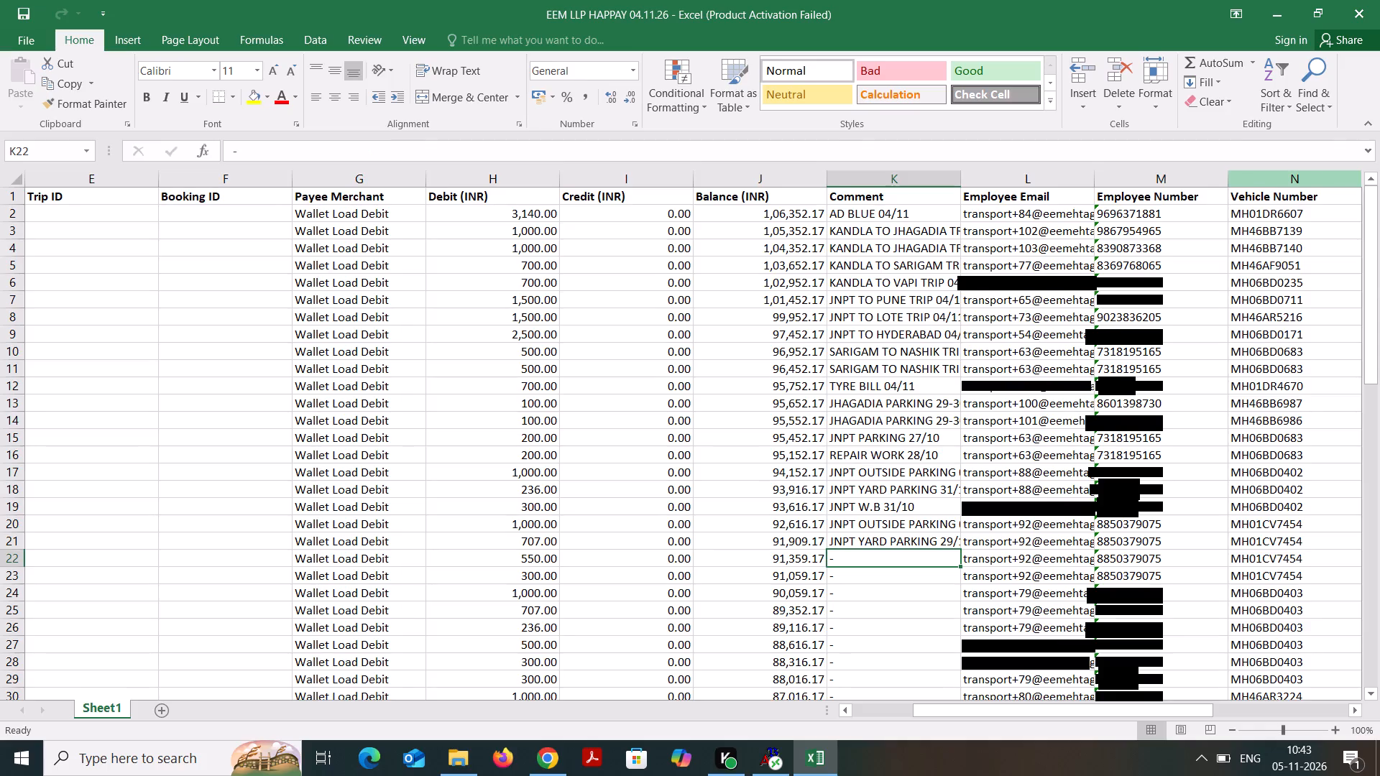
Enter TYRE PUNCTURE 20/10 as the comment in row 22.
type("TYRE")
key("space")
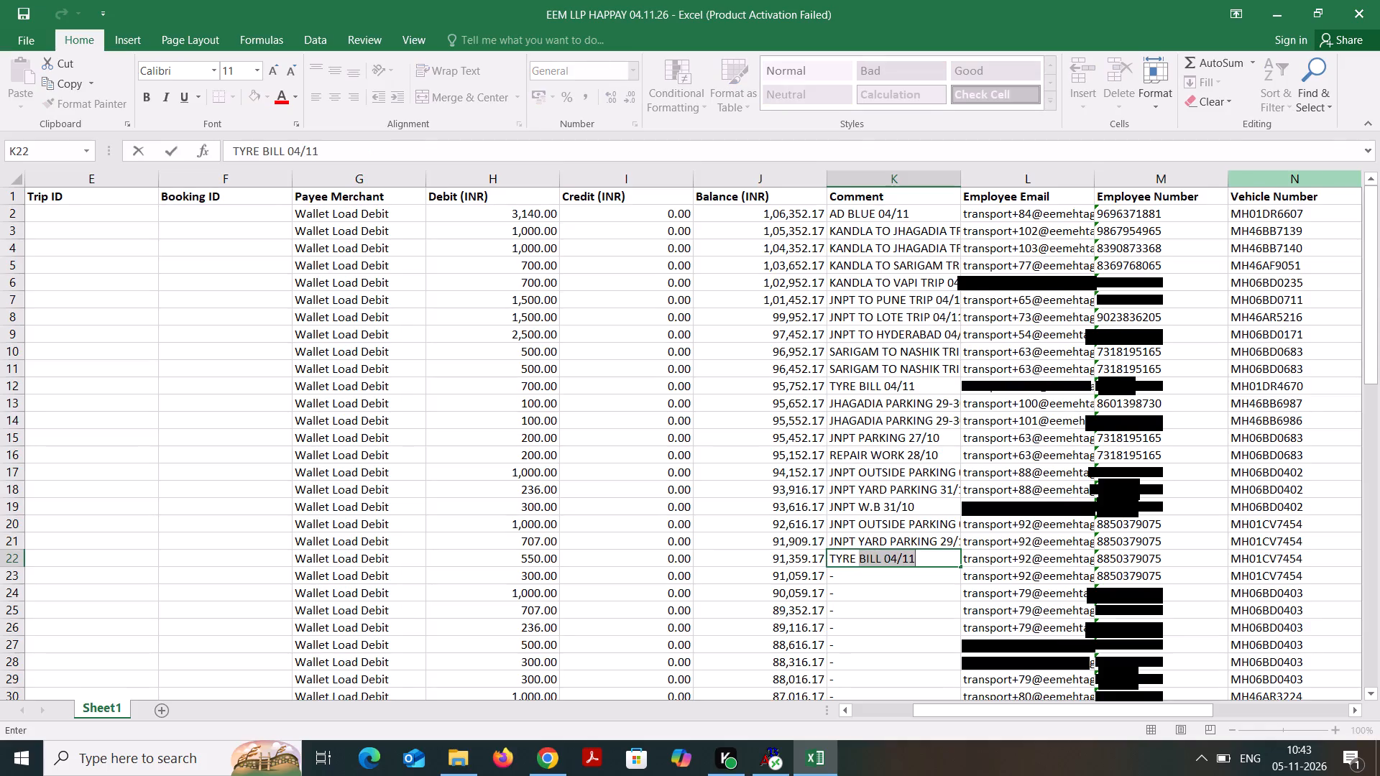
type("PUNCTURE")
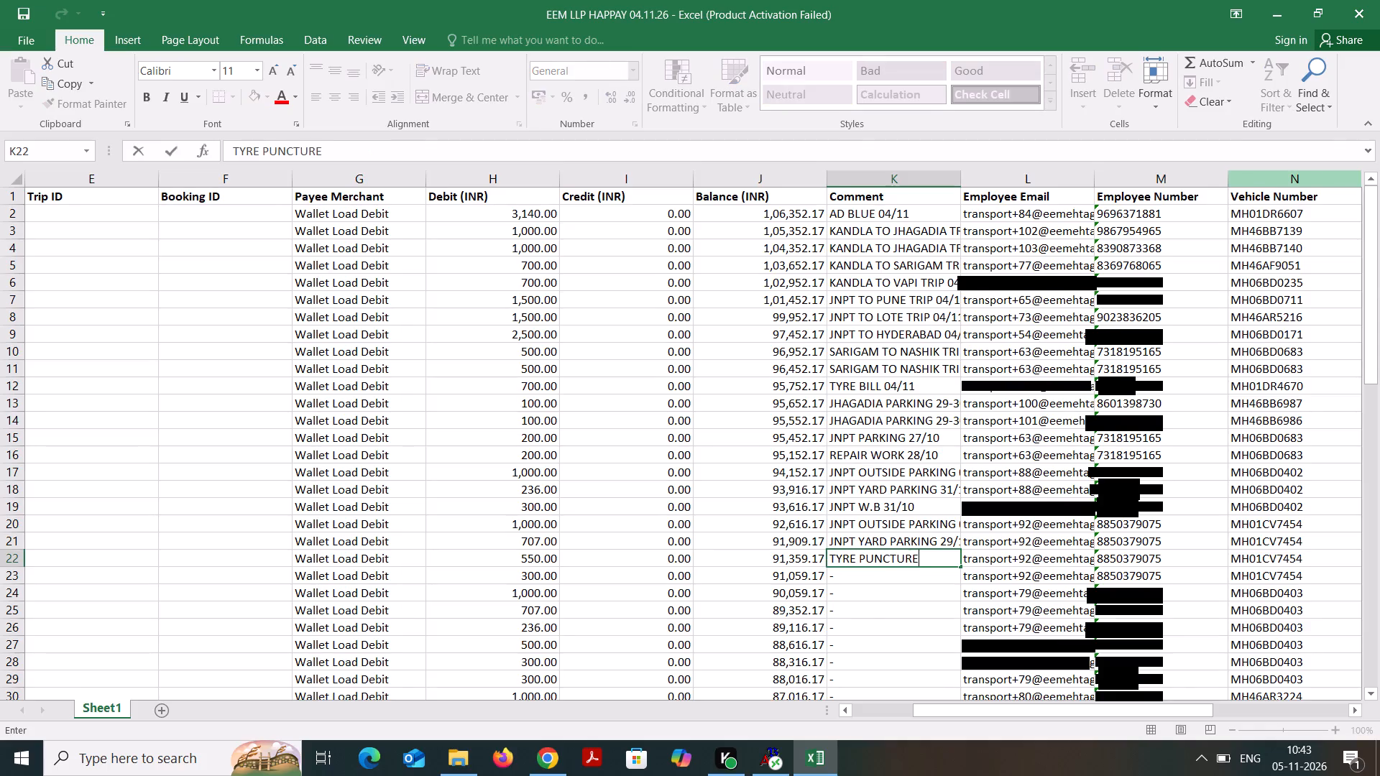
key("space")
type("20/10")
key("Return")
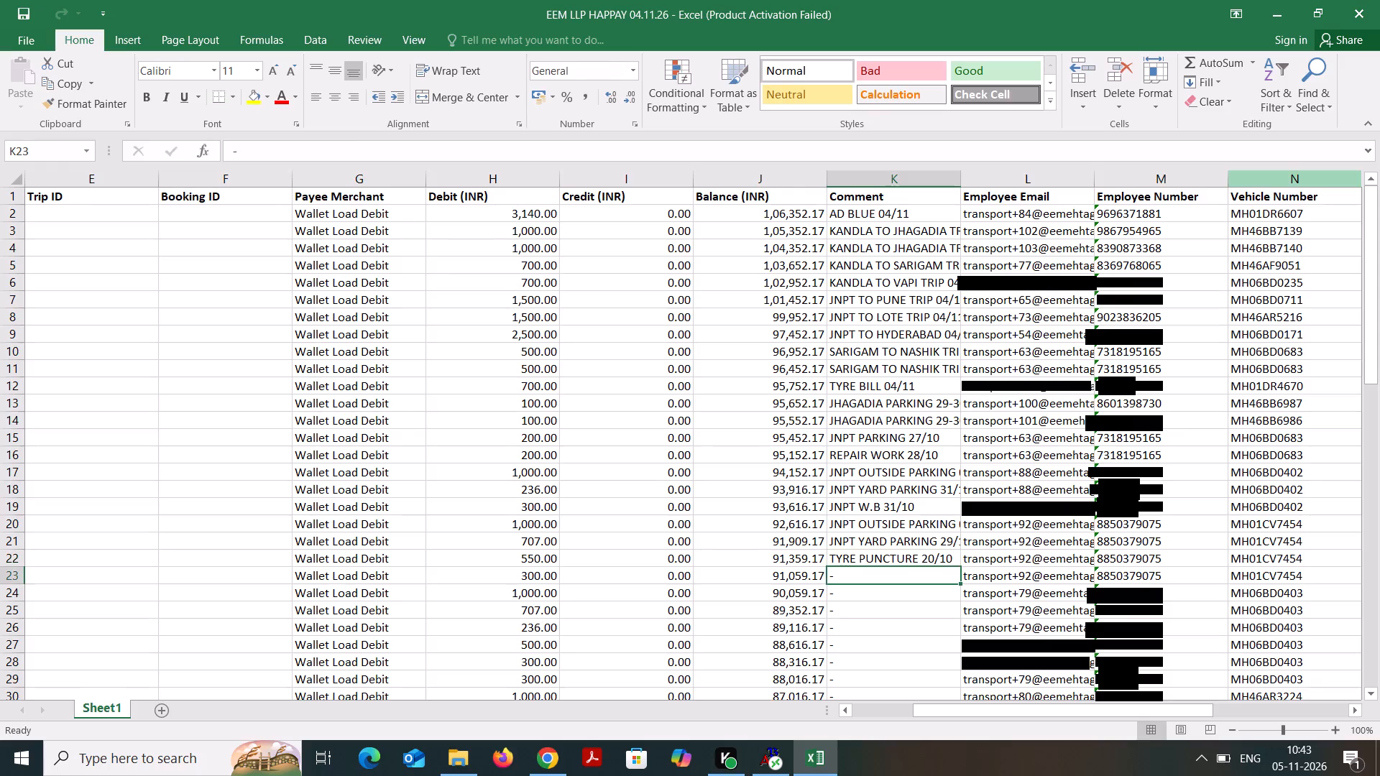
Enter JNPT W.B 28/10 as the comment in row 23.
type("JNPT")
key("space")
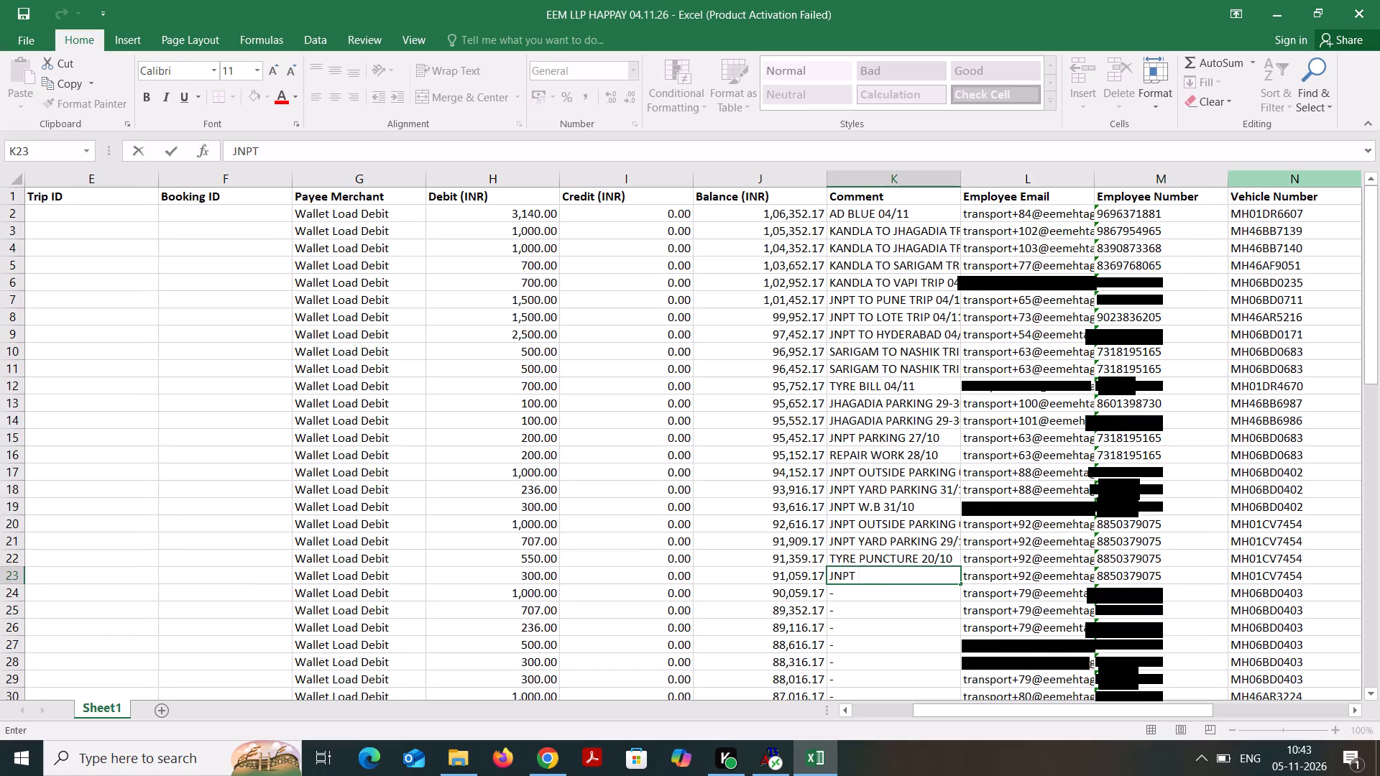
type("W.B")
key("space")
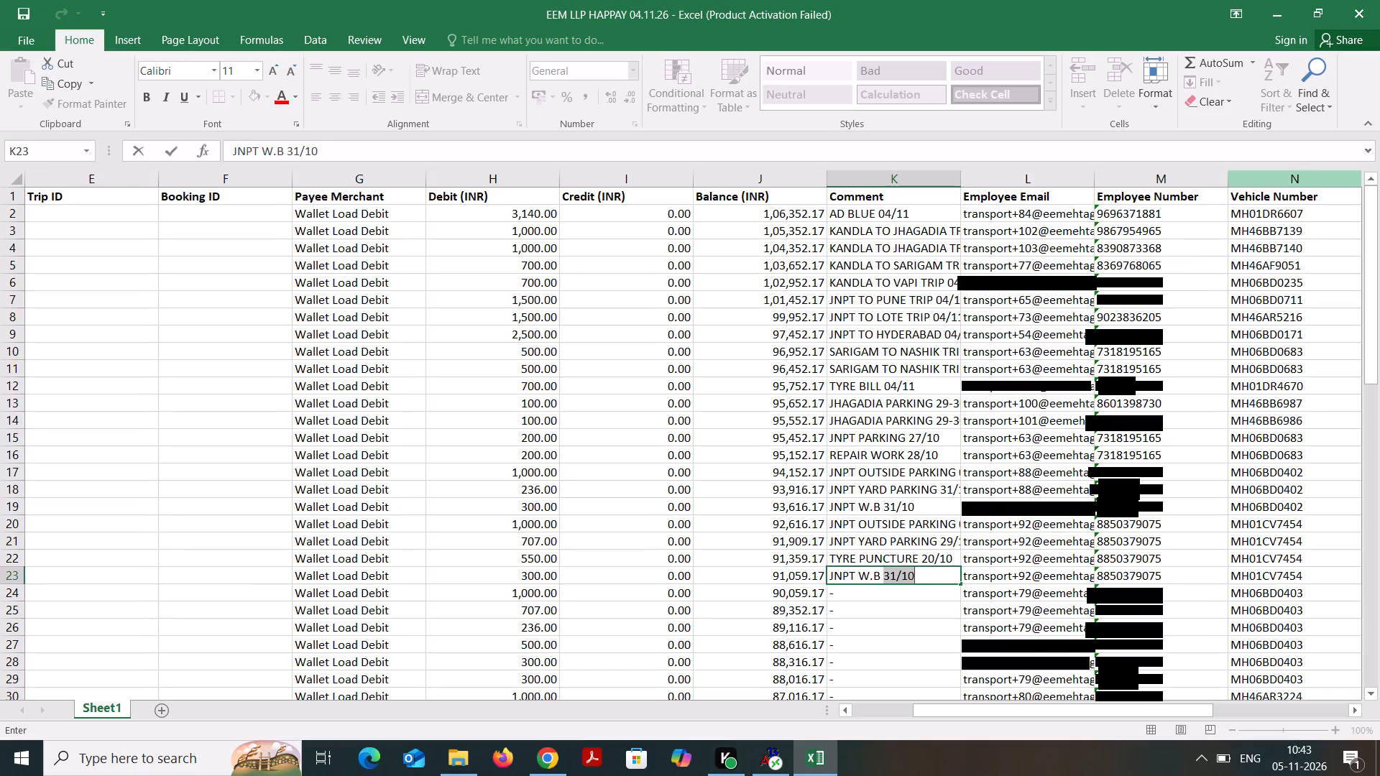
type("30/10")
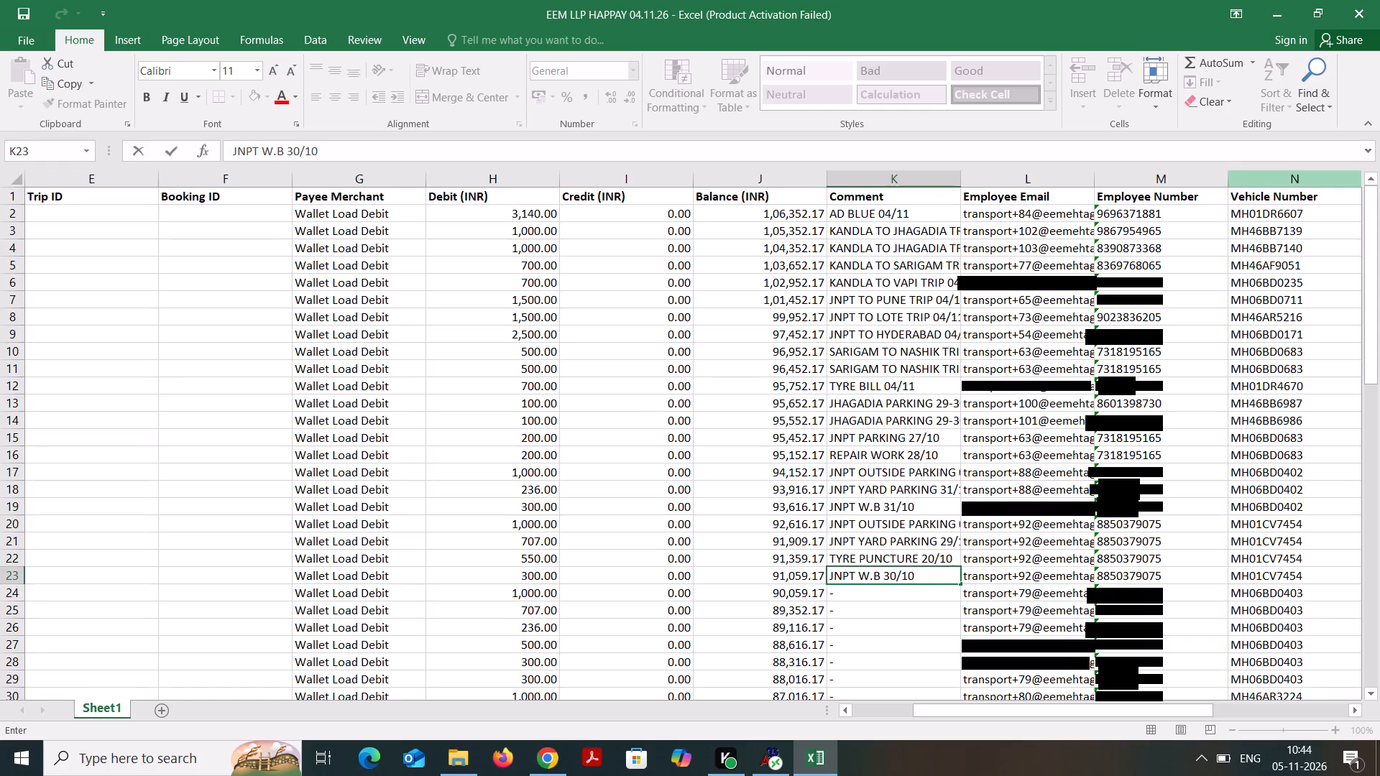
key("BackSpace")
key("BackSpace")
key("BackSpace")
key("BackSpace")
key("BackSpace")
type("28")
type("/10")
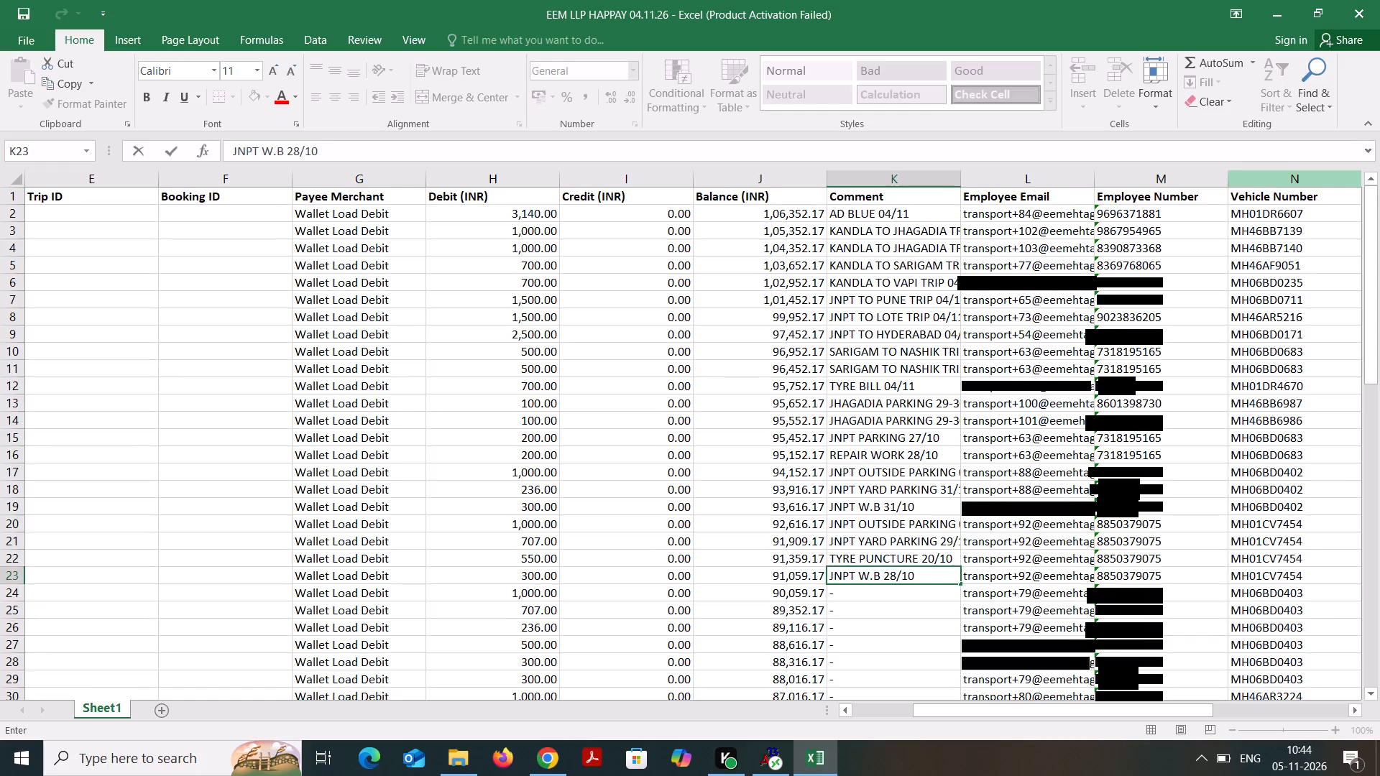
key("Return")
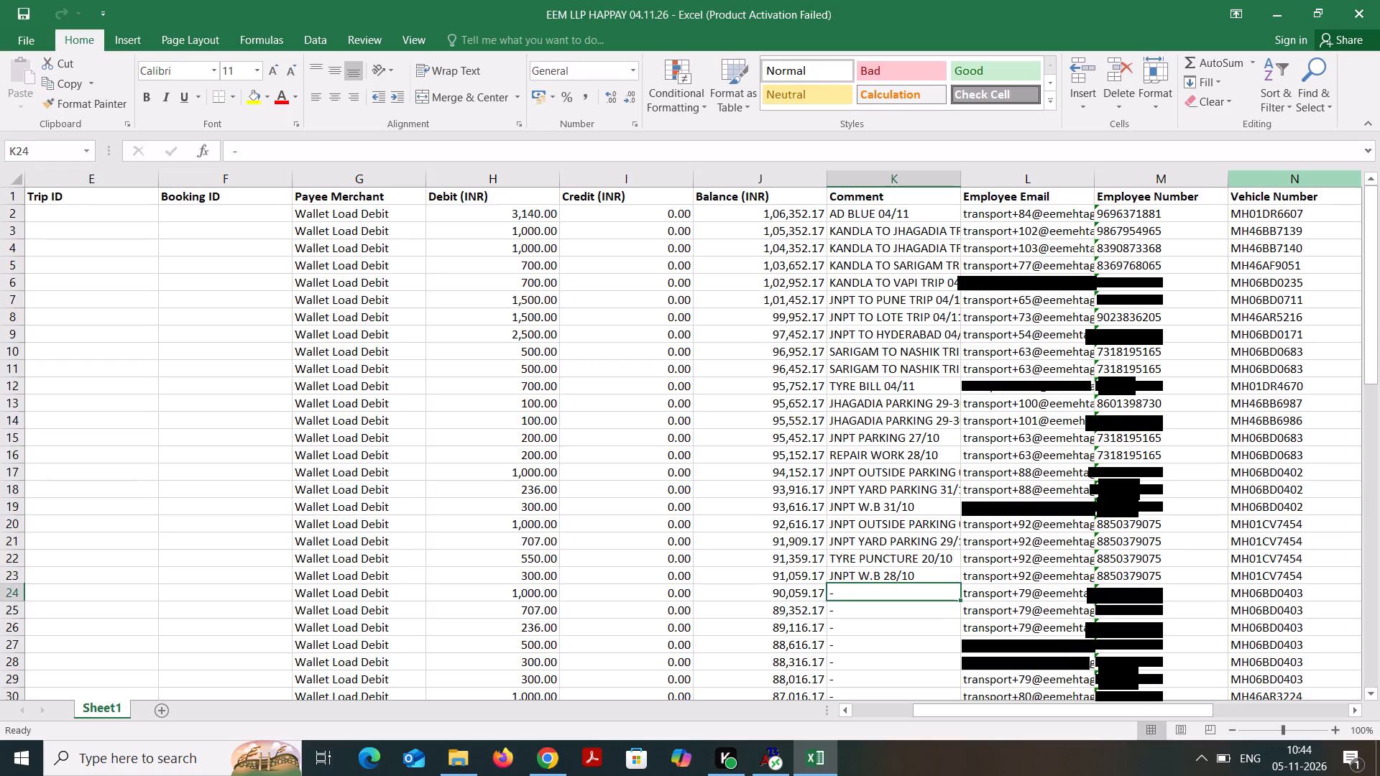
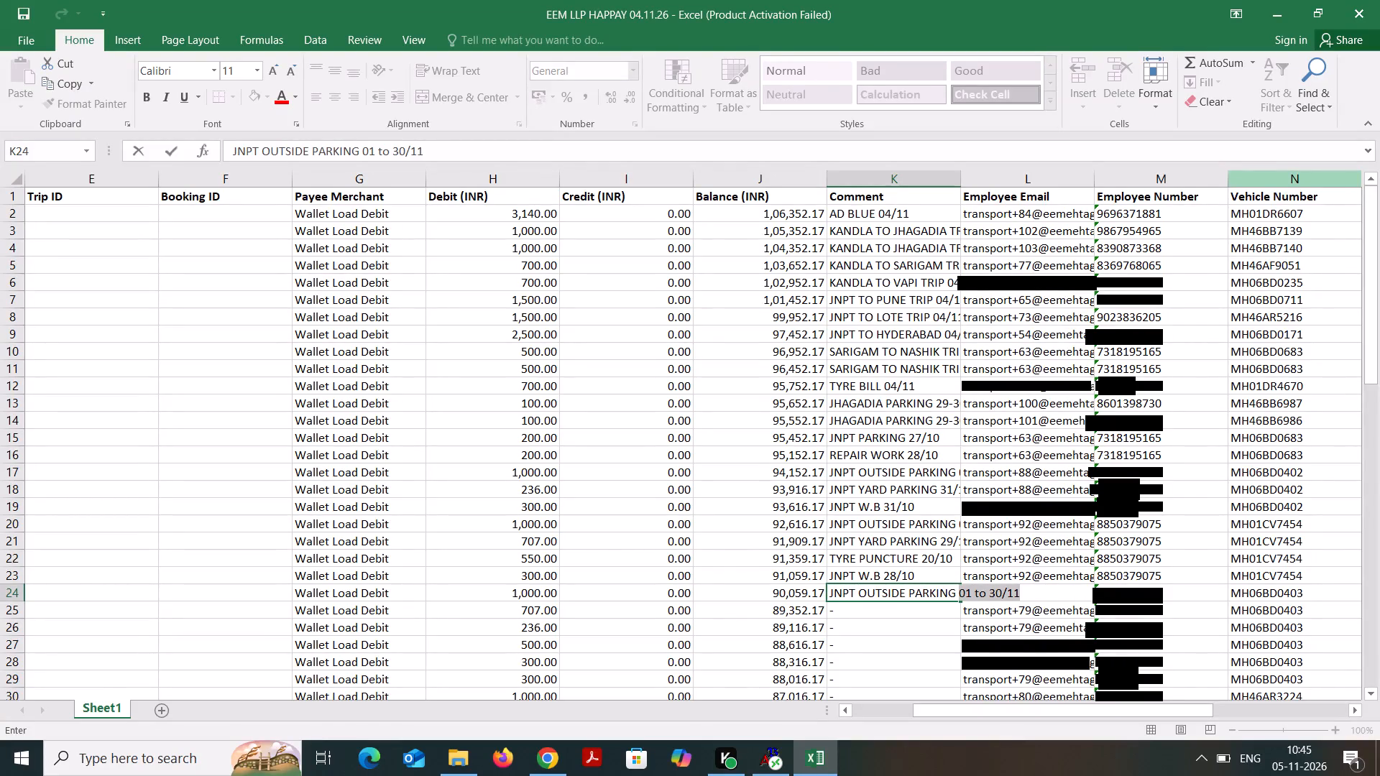
Enter the comments JNPT OUTSIDE PARKING 01 to 30/11 in row 24 and JNPT YARD PARKING 26 to 27/10 in row 25.
key("Return")
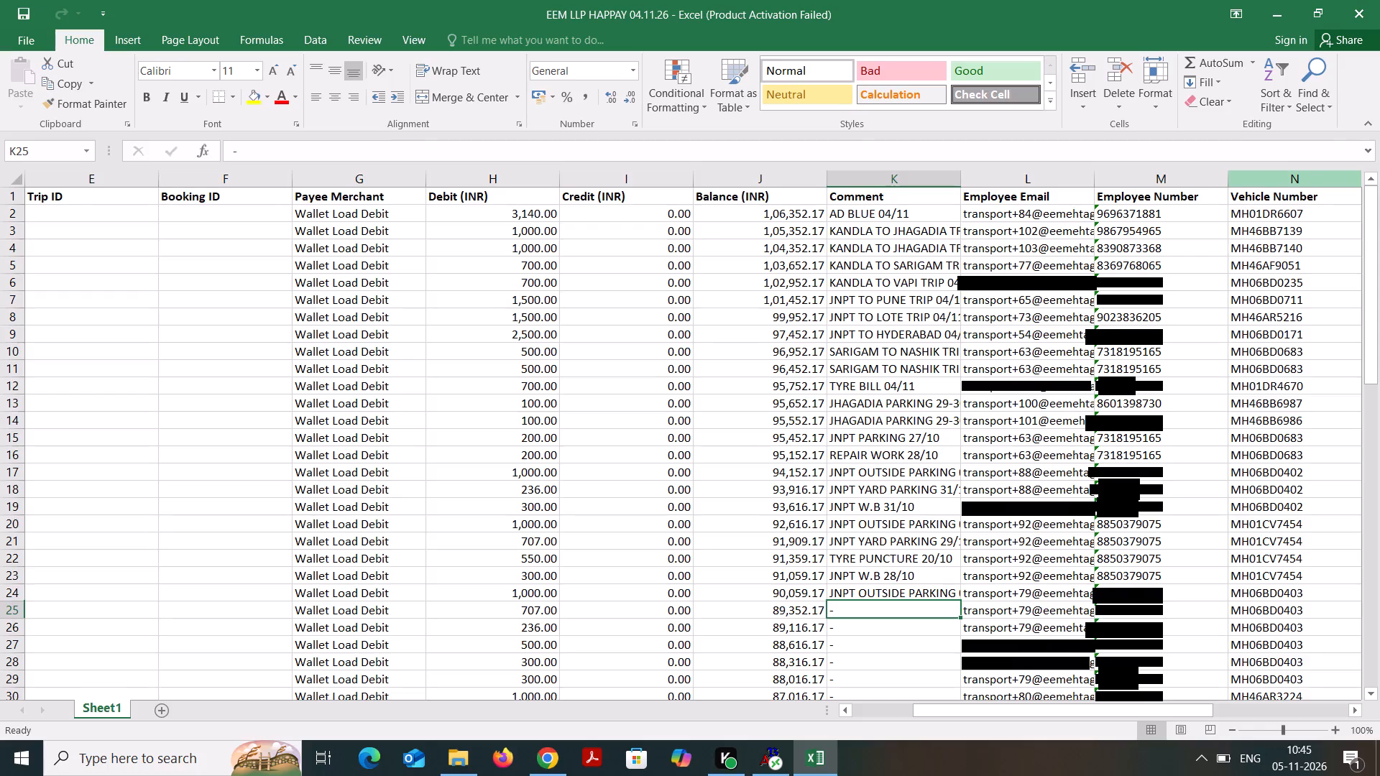
type("JNPT YARD PARKING")
key("space")
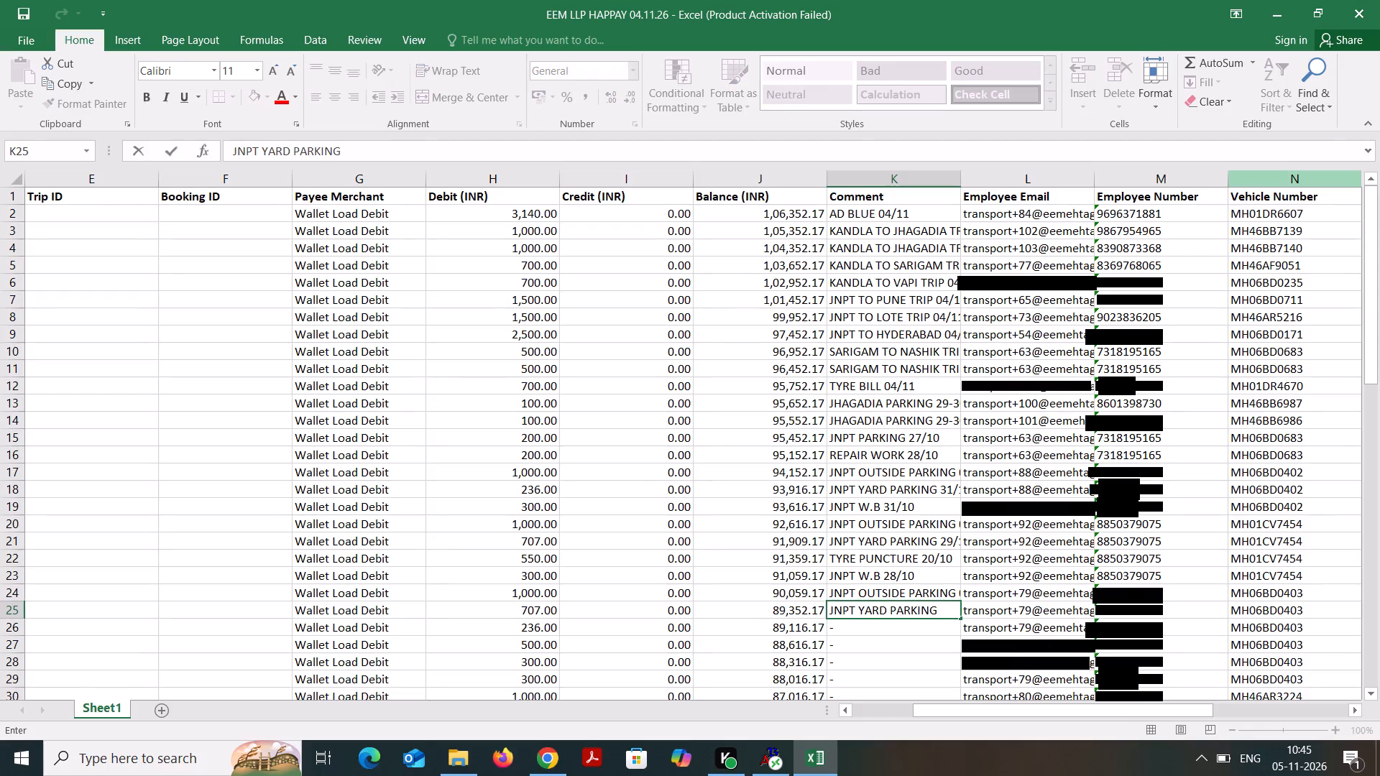
type("26 to")
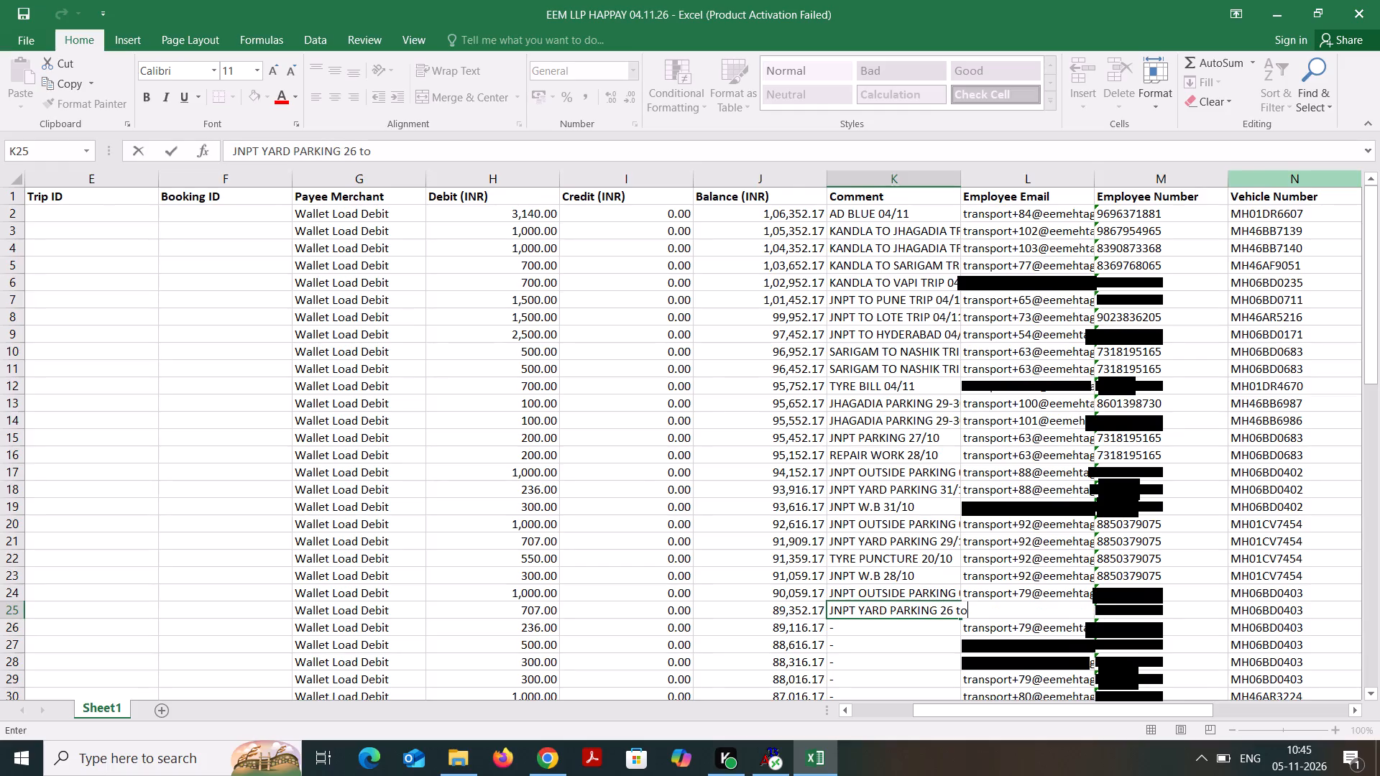
key("space")
type("27/10")
key("Return")
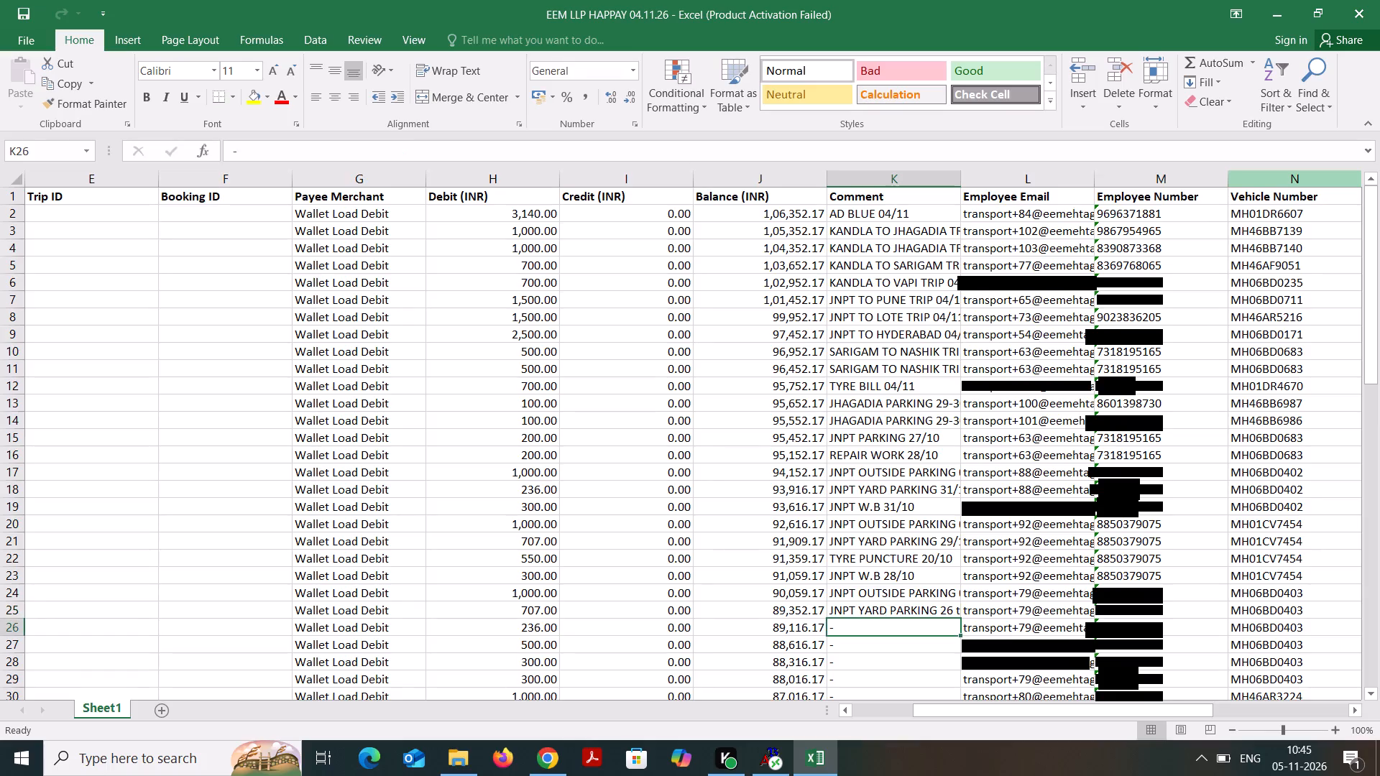
Enter the comments JNPT YARD PARKING 29/10 in row 26 and TYRE PUNCTURE 23/10 in row 27.
type("JNPT YARD PARKING")
key("space")
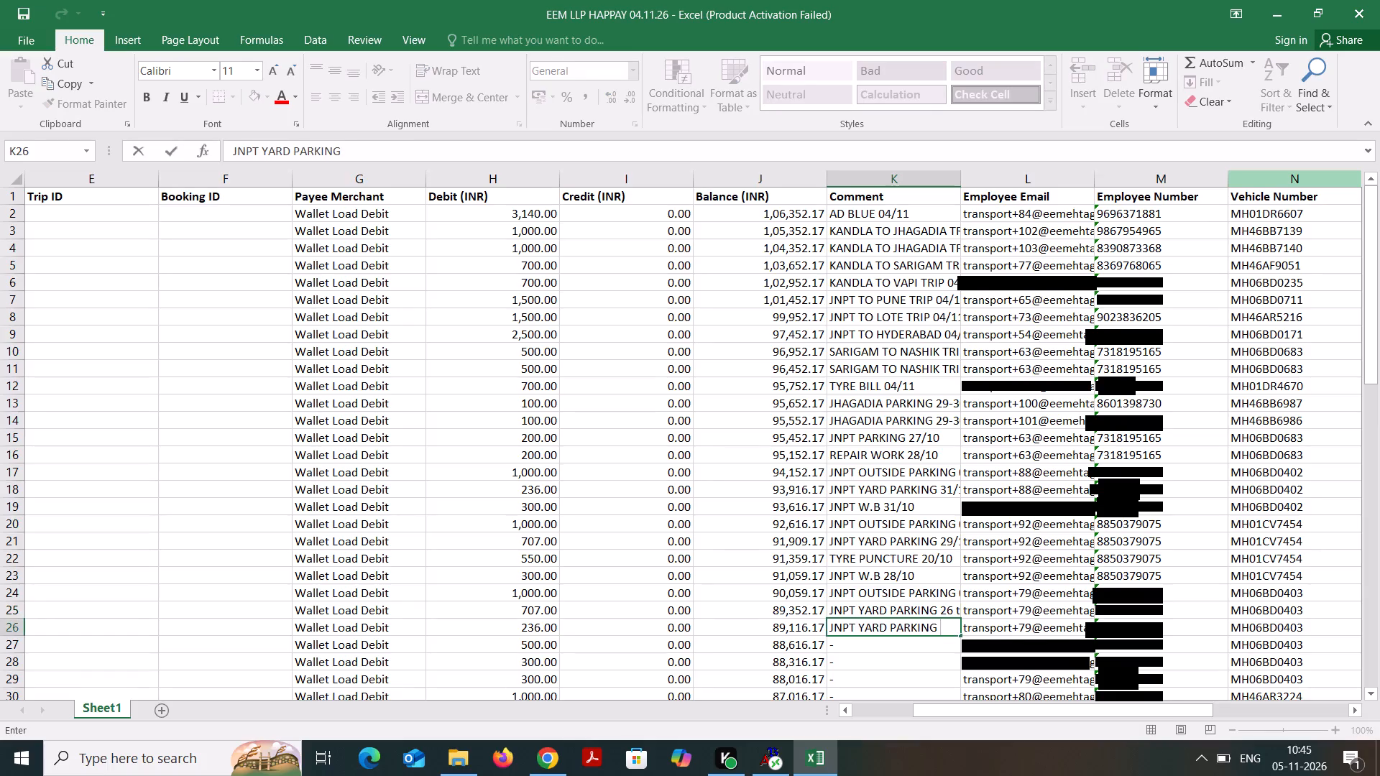
type("29/10")
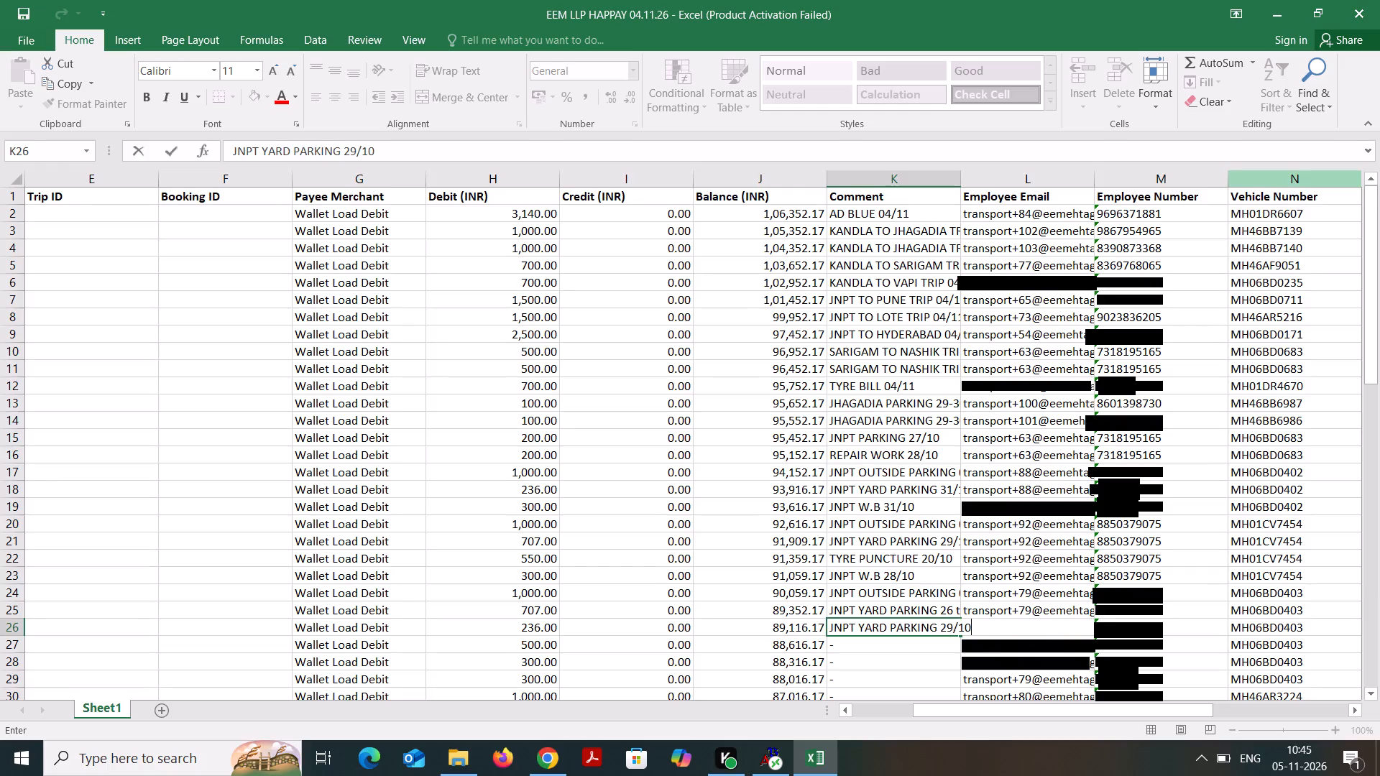
key("Return")
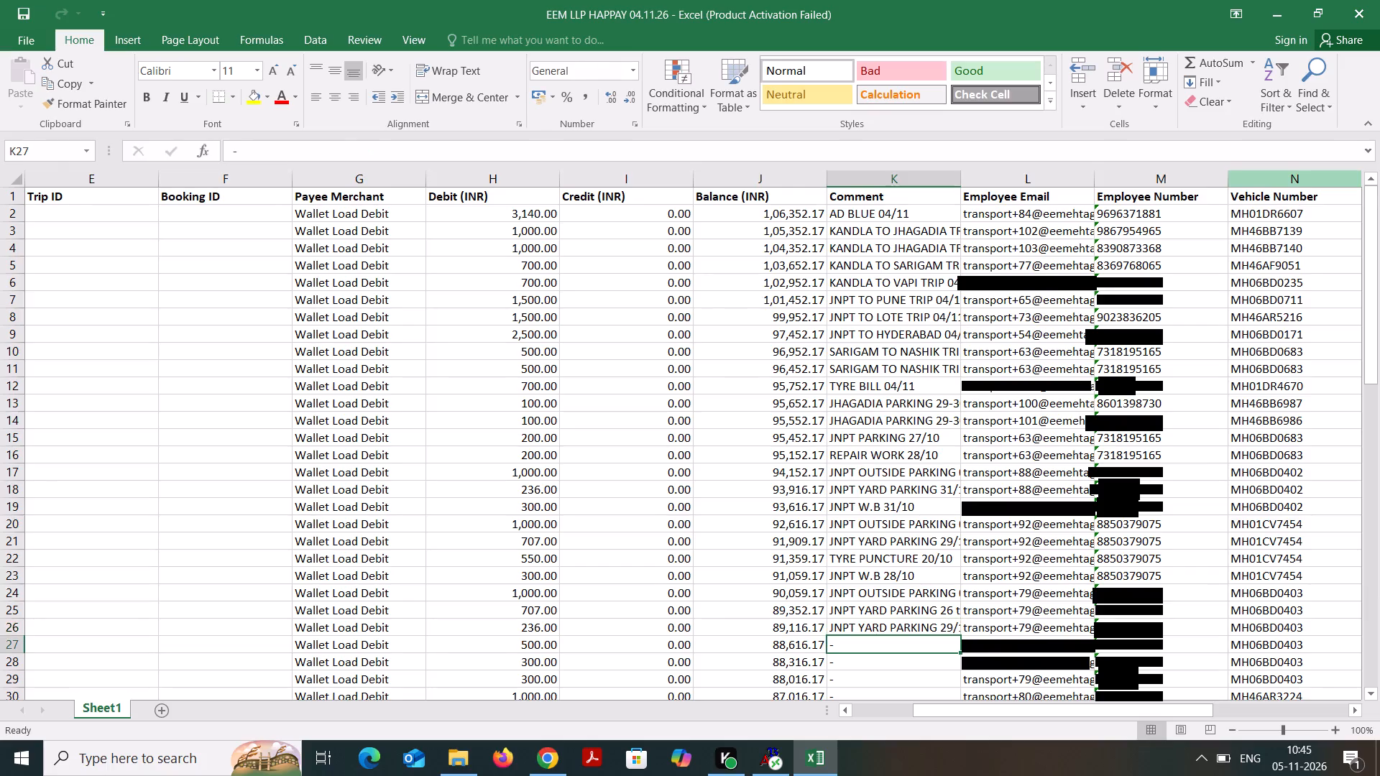
type("TYRE PUNCTURE")
key("space")
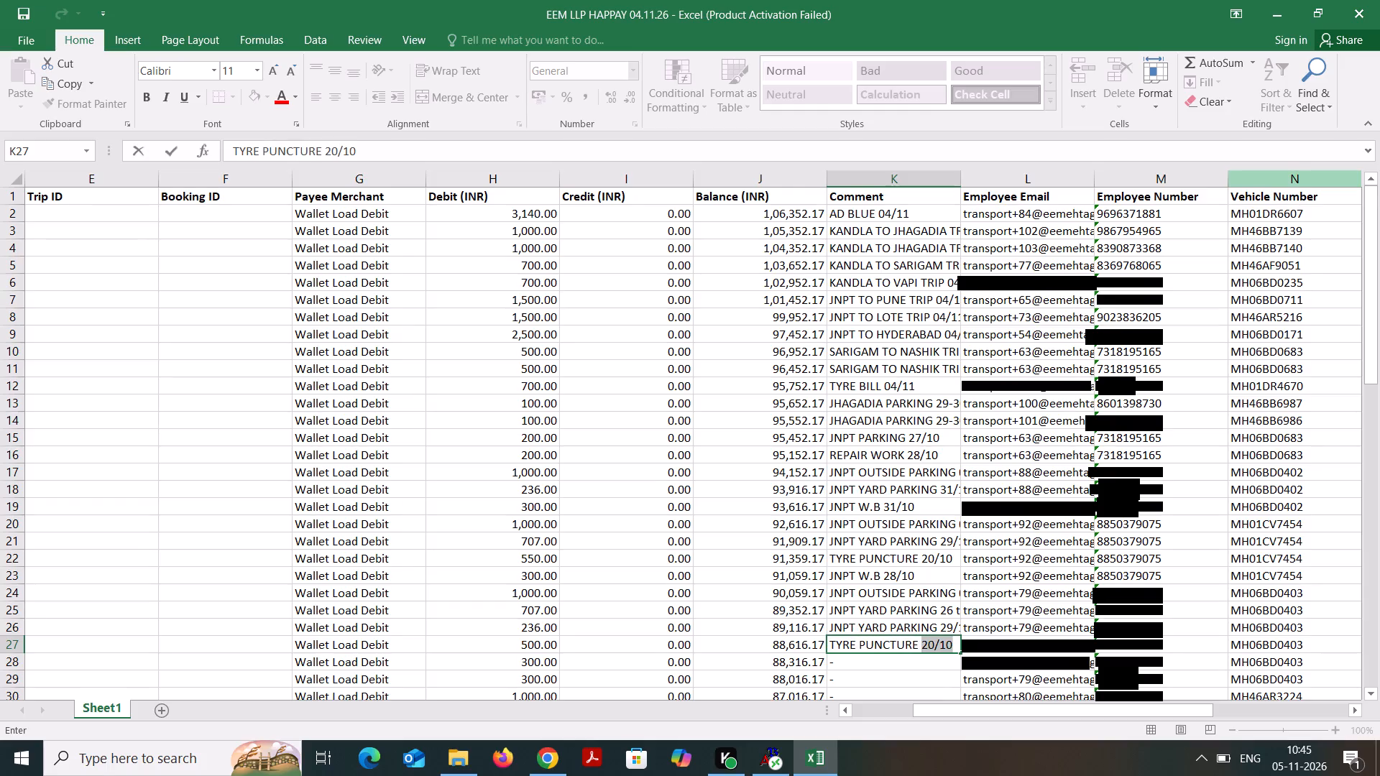
type("23/10")
key("Return")
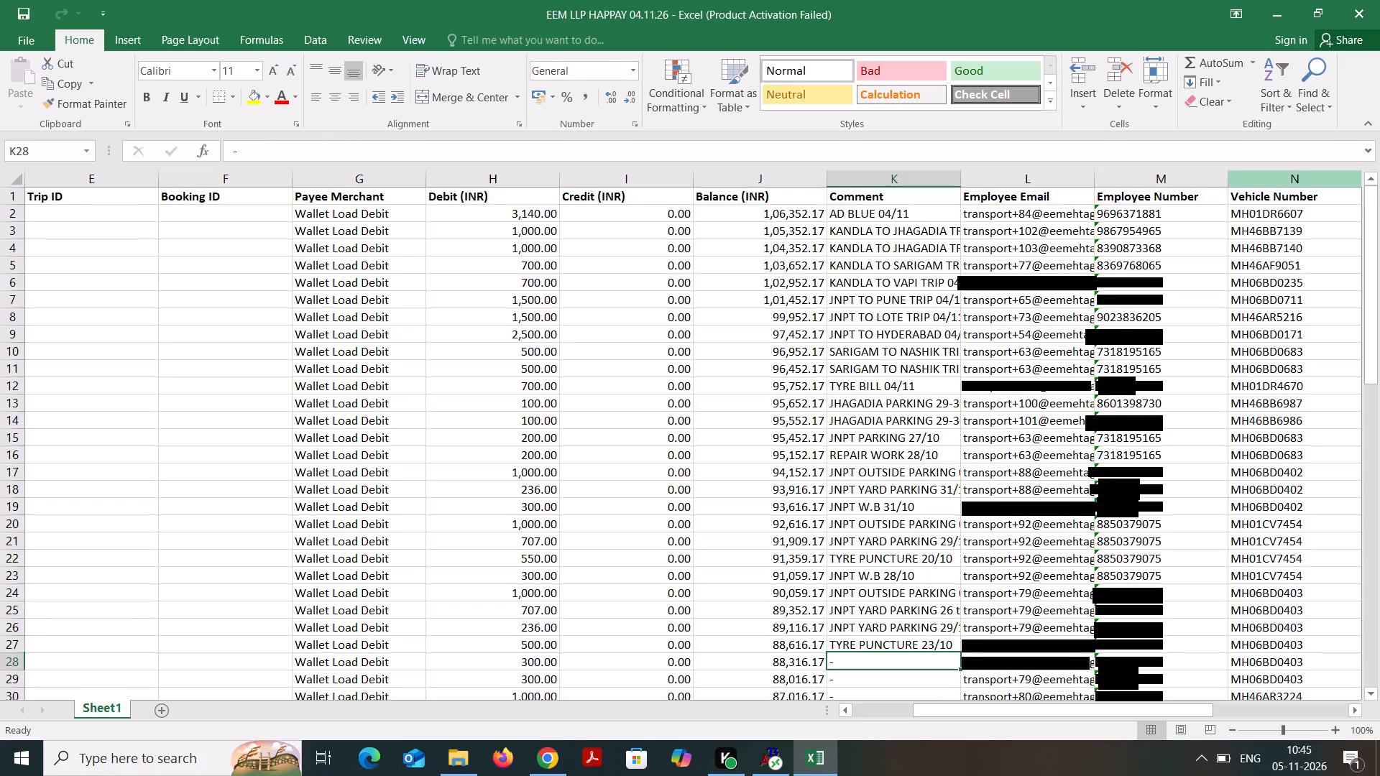
Enter JNPT W.B 26-29/10 as the comment in row 28.
type("JNPT")
key("space")
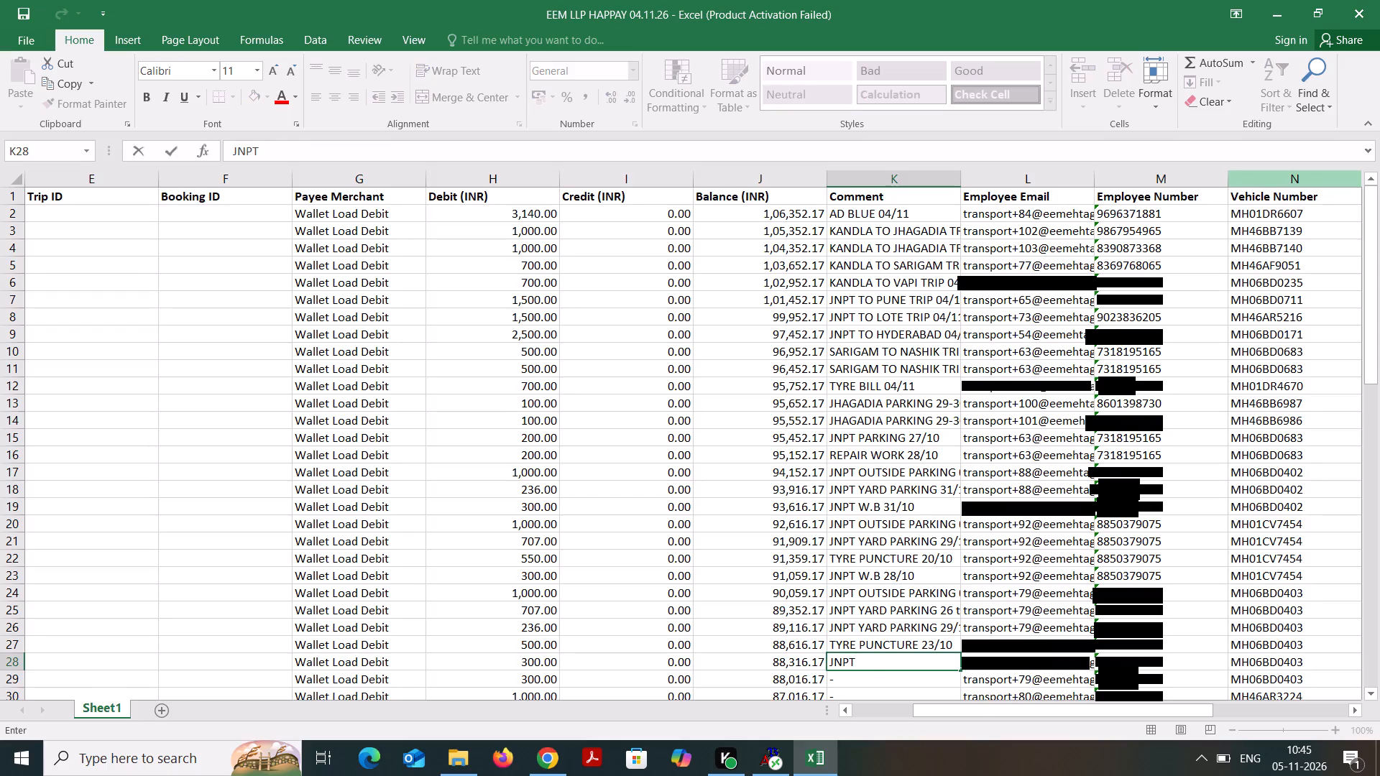
type("W.B")
key("space")
type("26")
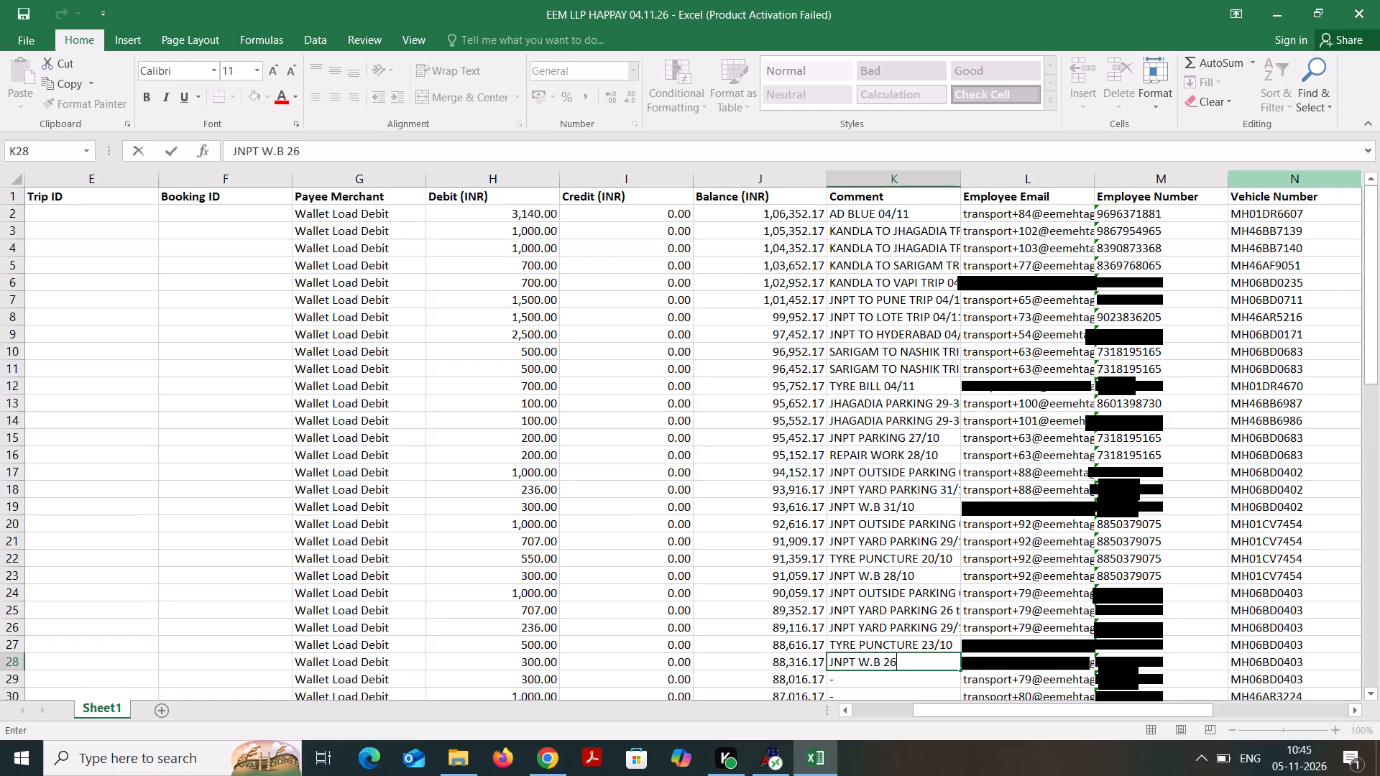
type("-29")
type("/10")
key("Return")
Set the debit amount in row 28 to 600.
key("Up")
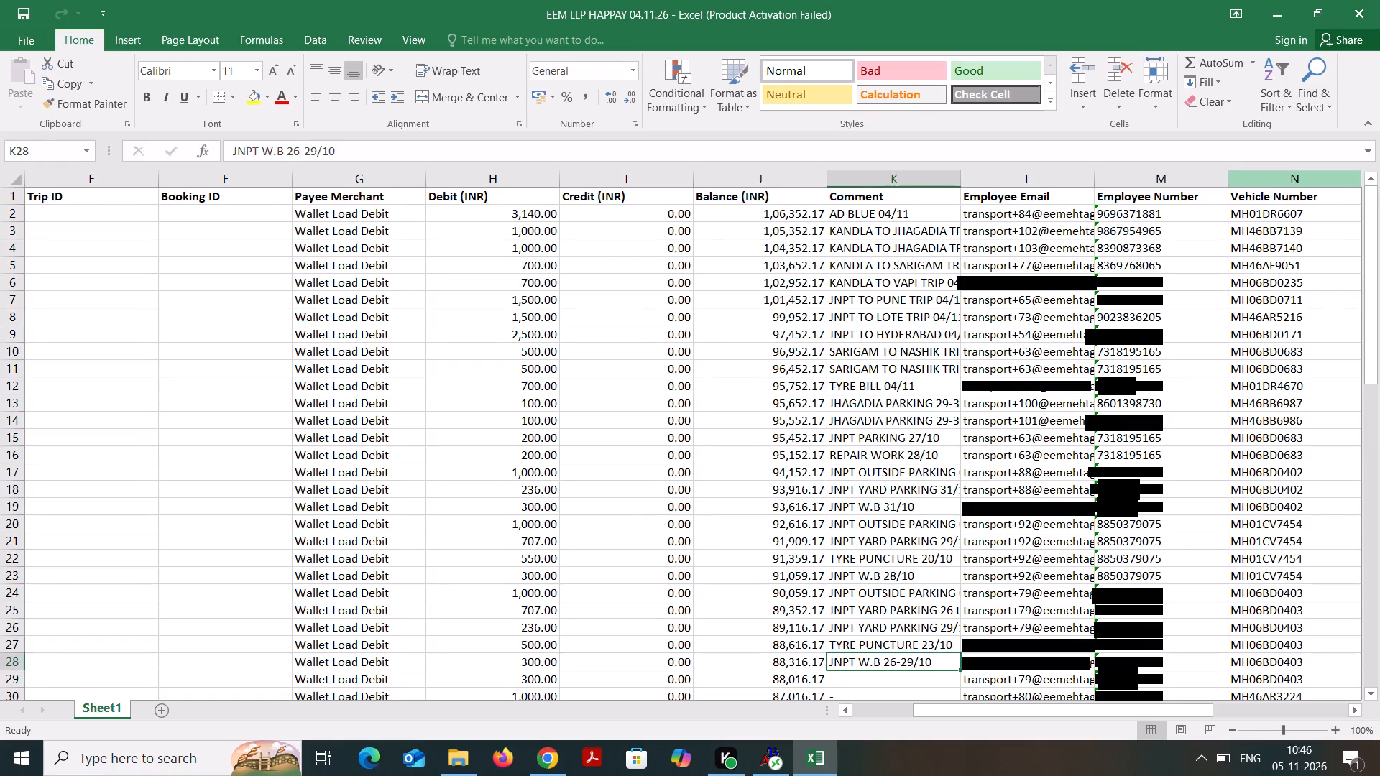
key("Left")
key("Left")
key("Left")
type("600")
key("Return")
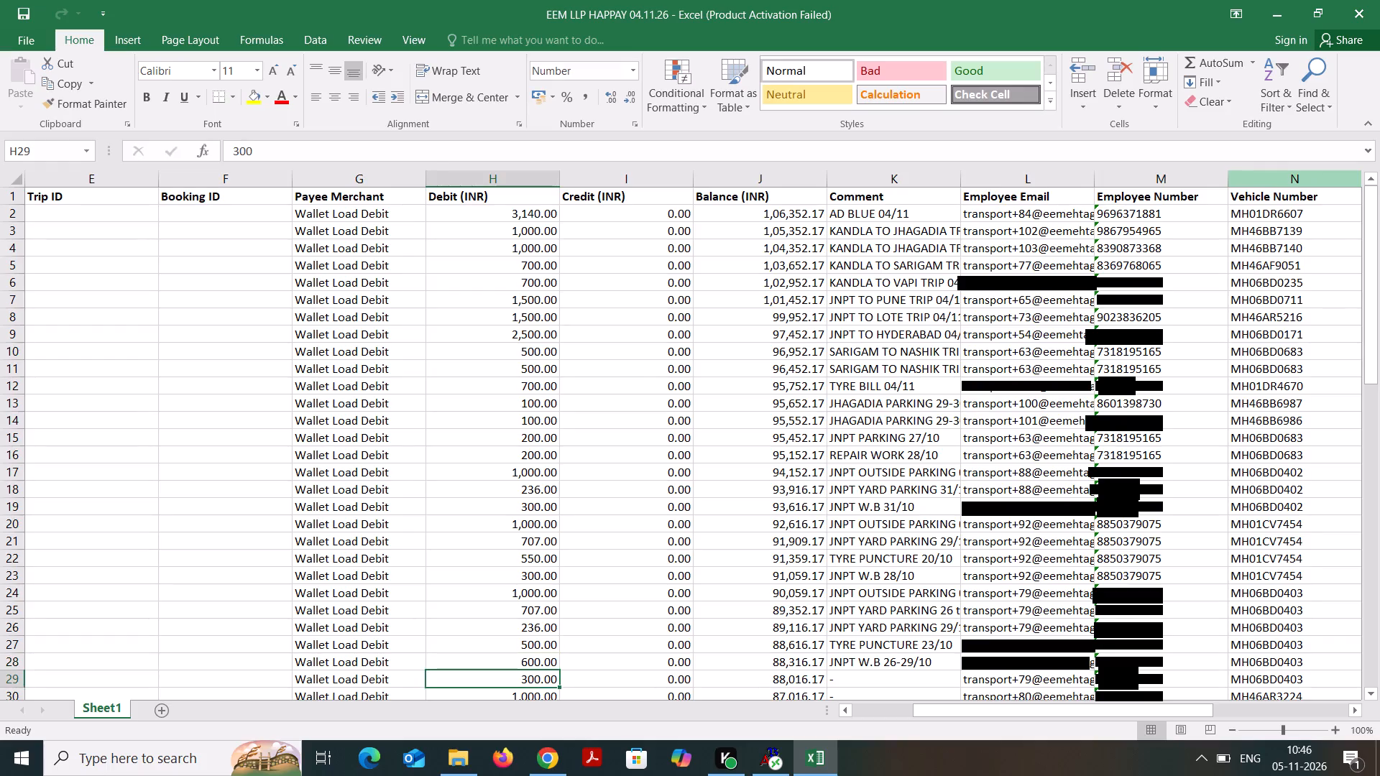
Delete the entire row 29, which holds the duplicate 300.00 debit.
key("ctrl+minus")
key("Down")
key("Return")
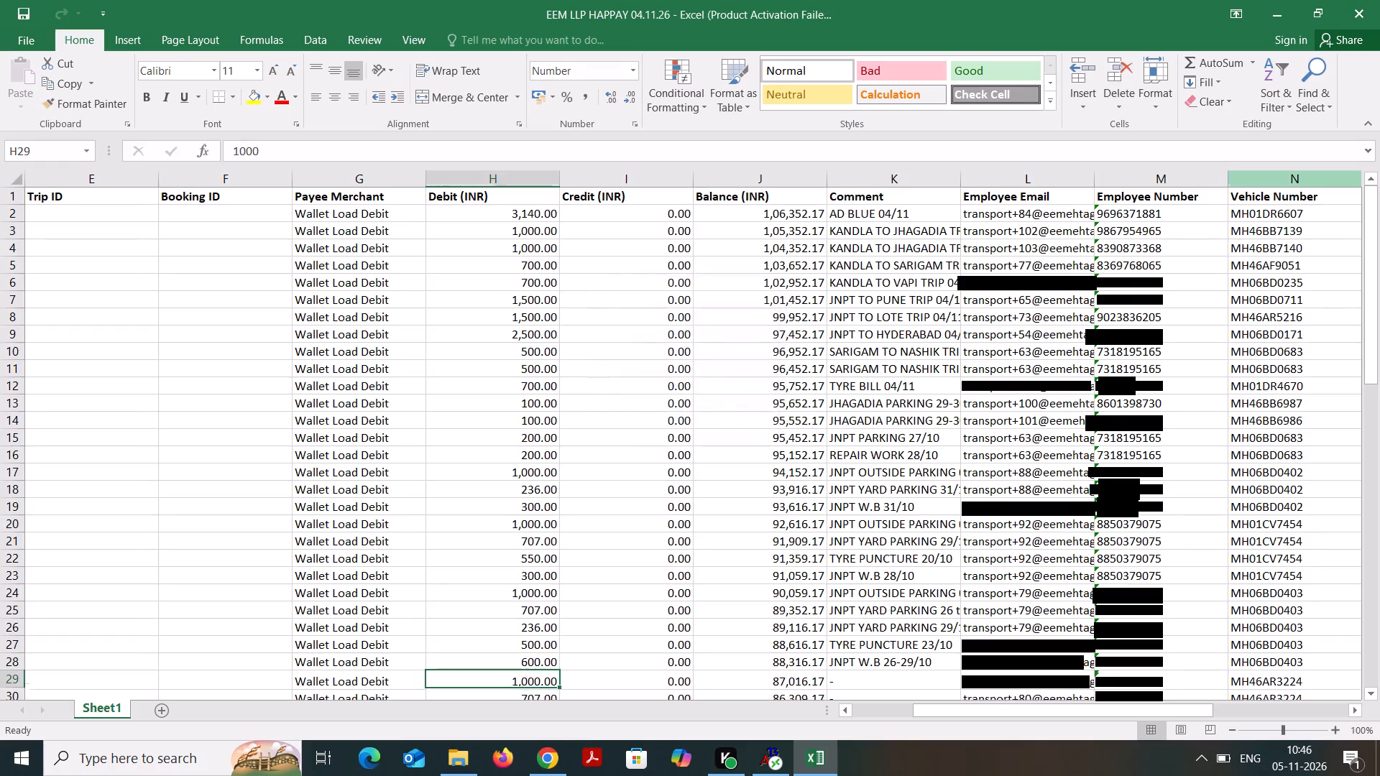
Enter JNPT OUTSIDE PARKING 01 to 30/11 as the comment in row 29.
key("Right")
key("Right")
key("Right")
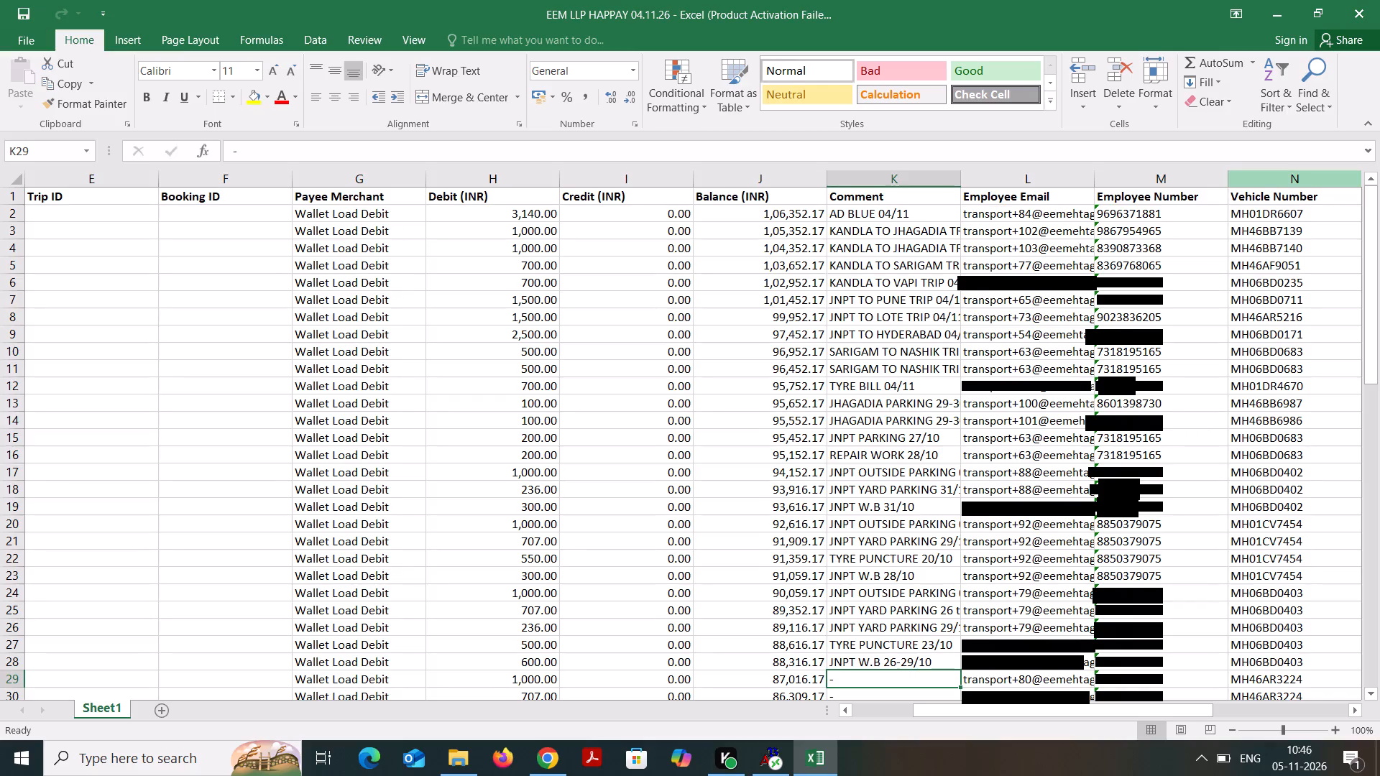
key("Right")
key("Right")
key("Right")
key("Left")
key("Left")
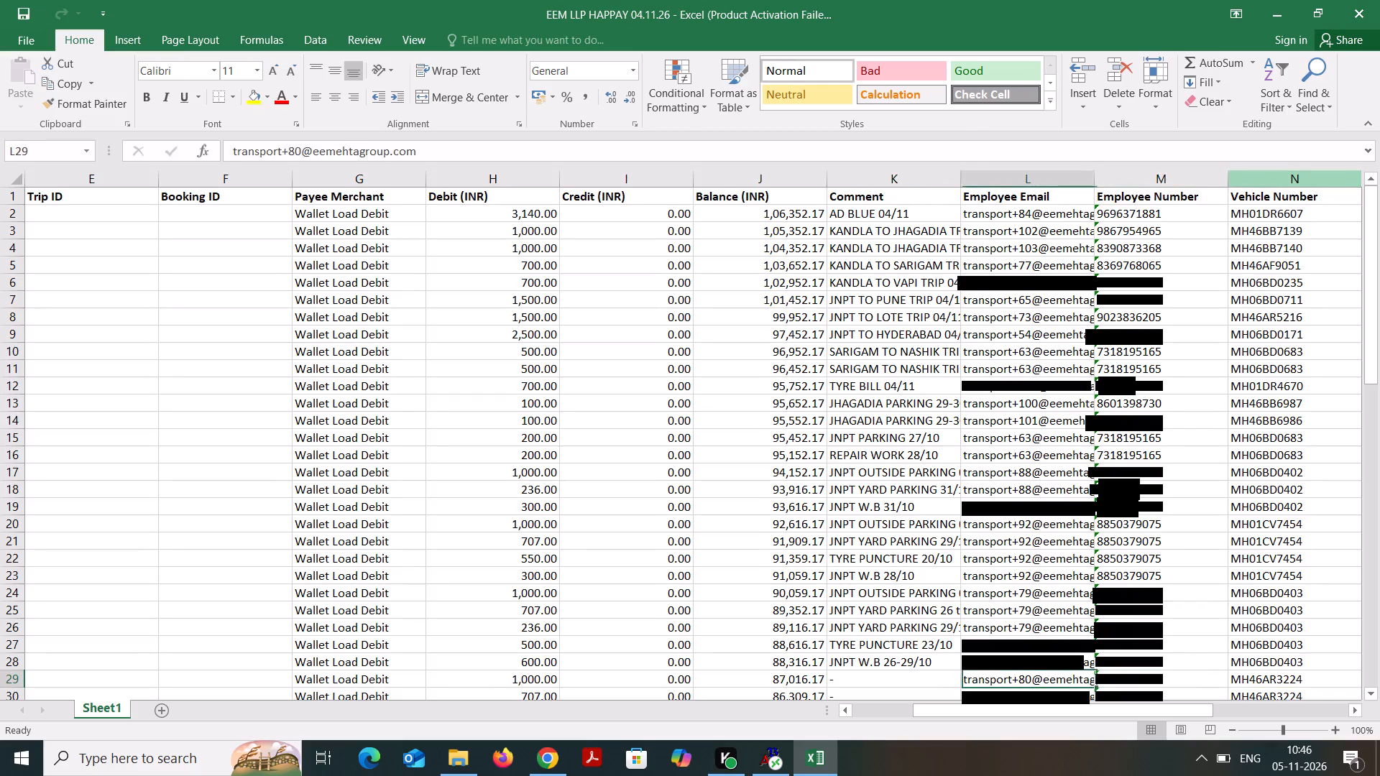
key("Left")
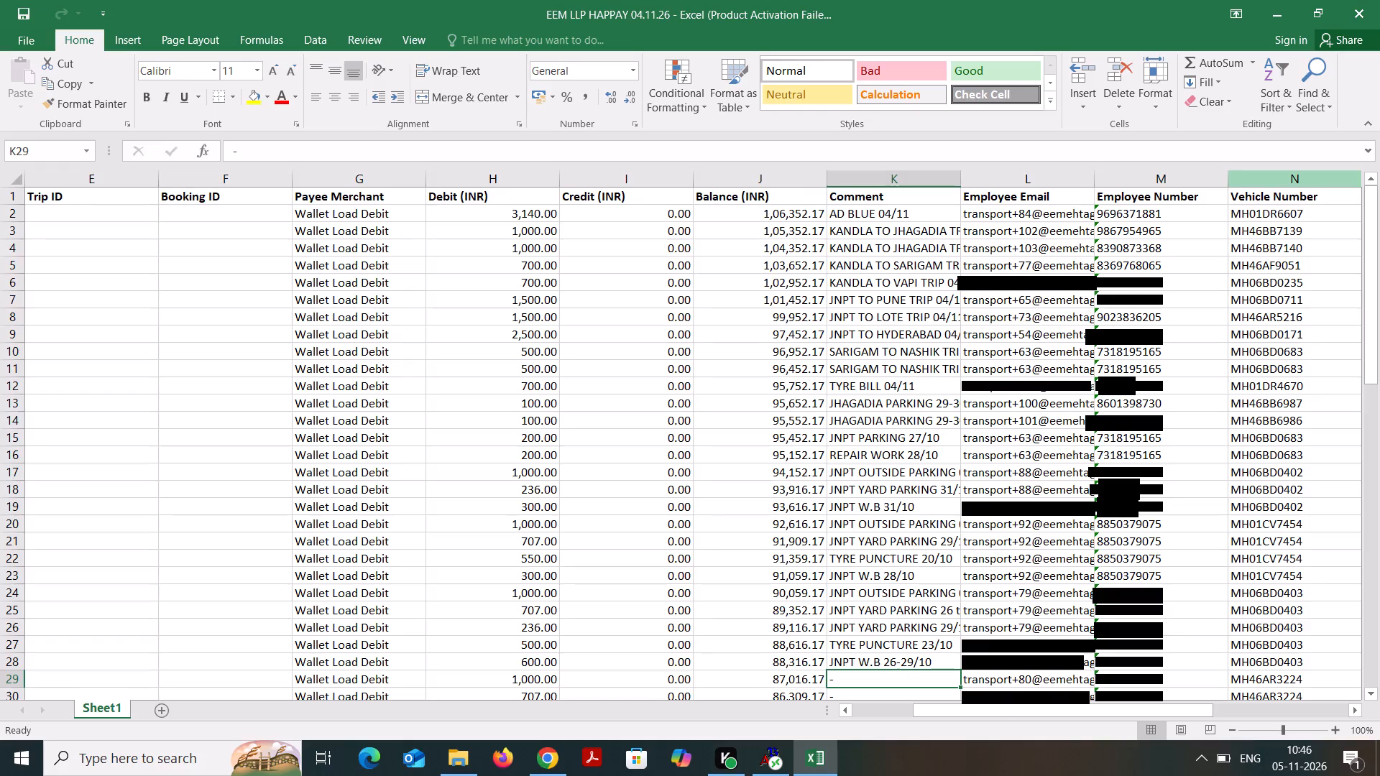
type("JNPT OUTSIDE")
key("space")
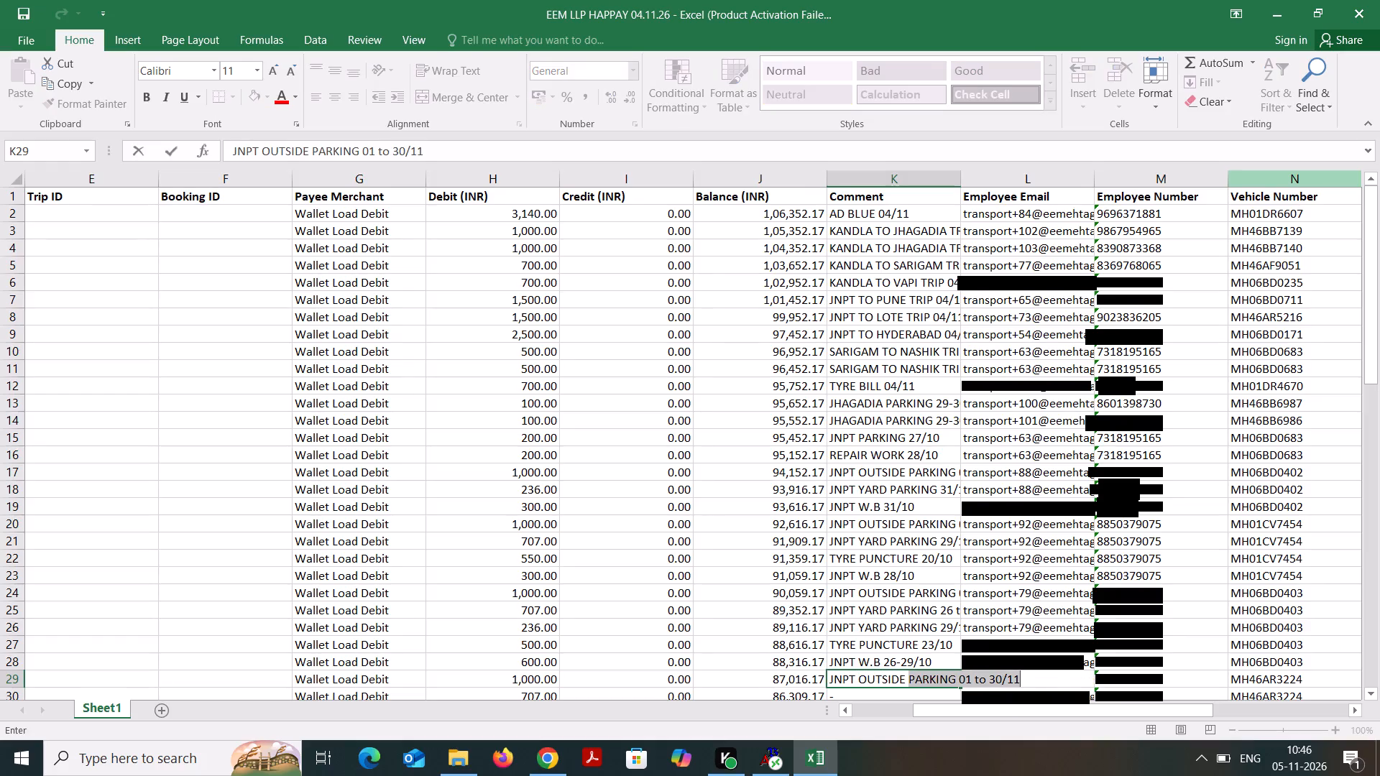
key("Return")
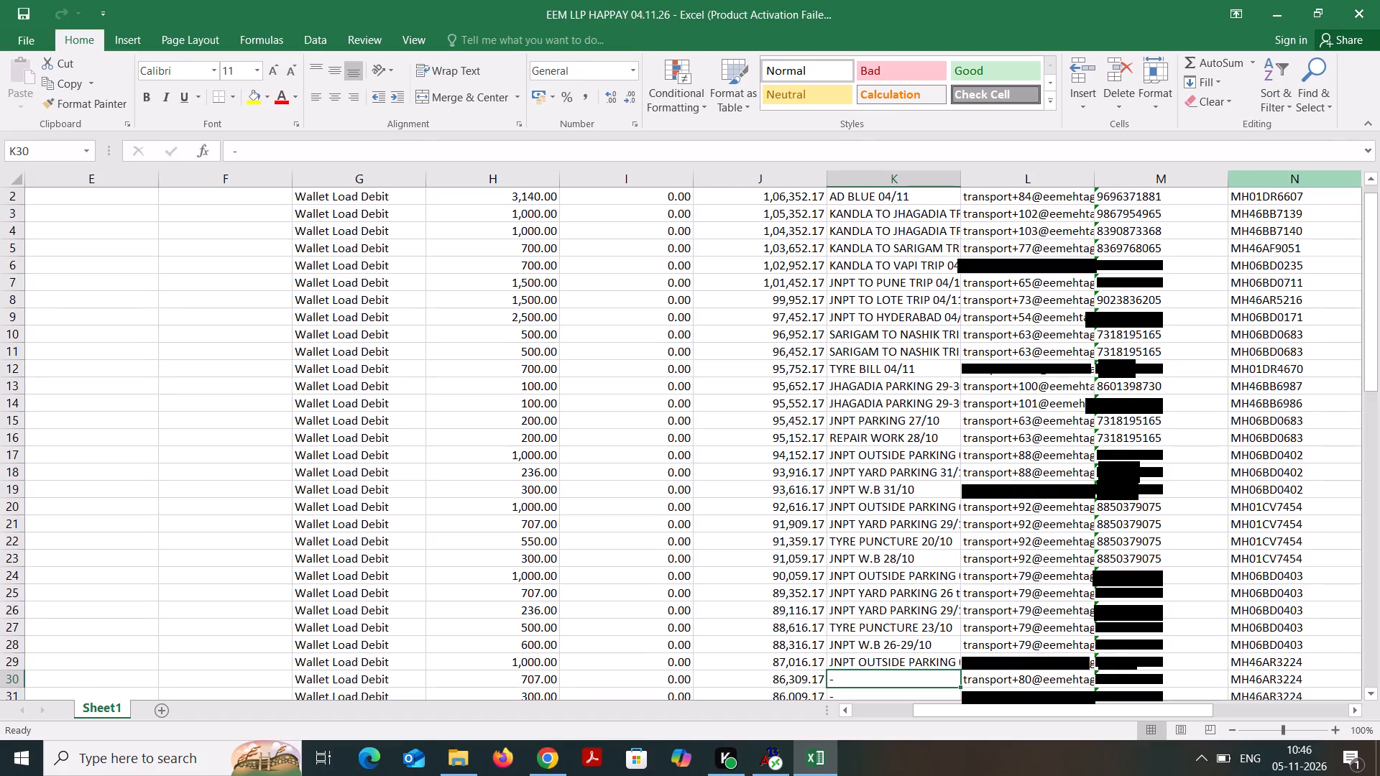
Enter the comments JNPT YARD PARKING 29/10 in row 30 and JNPT W.B 28/10 in row 31.
type("JNPT YARD PARKING")
key("space")
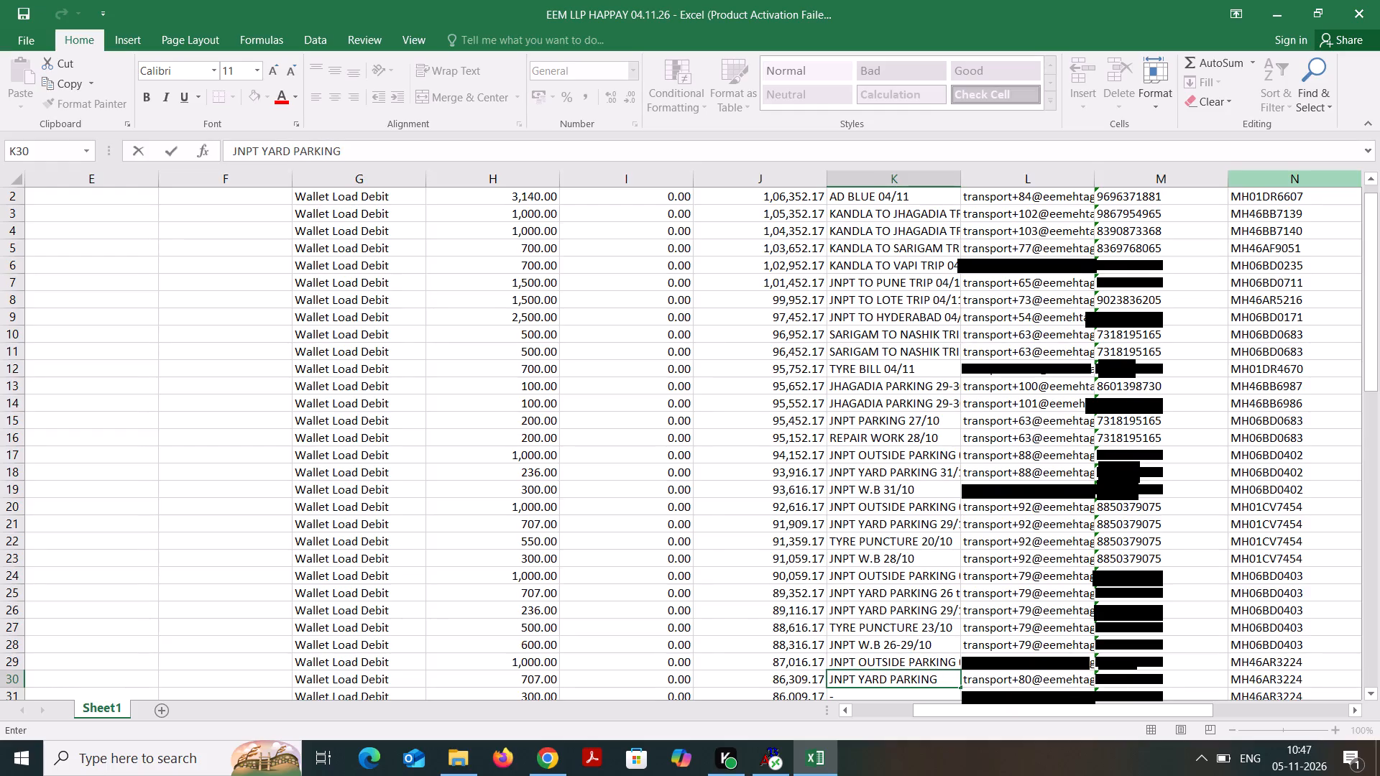
type("29/10")
key("Return")
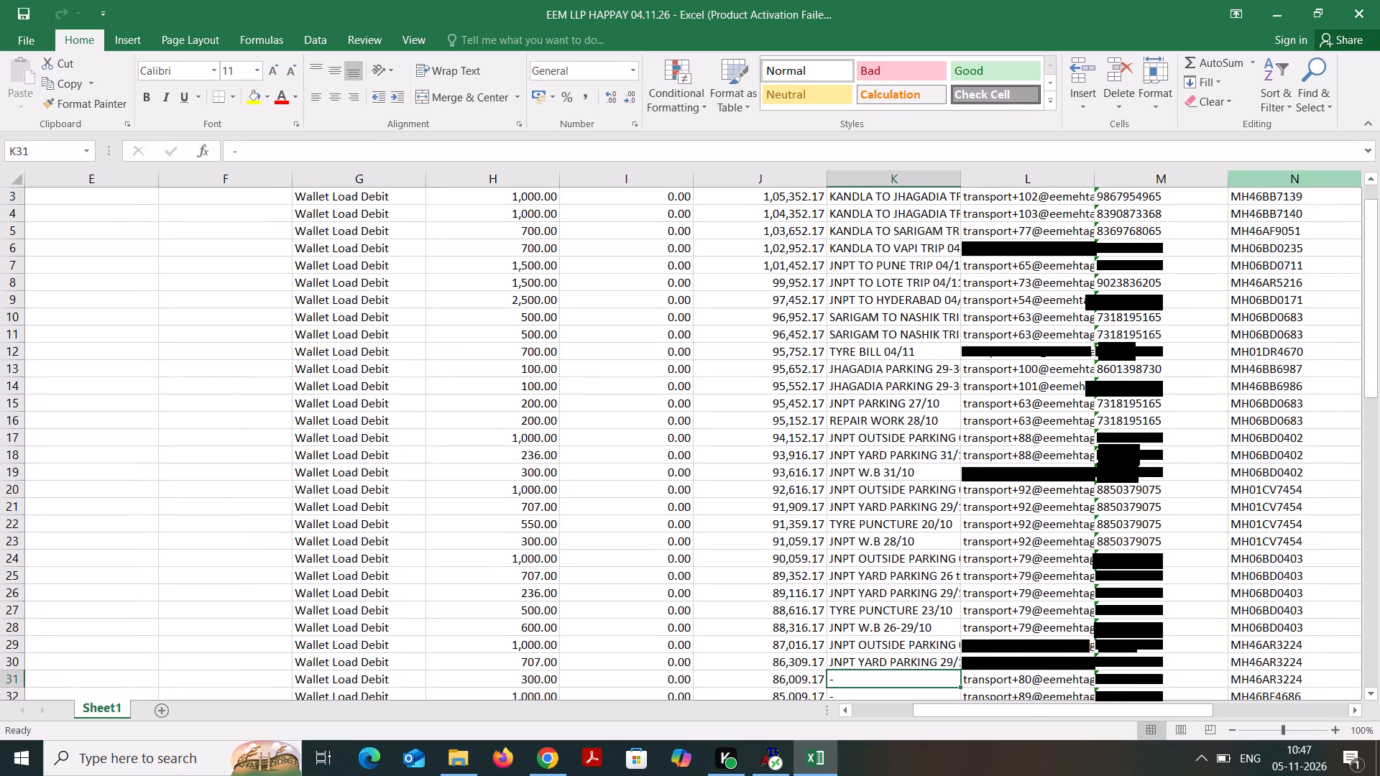
type("JNPT")
key("space")
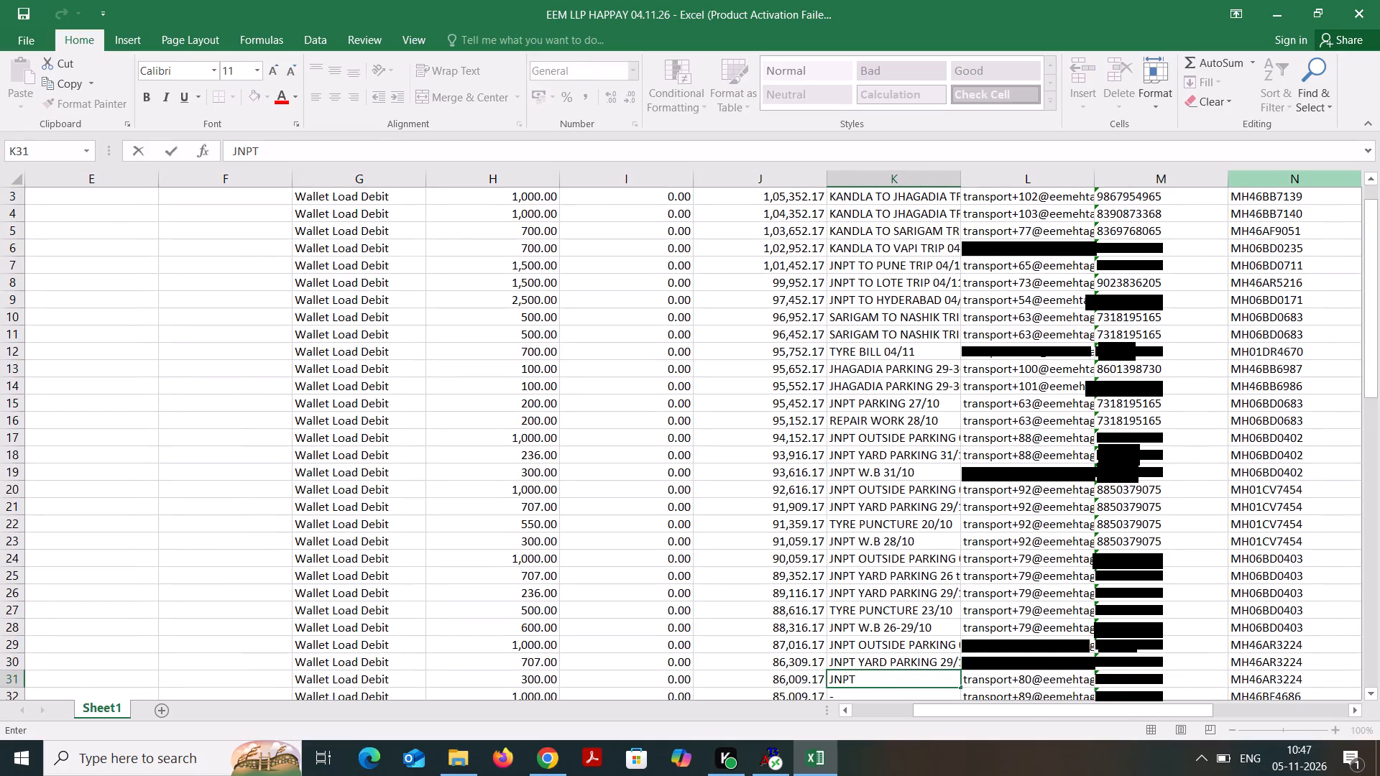
type("W.B")
key("space")
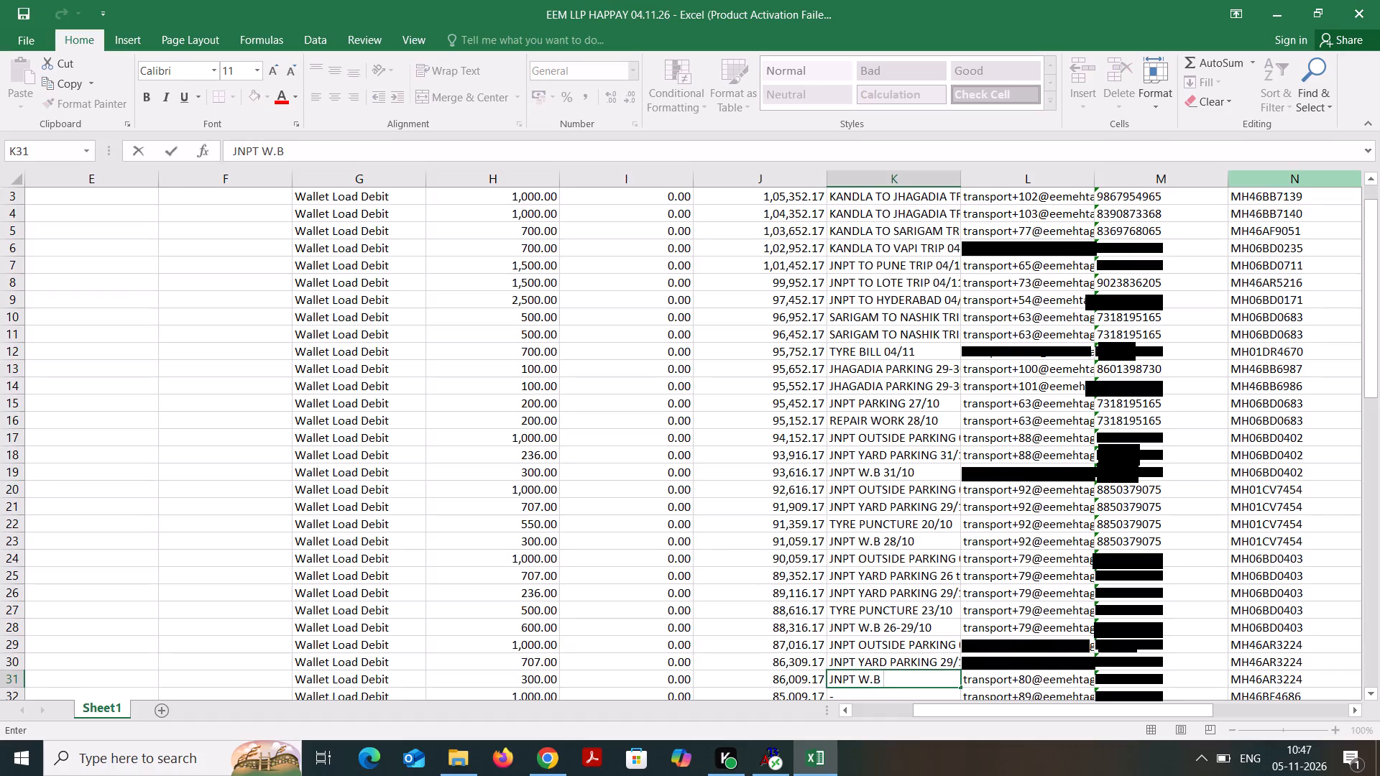
type("28/")
key("Return")
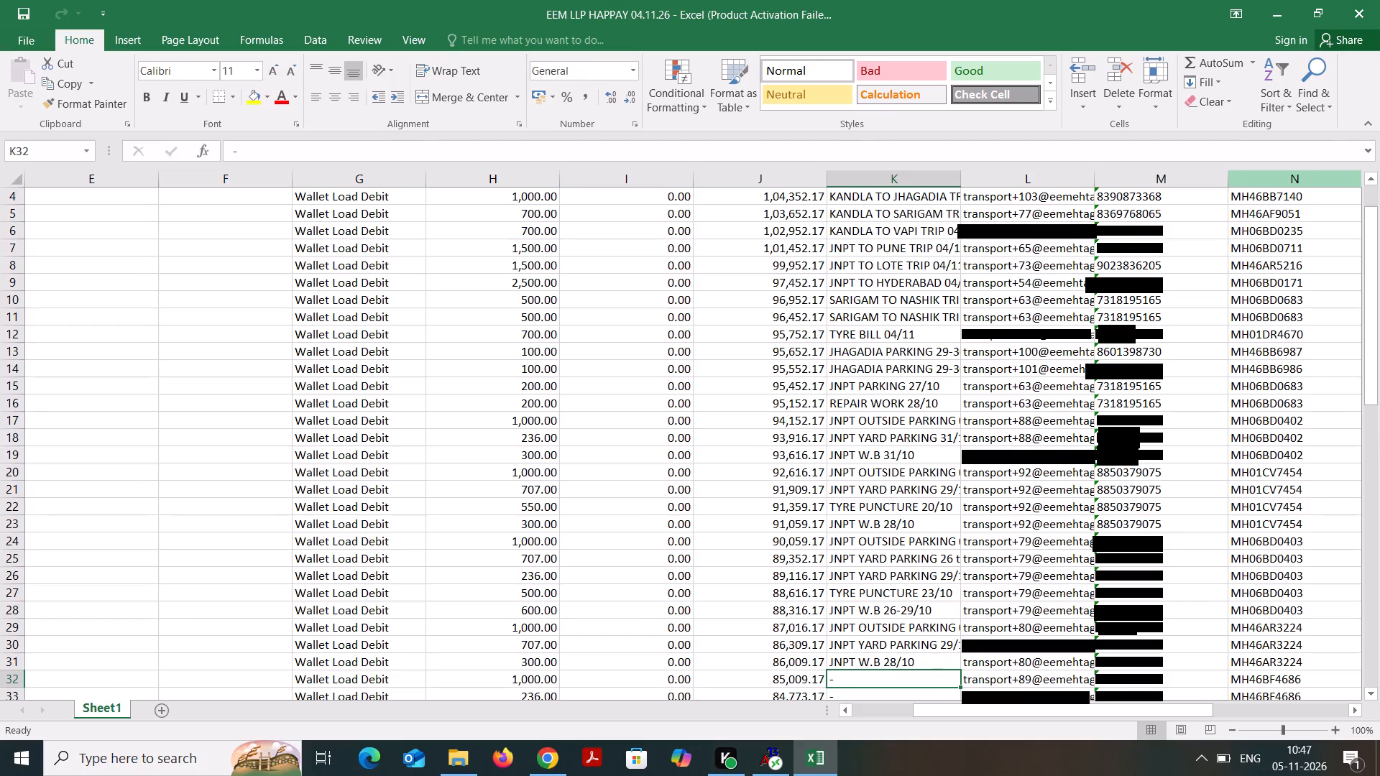
Enter JNPT OUTSIDE PARKING 01 to 30/11 as the comment in row 32.
type("JNPT W.B")
key("space")
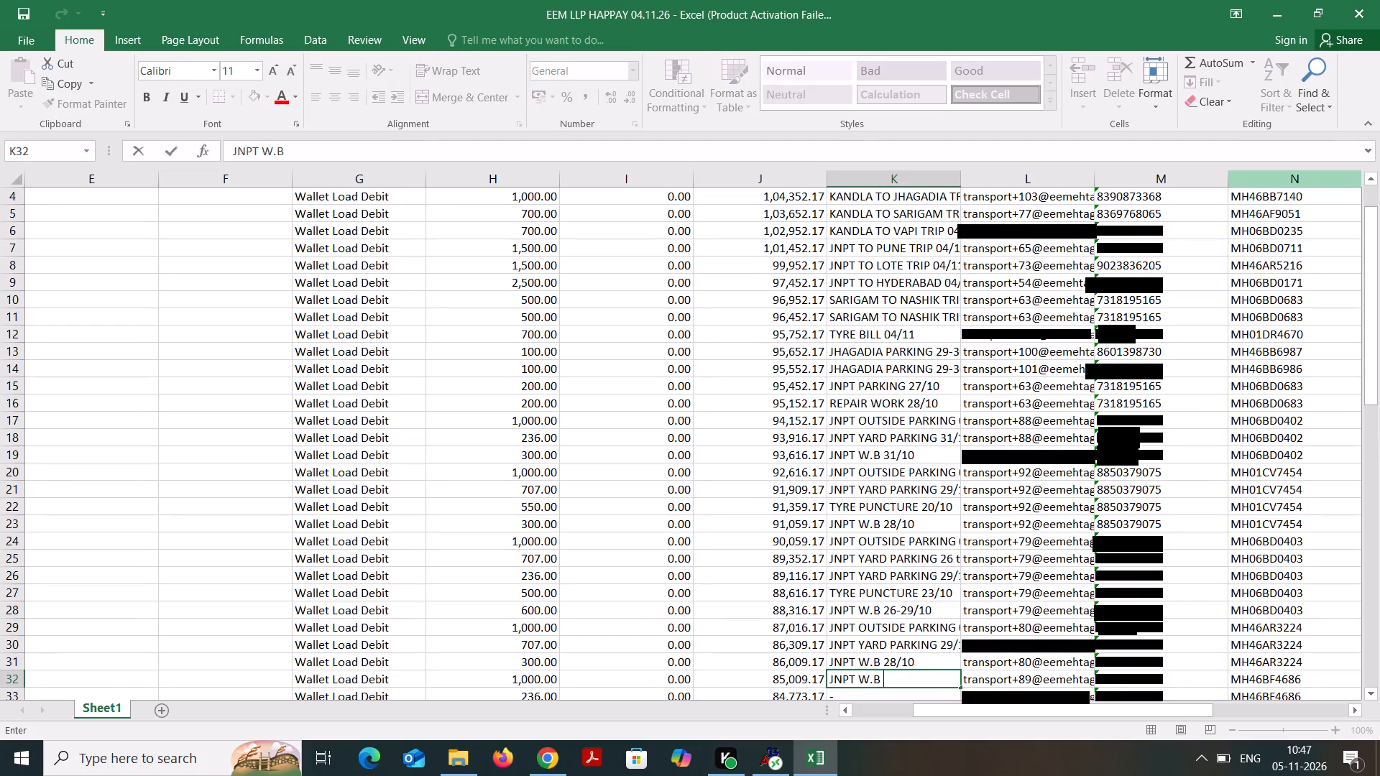
key("BackSpace")
key("BackSpace")
key("BackSpace")
key("BackSpace")
key("BackSpace")
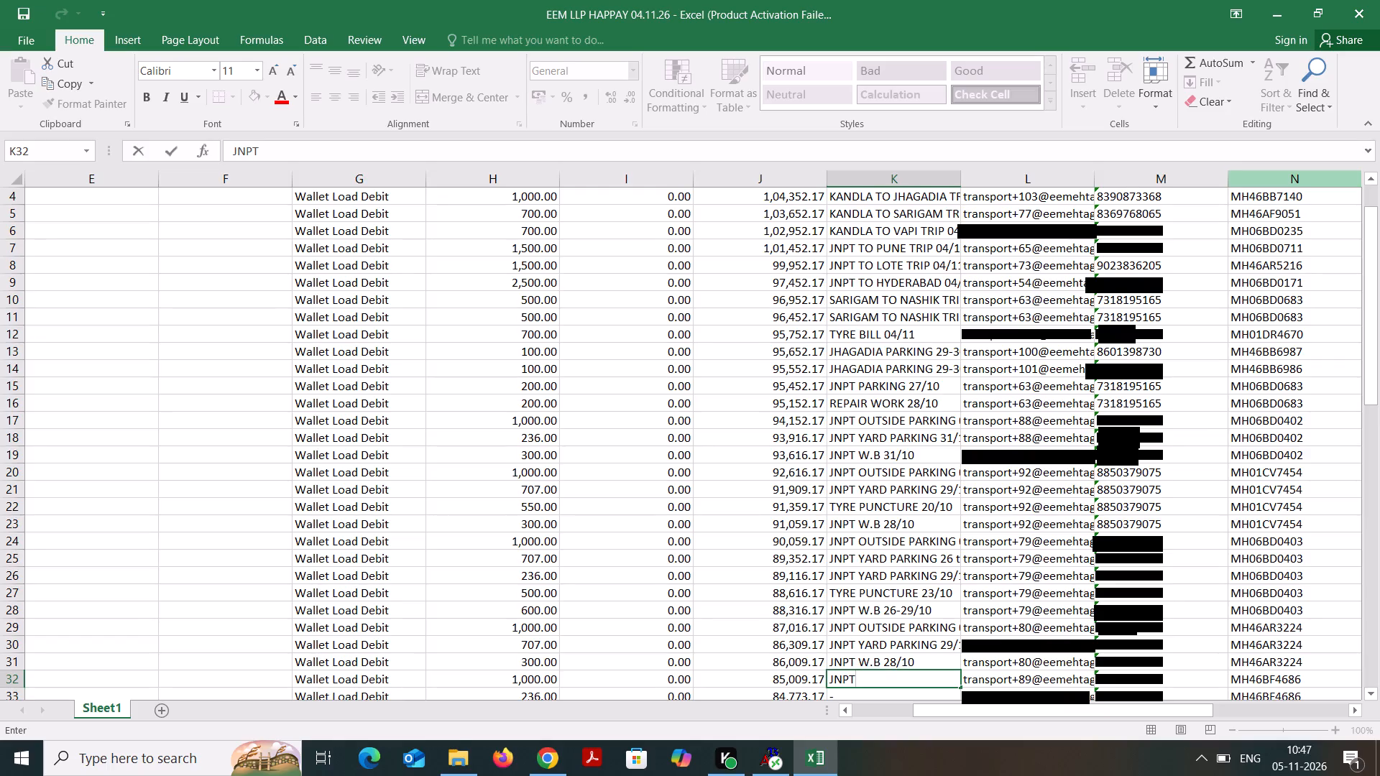
key("space")
type("OUTSI")
key("Return")
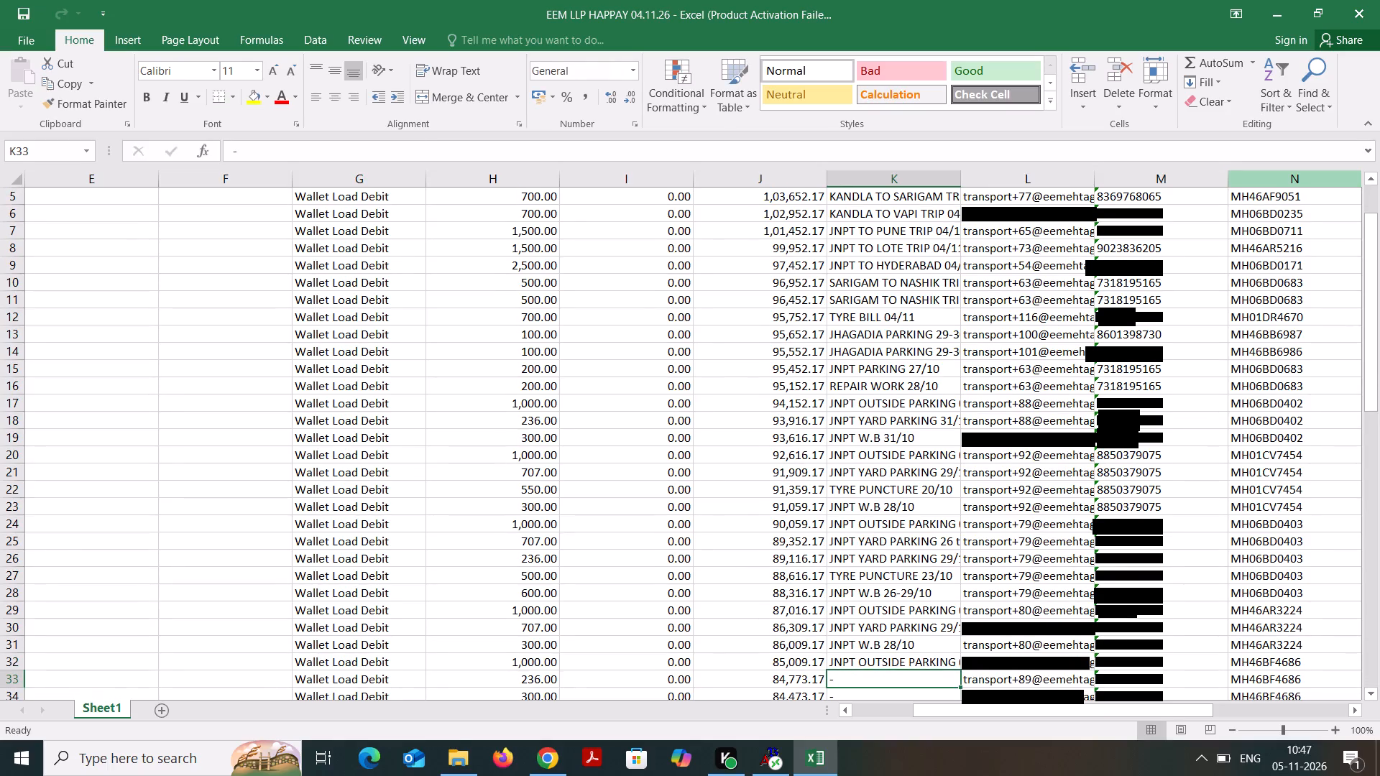
Enter JNPT YARD PARKING 29/10 as the comment in row 33.
type("JNPT YARD PARKING")
key("space")
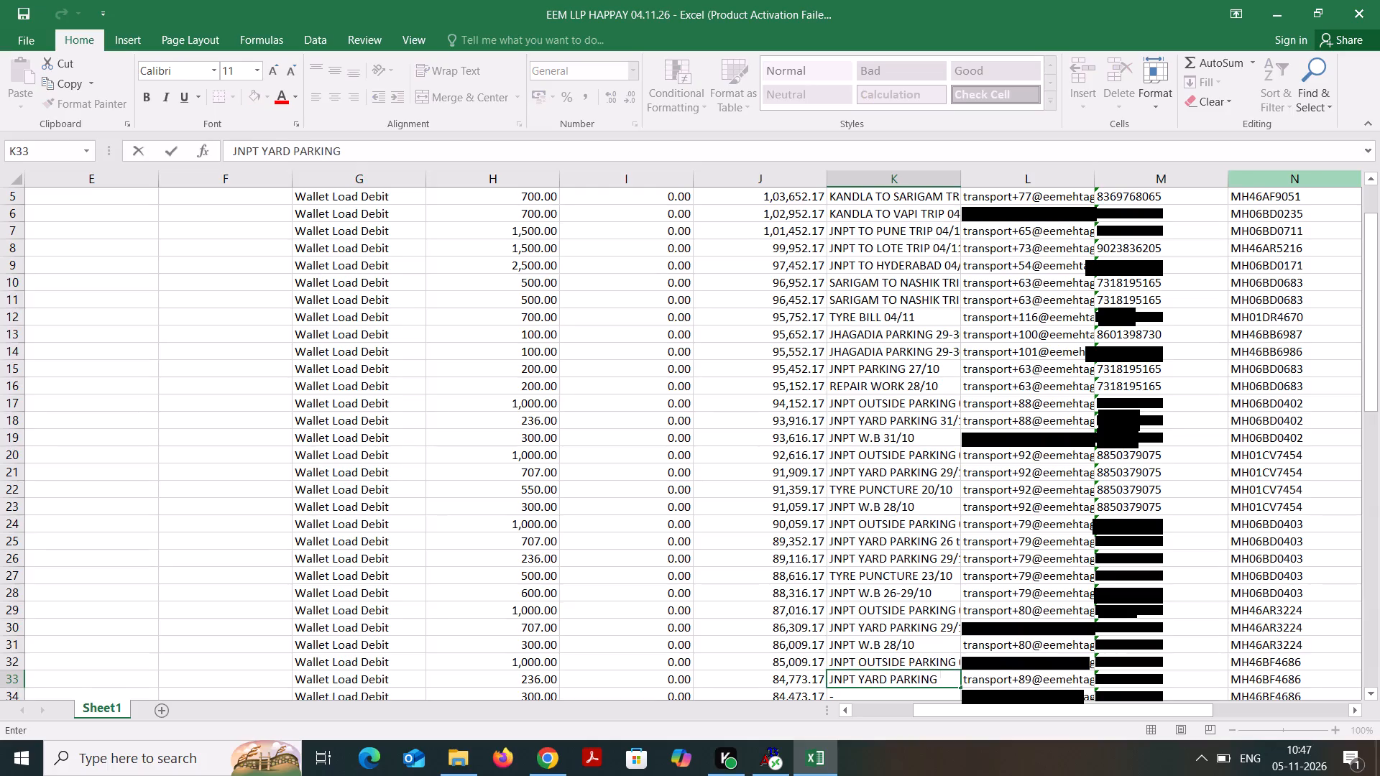
type("29/0")
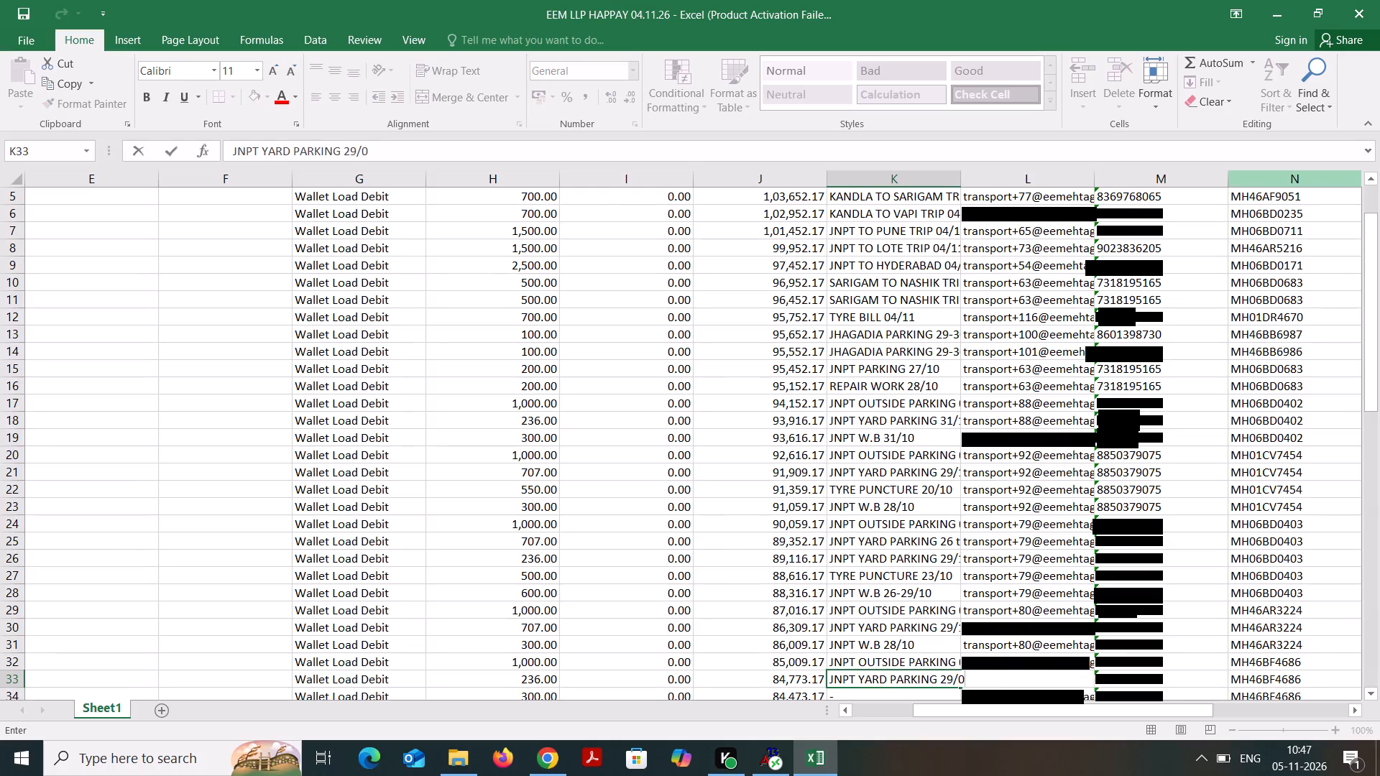
key("BackSpace")
type("10")
key("Return")
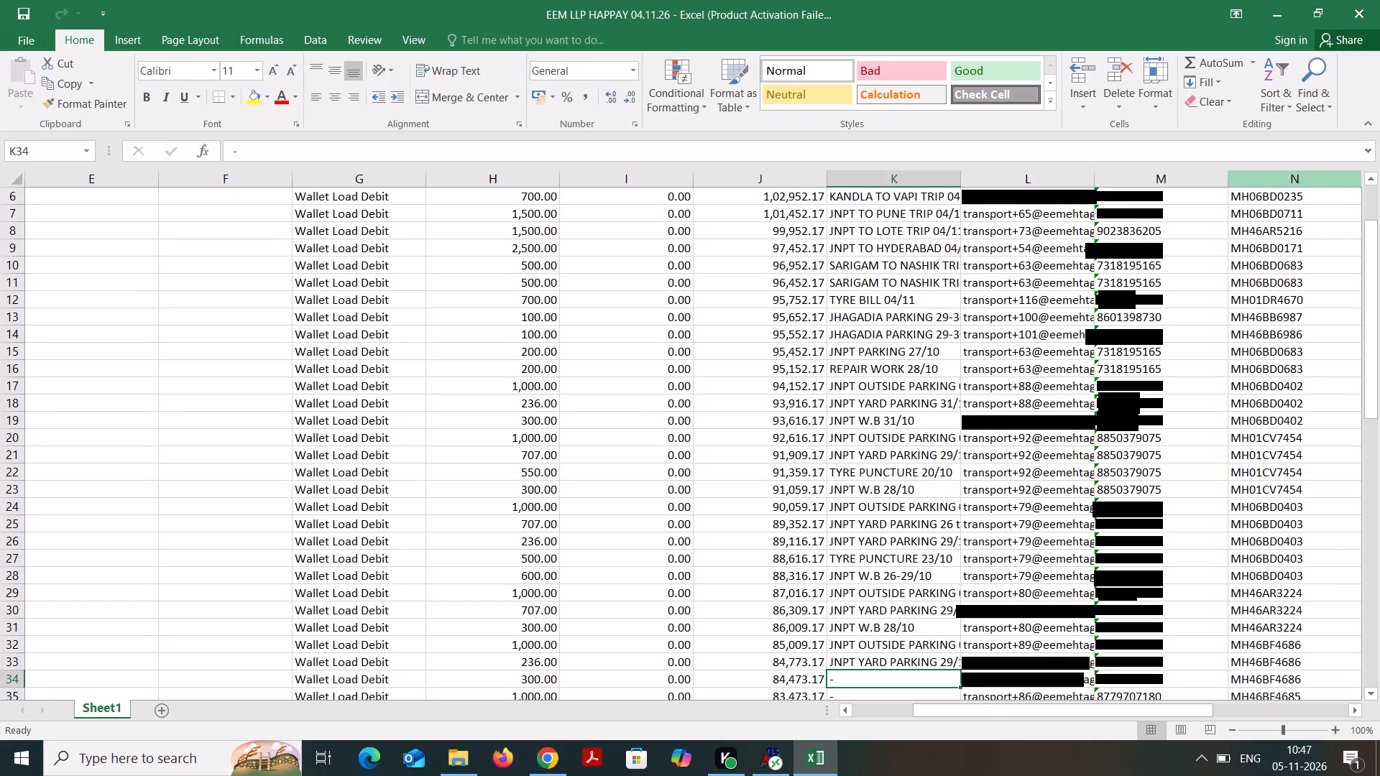
Enter JNPT W.B 29/10 as the comment in row 34.
type("JNPT")
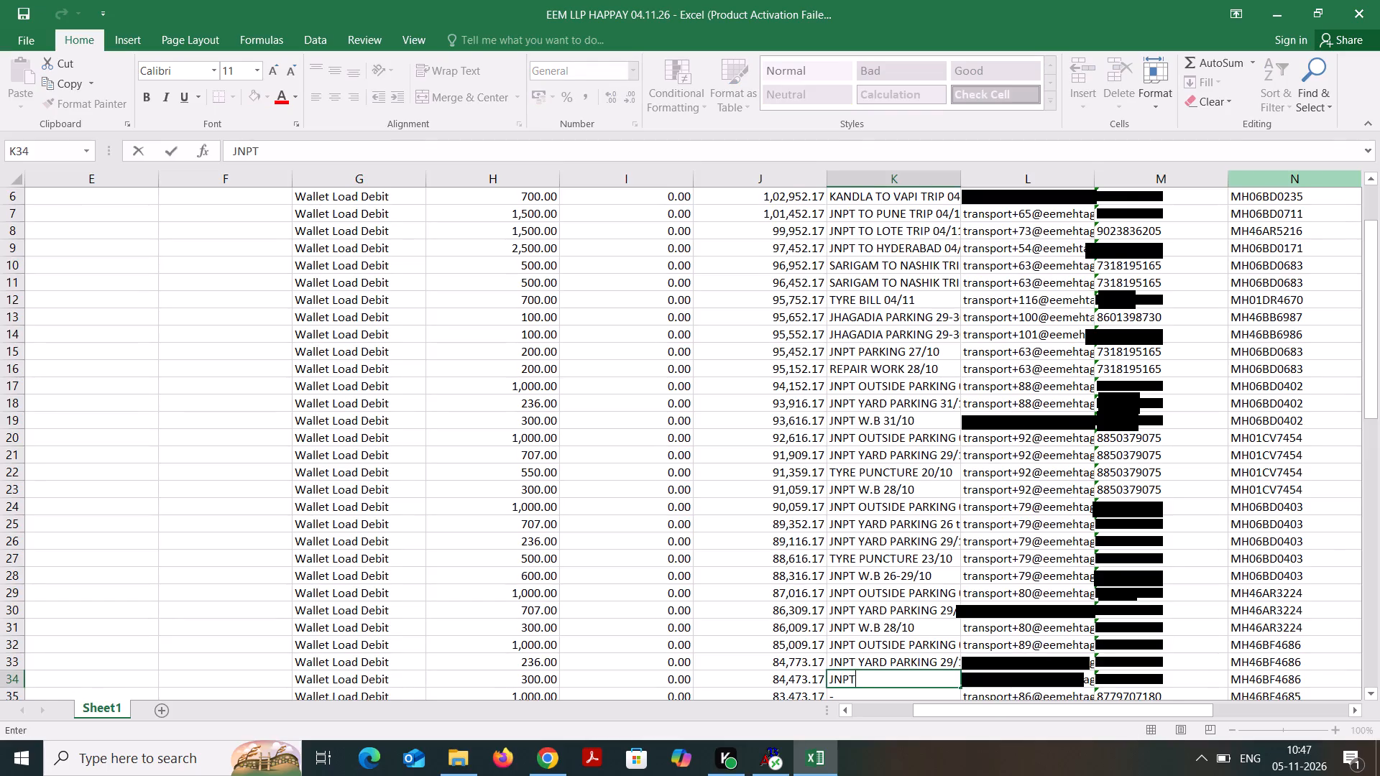
key("space")
type("W.B")
key("space")
type("29/10")
key("Return")
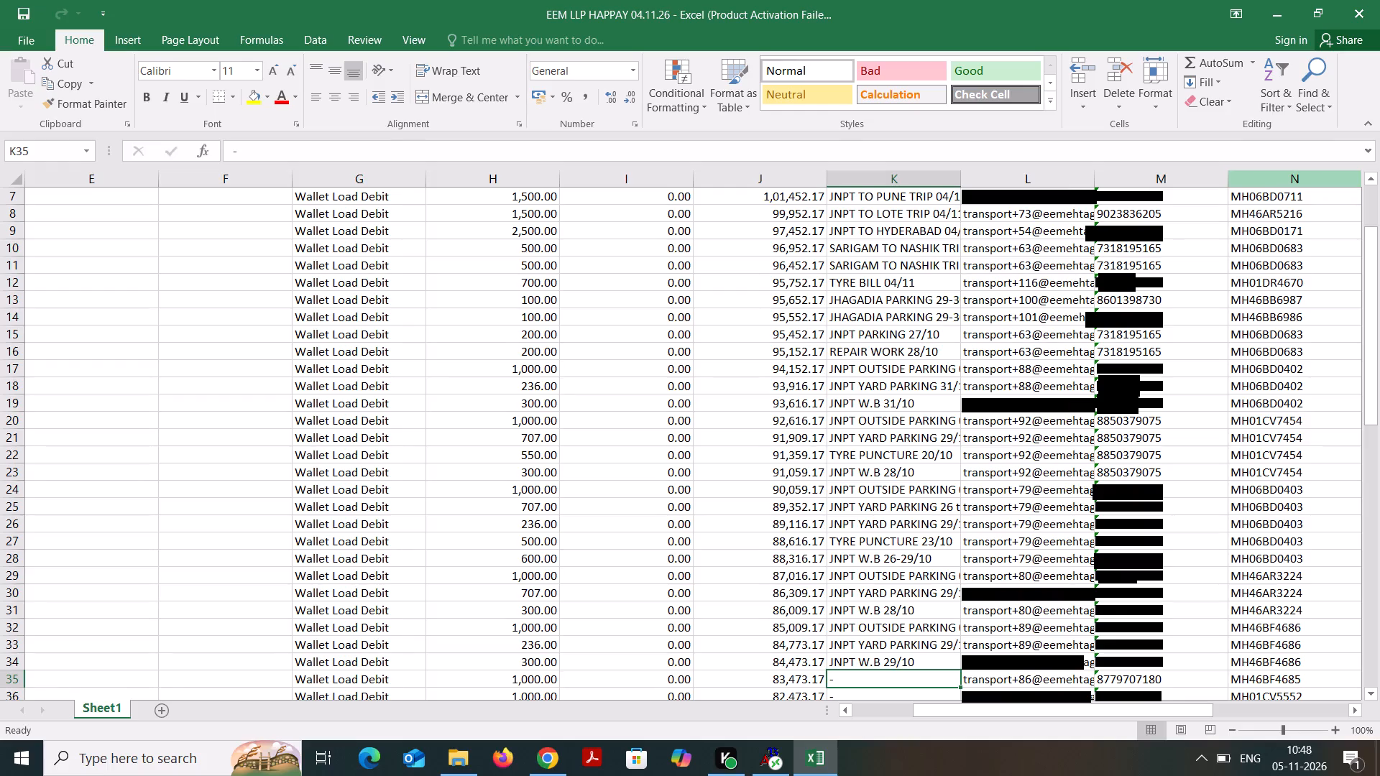
Enter JNPT OUTSIDE PARKING 01 to 30/11 as the comment in each of rows 35, 36 and 37.
type("JN")
type("PT OUT")
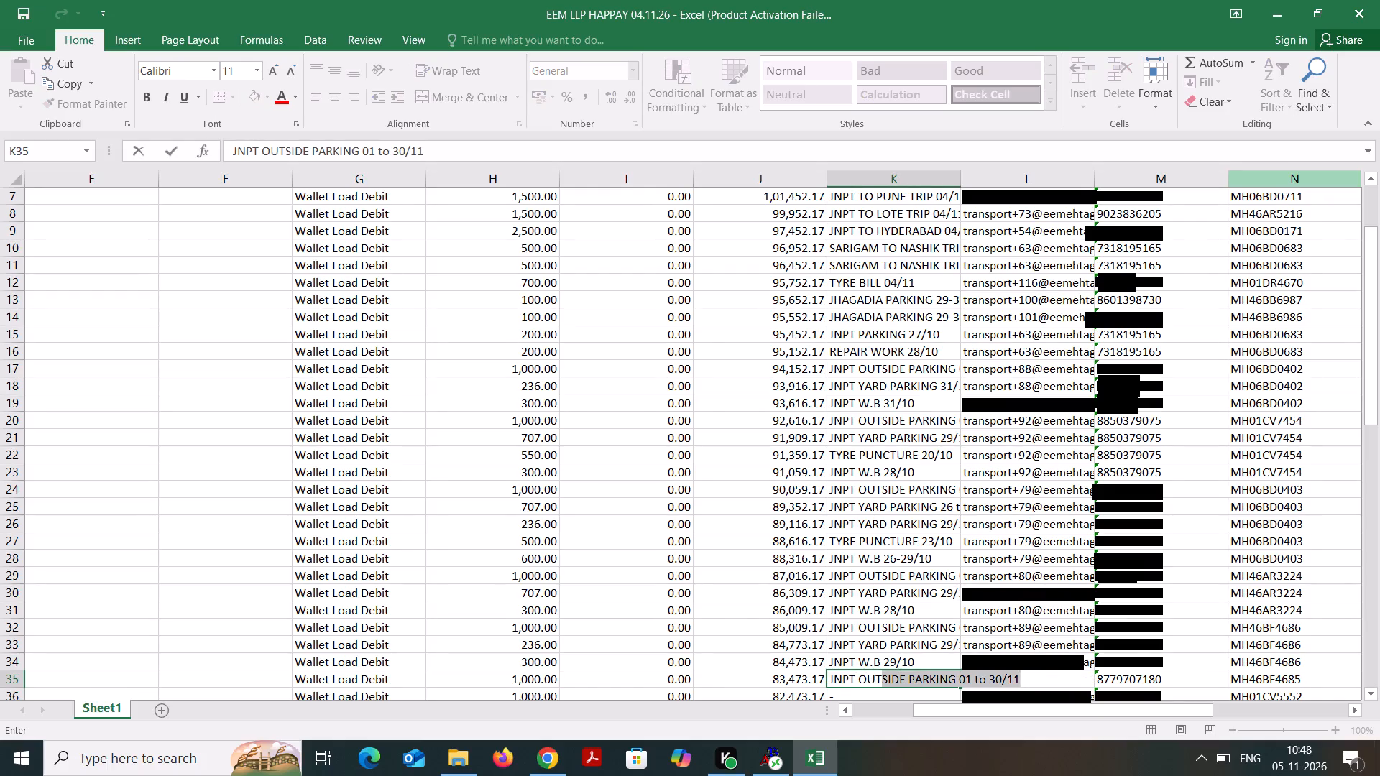
key("Return")
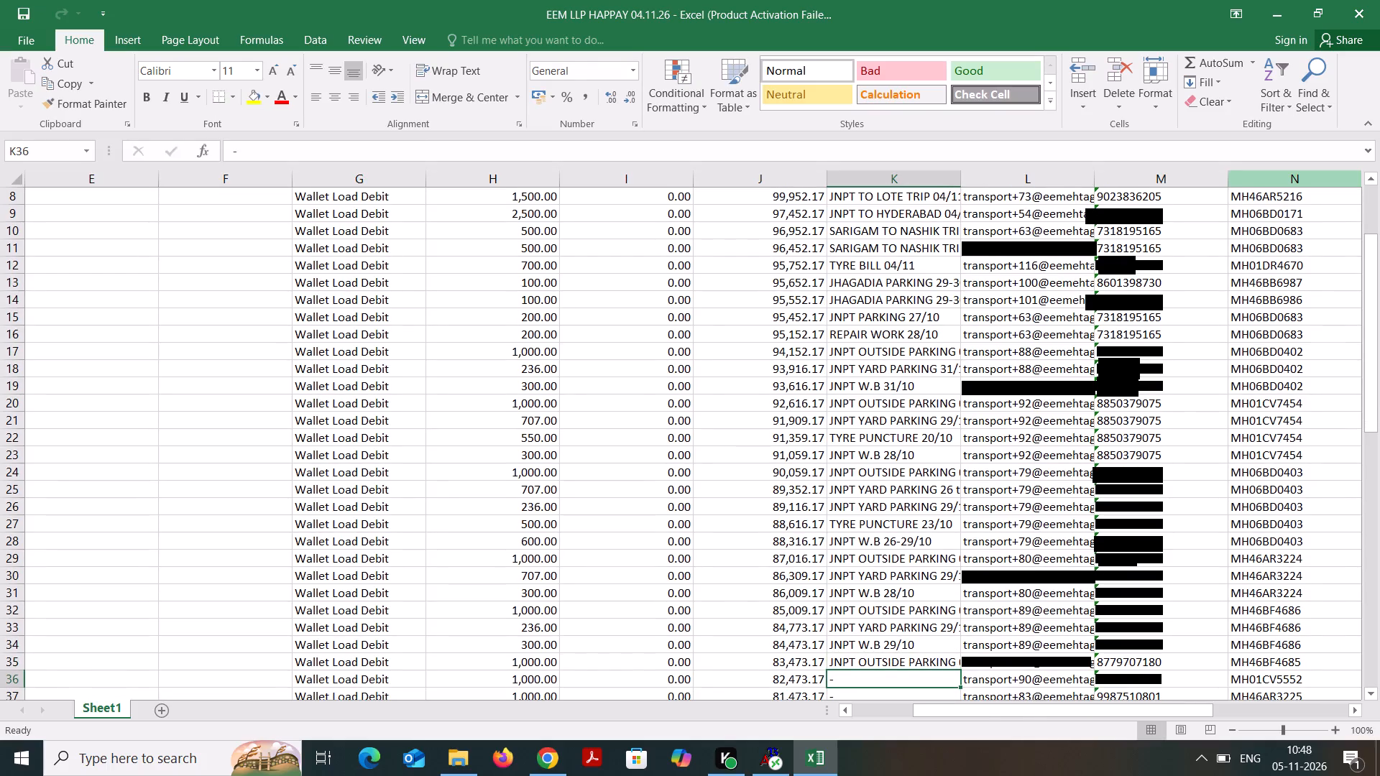
type("JNPT O")
key("Return")
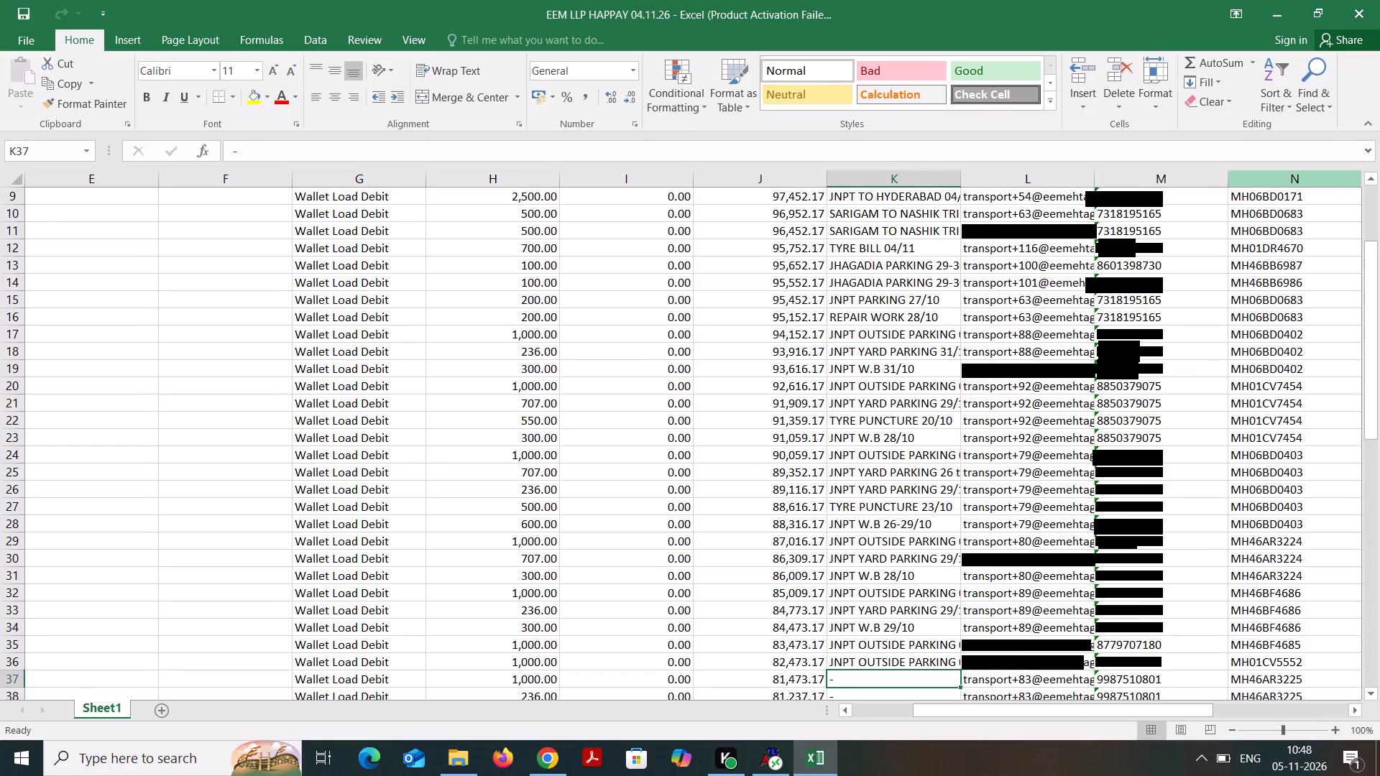
type("JNPT OU")
key("Return")
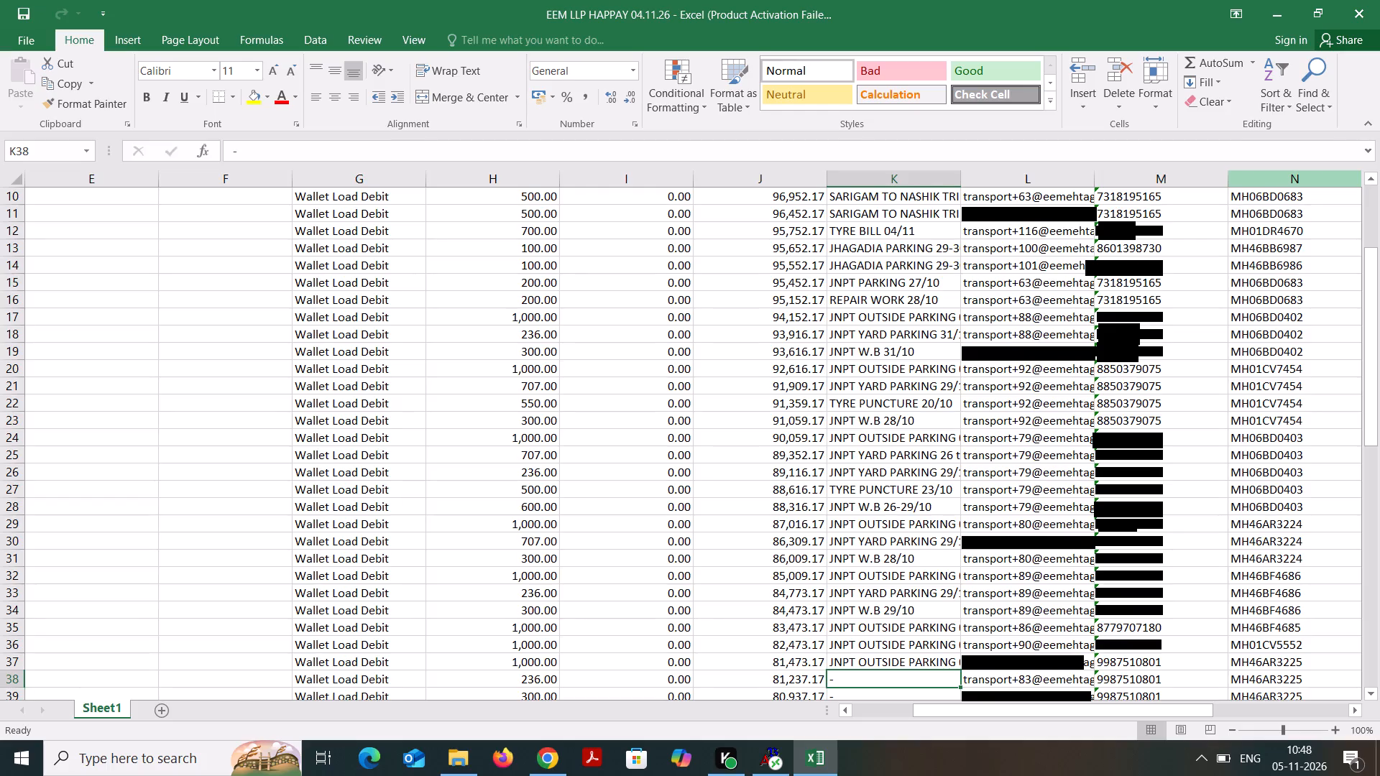
Enter JNPT YARD PARKING 29/10 as the comment in row 38.
type("JNPT YARD PARKING")
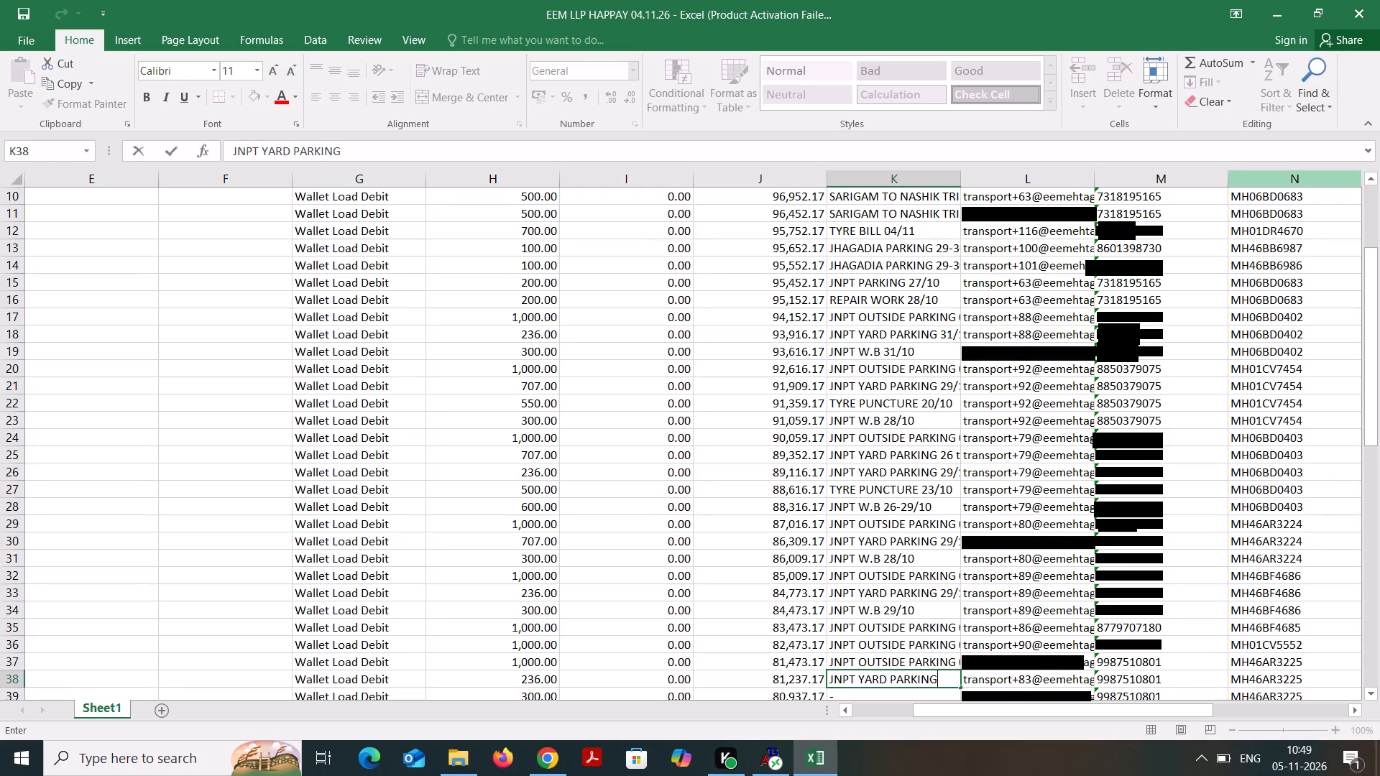
key("space")
key("2")
key("9")
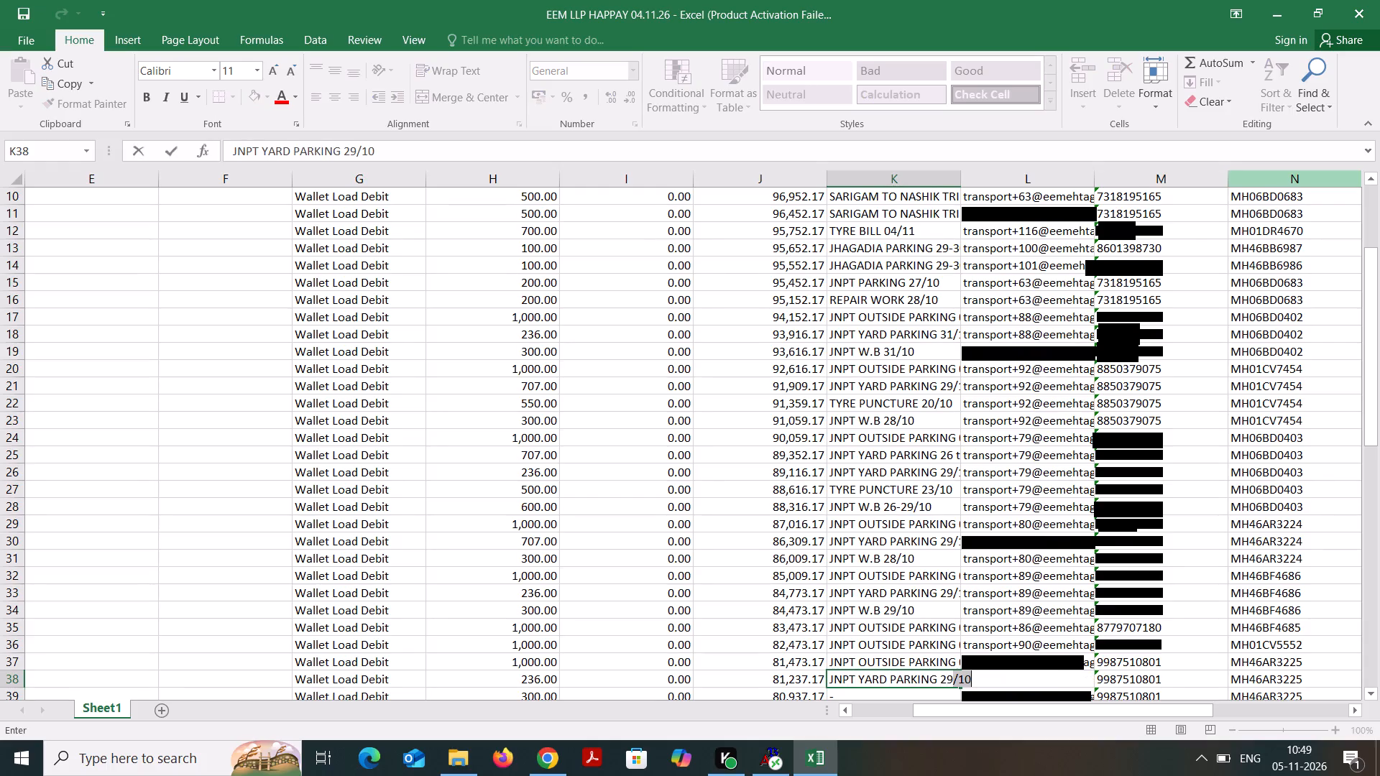
key("Return")
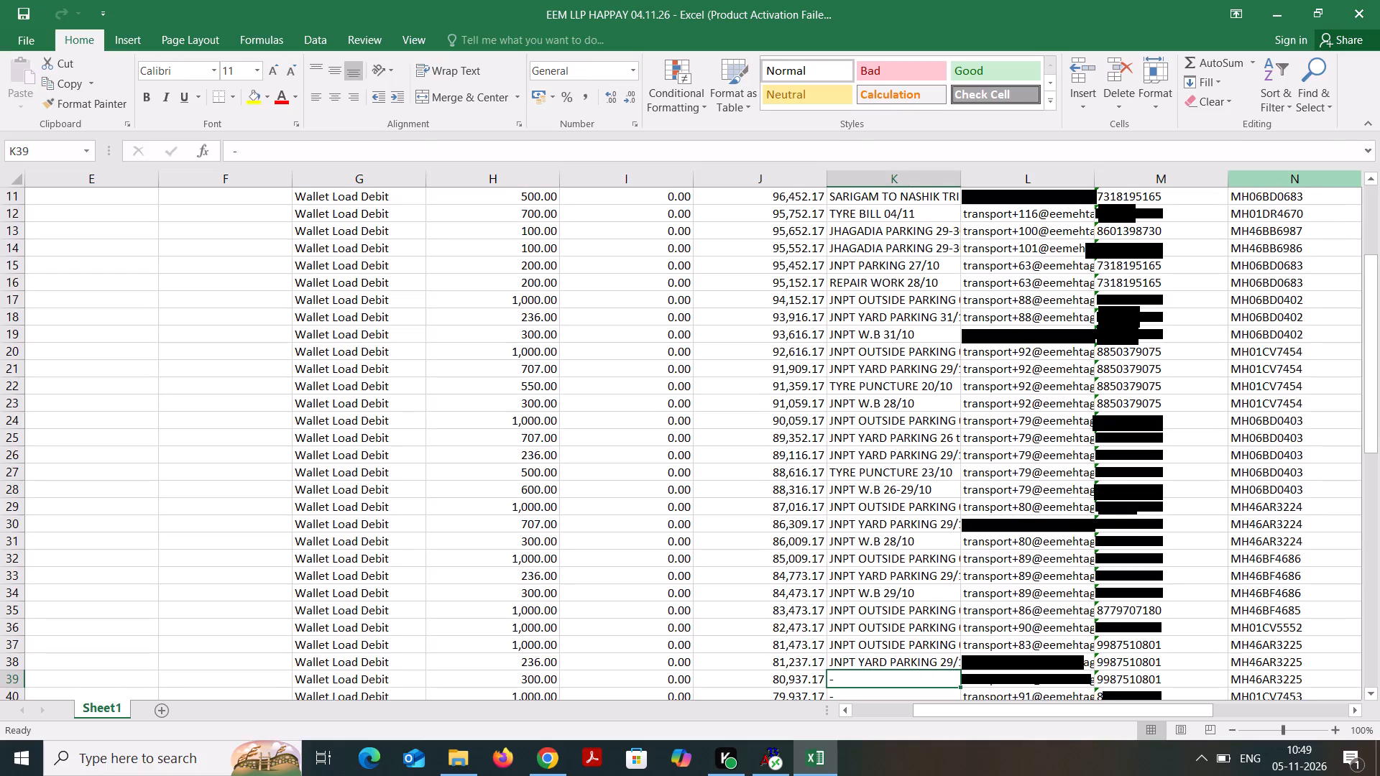
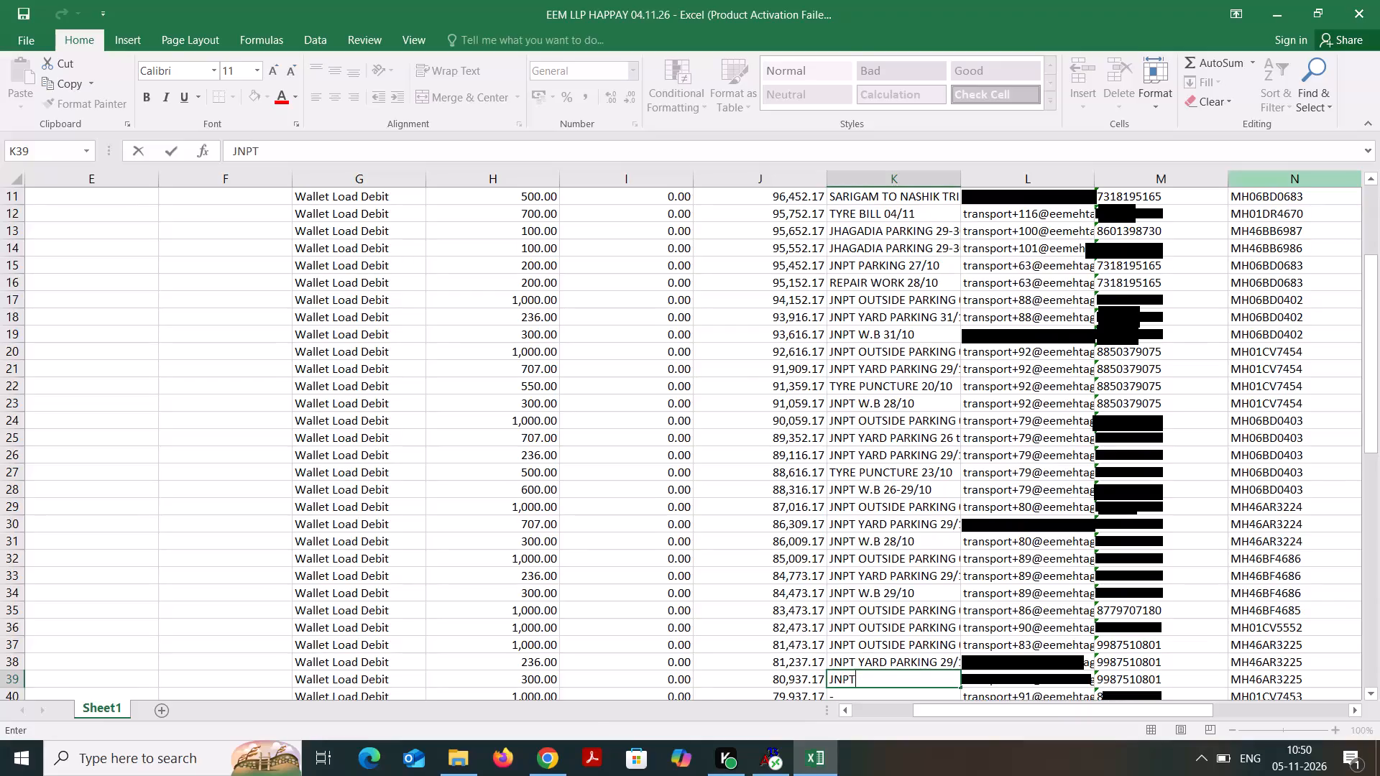
Complete the comment in row 39 as JNPT W.B 29/10.
type("W.B")
key("space")
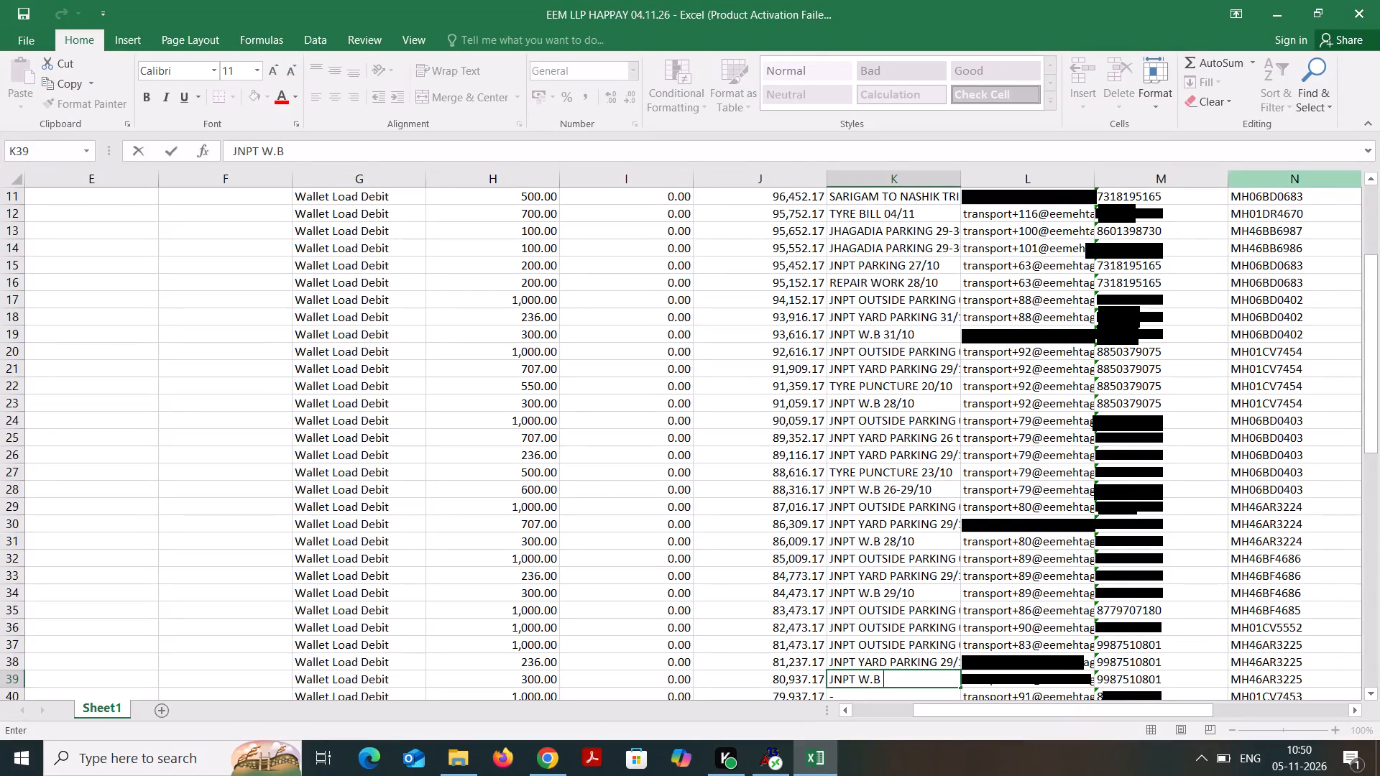
type("29")
key("Return")
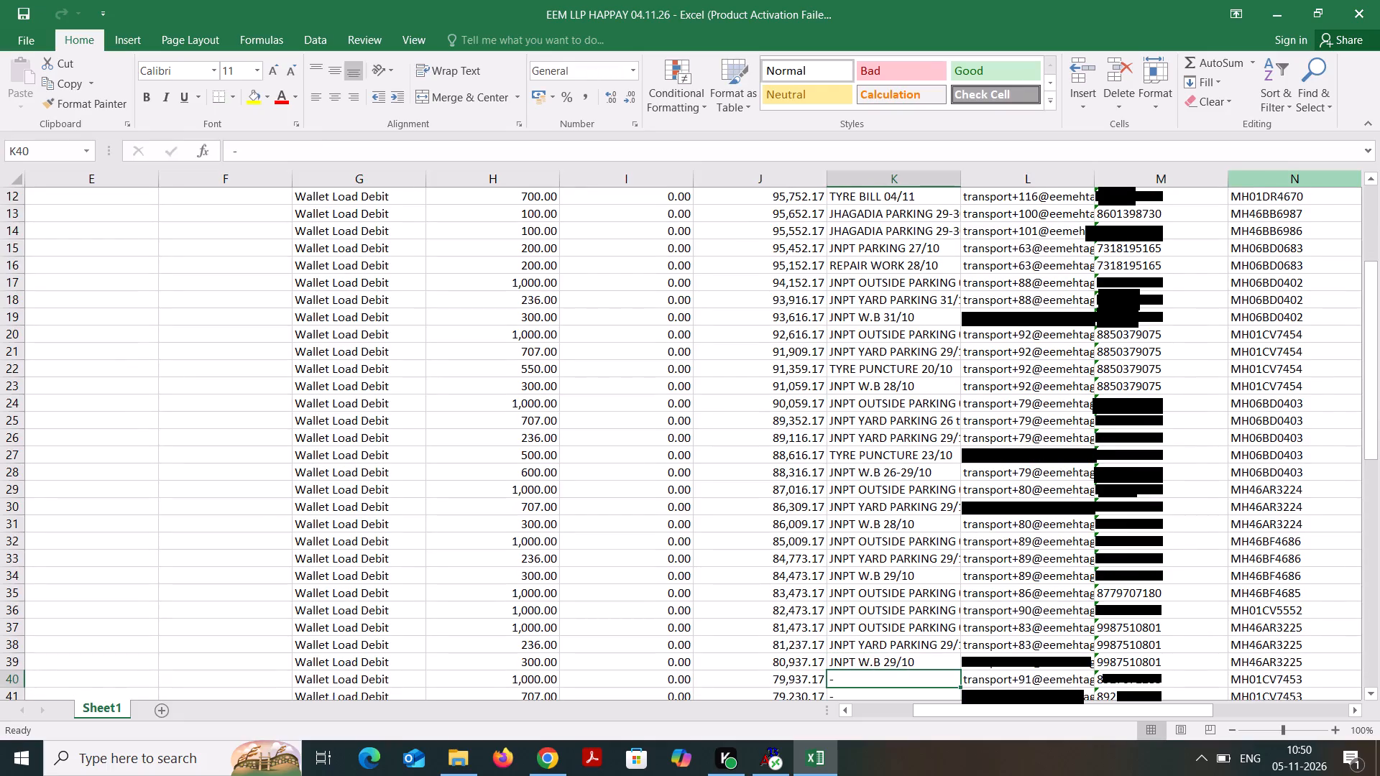
Enter JNPT OUTSIDE PARKING 01 to 30/11 as the comment in row 40.
type("JNPT OUTSIDE")
key("space")
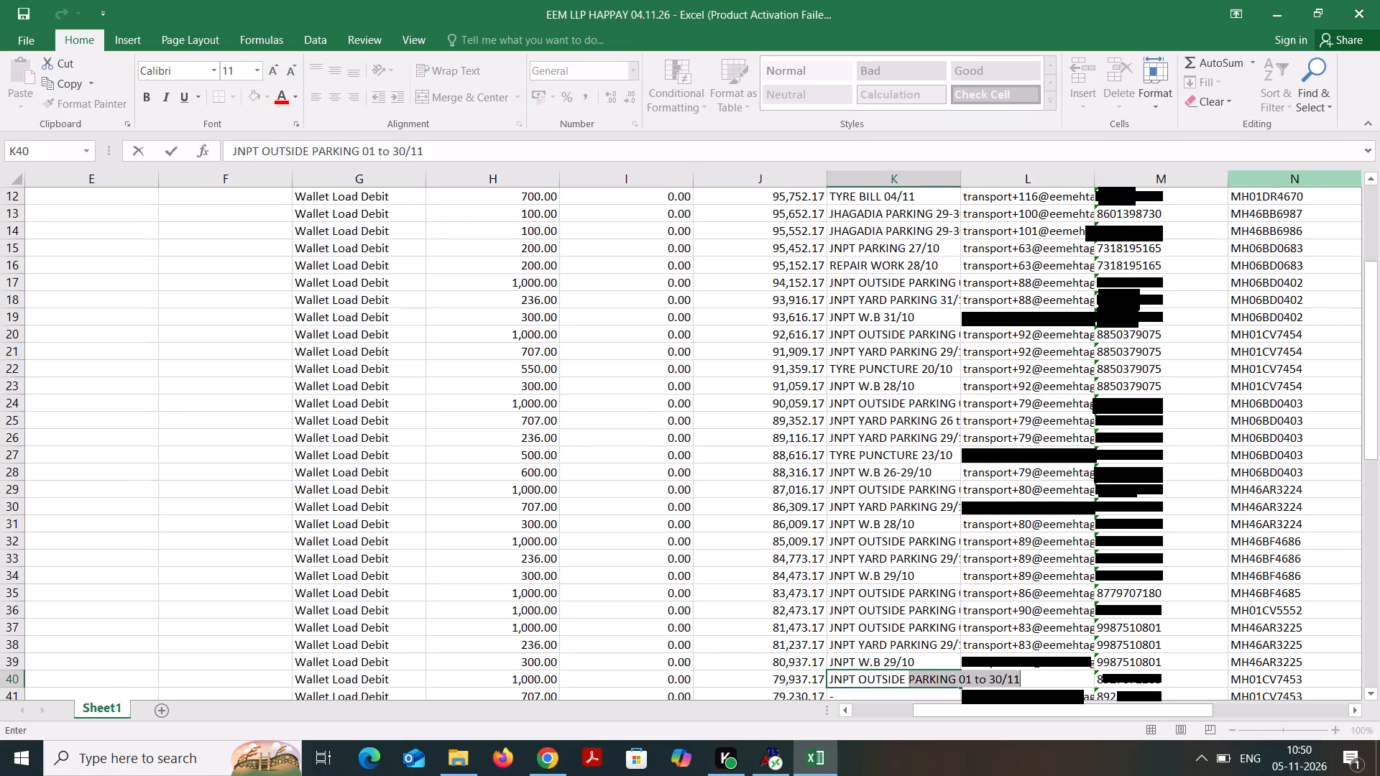
key("Return")
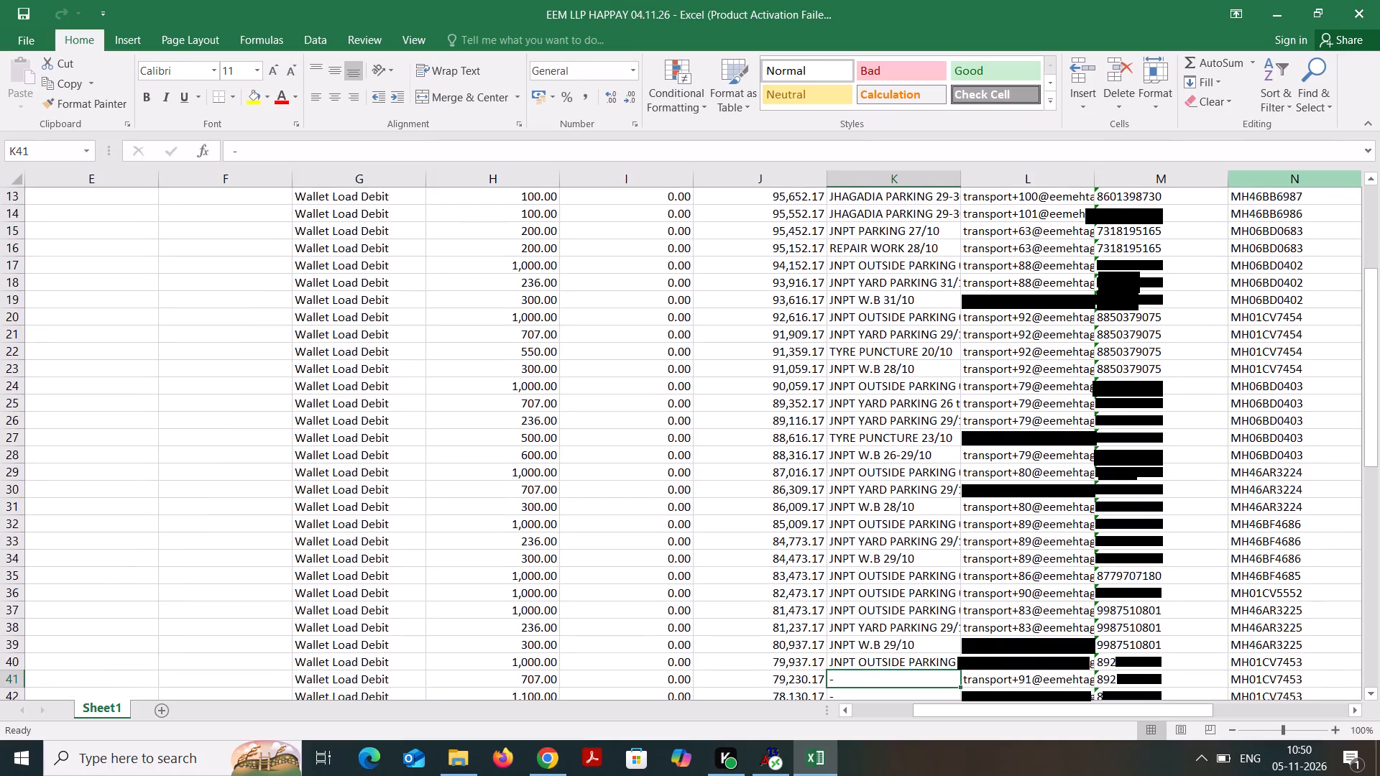
Enter JNPT YARD PARKING 29/10 as the comment in row 41.
type("JNPT YARD PARKING")
key("space")
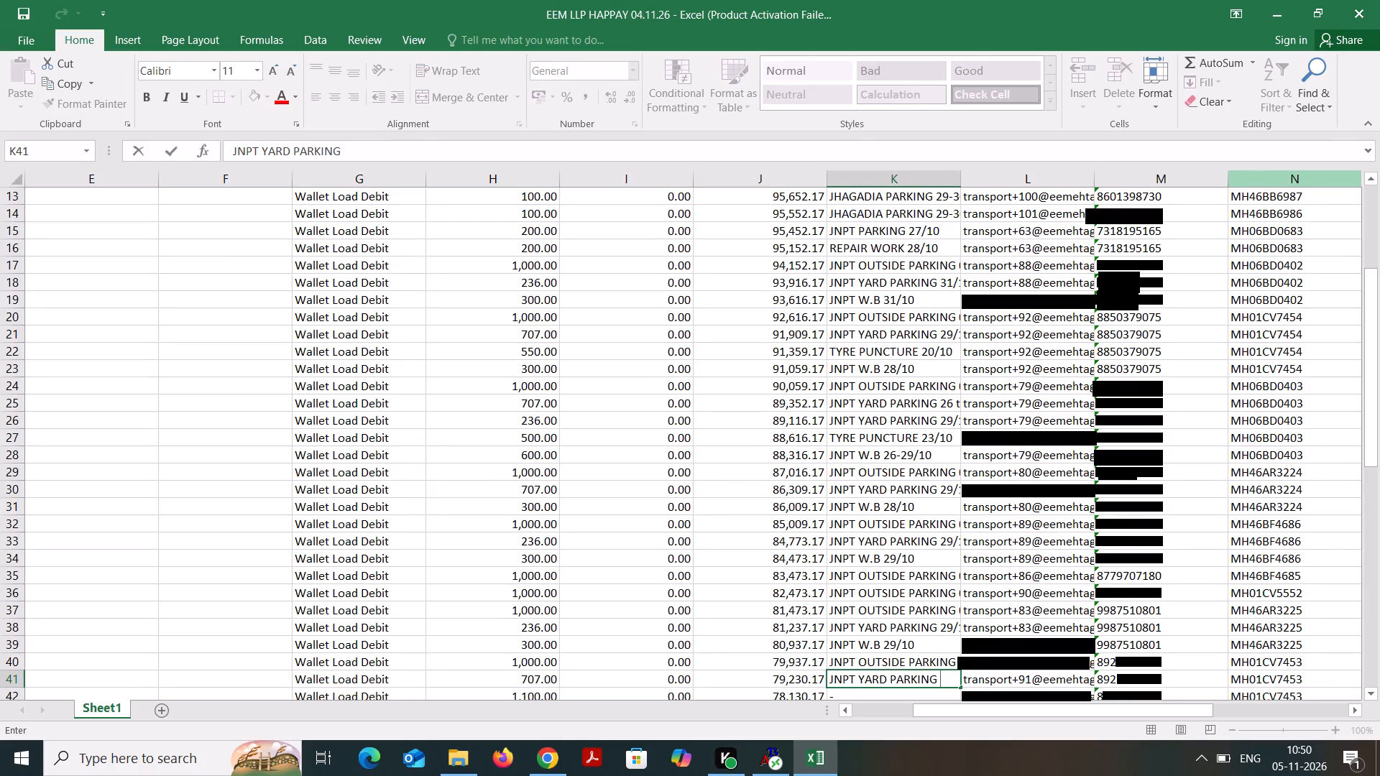
type("29")
key("Return")
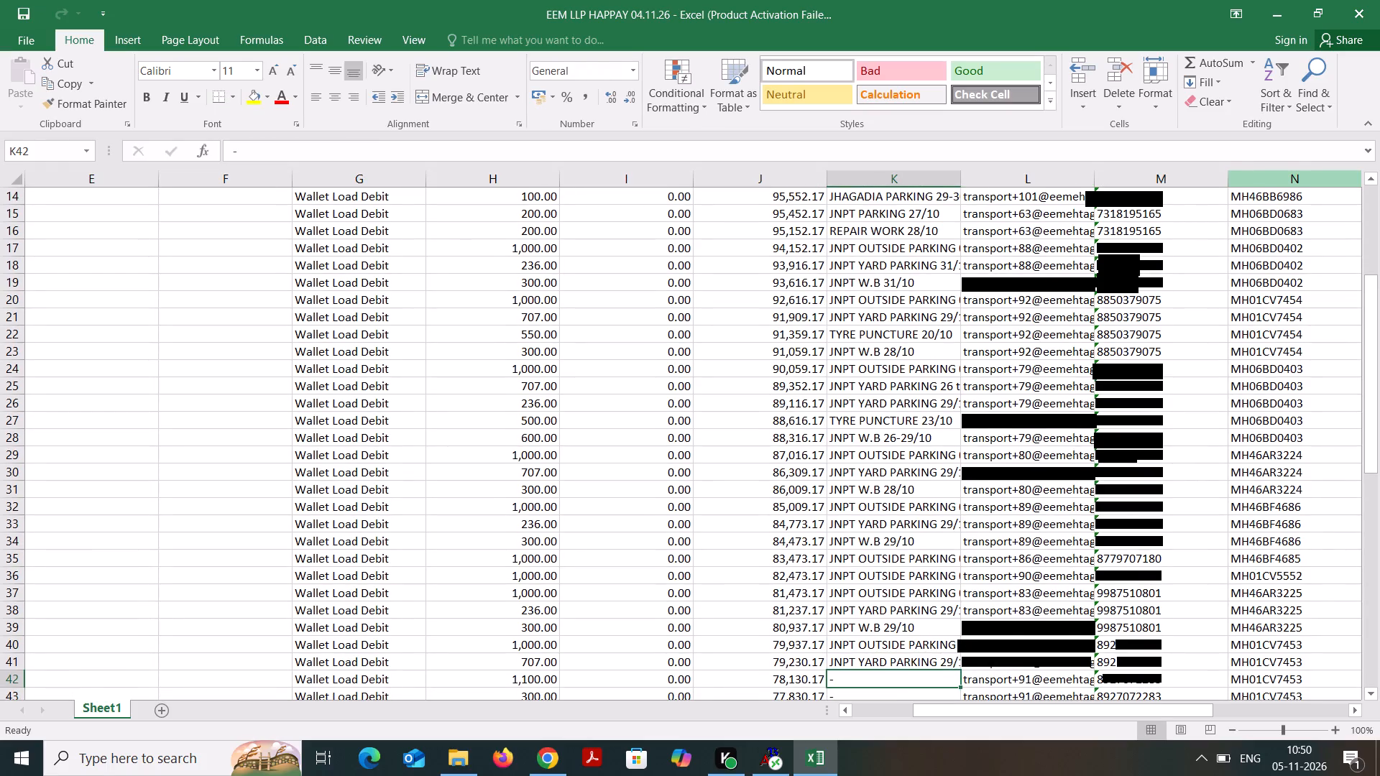
Enter 6 TYRE FITTING & VALVE PIN 18/10 as the comment in row 42.
type("6 TYRE")
key("space")
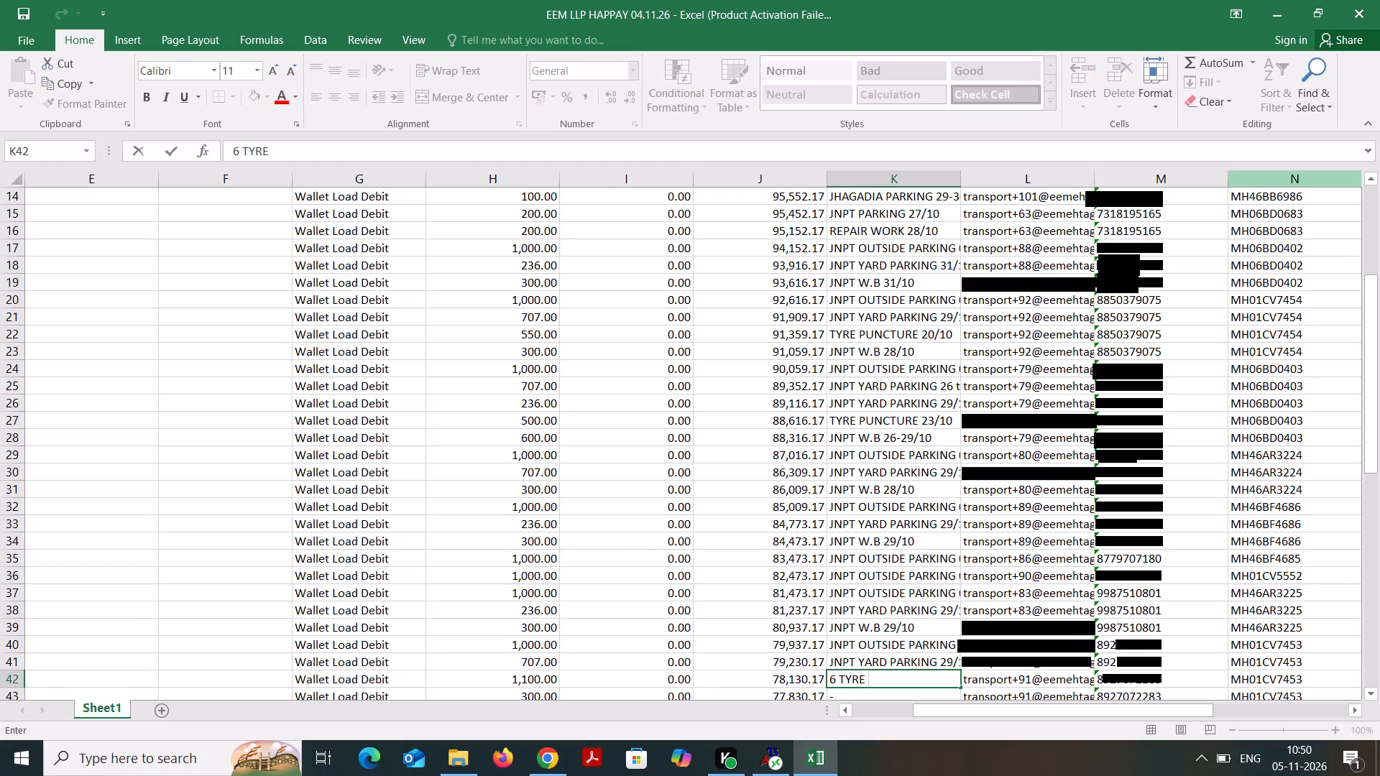
type("FITTING")
key("space")
type("&")
key("space")
type("WALL")
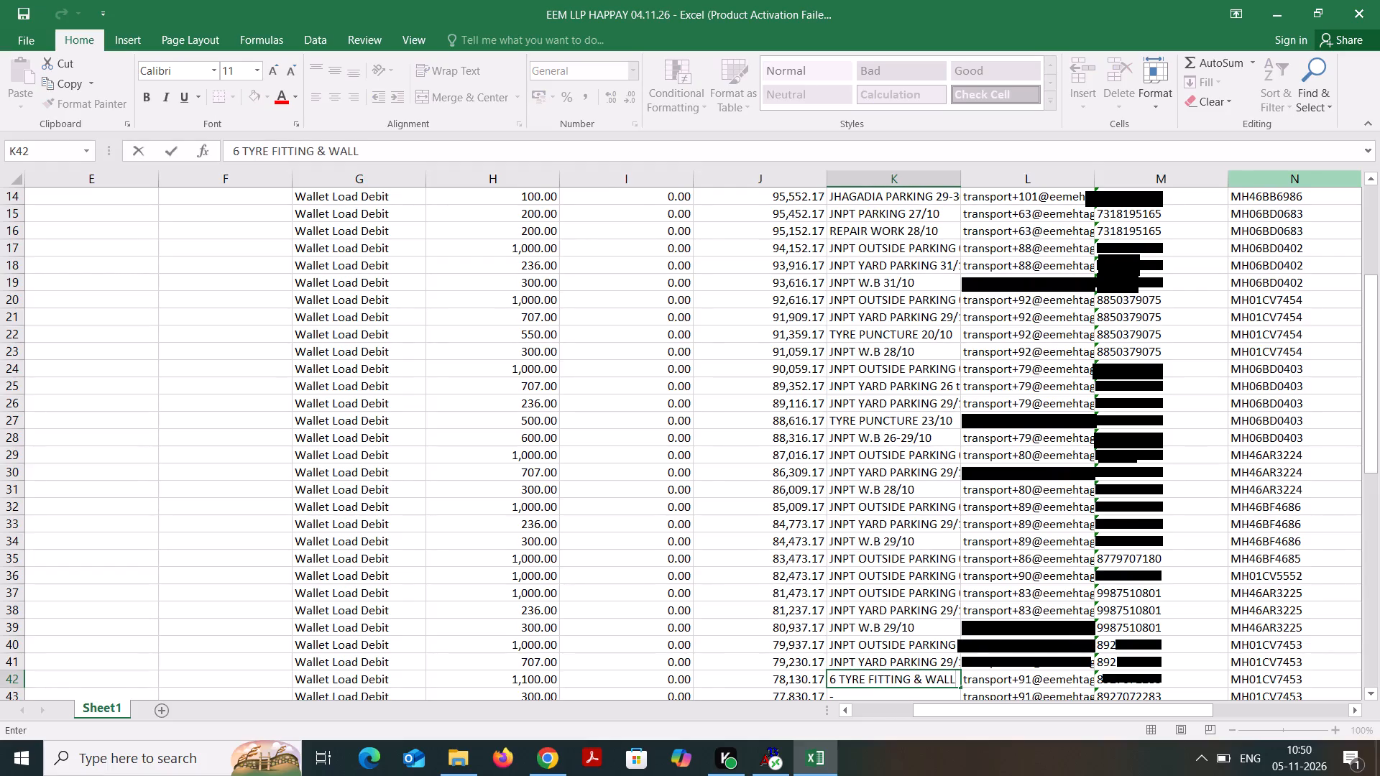
key("BackSpace")
key("BackSpace")
key("BackSpace")
key("BackSpace")
type("VALVE PIN")
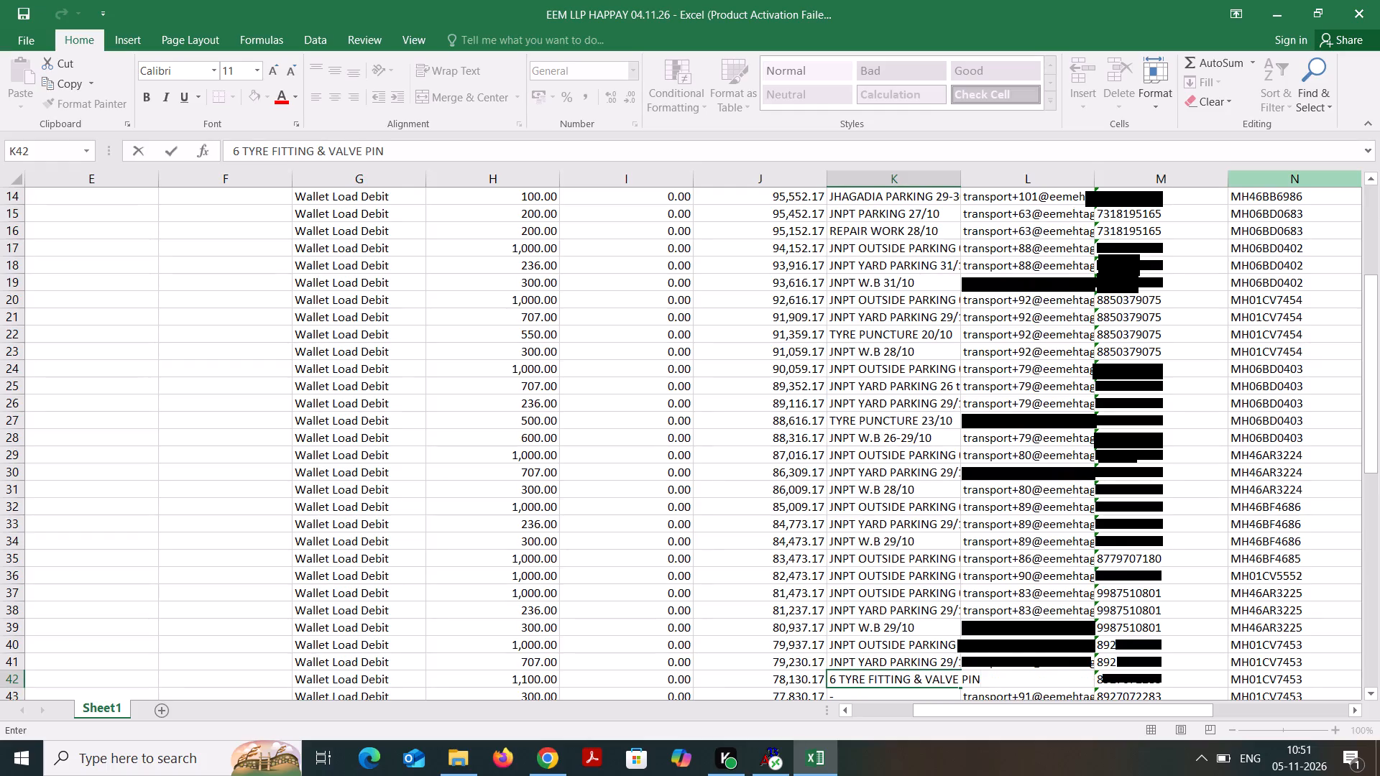
key("space")
type("18/10")
key("Return")
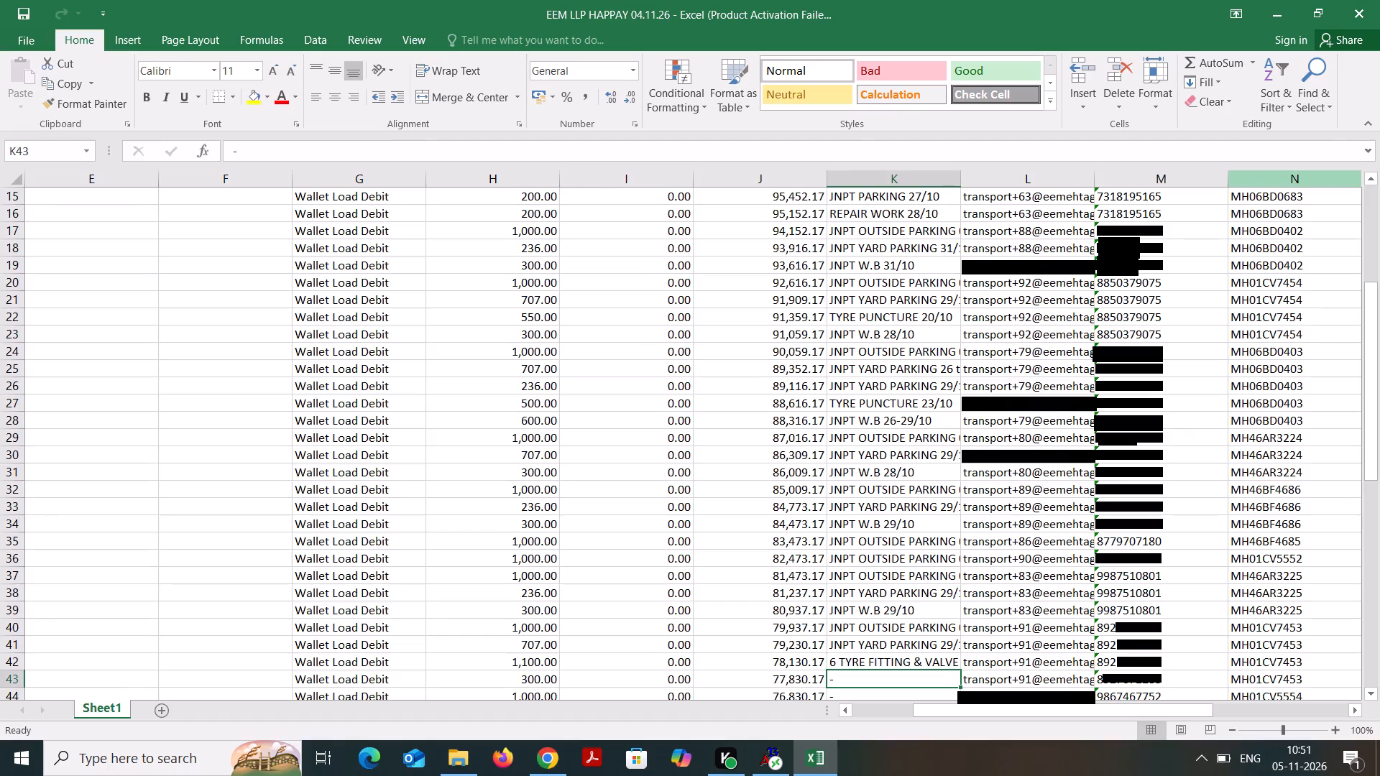
Enter JNPT W.B 28/10 as the comment in row 43.
type("JNPT")
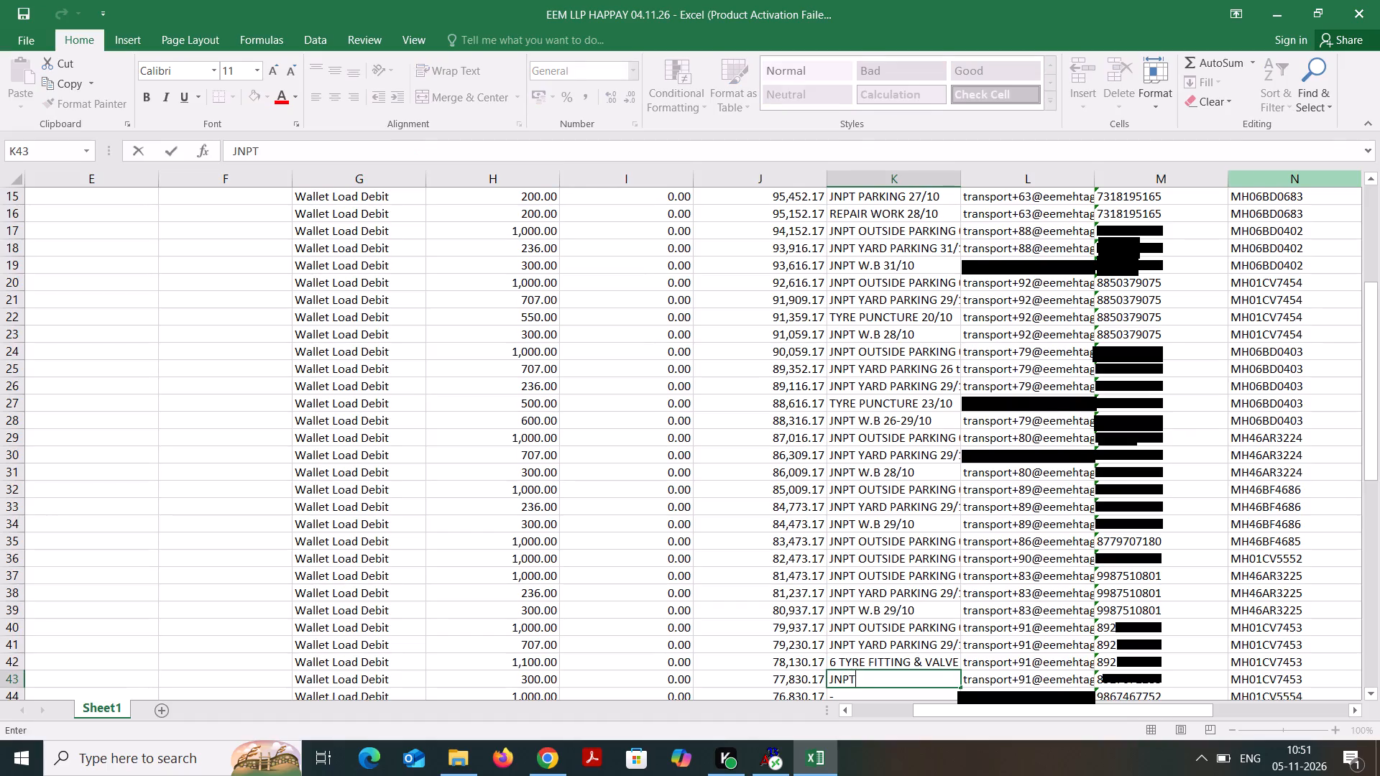
key("space")
type("W.B")
key("space")
type("28/10")
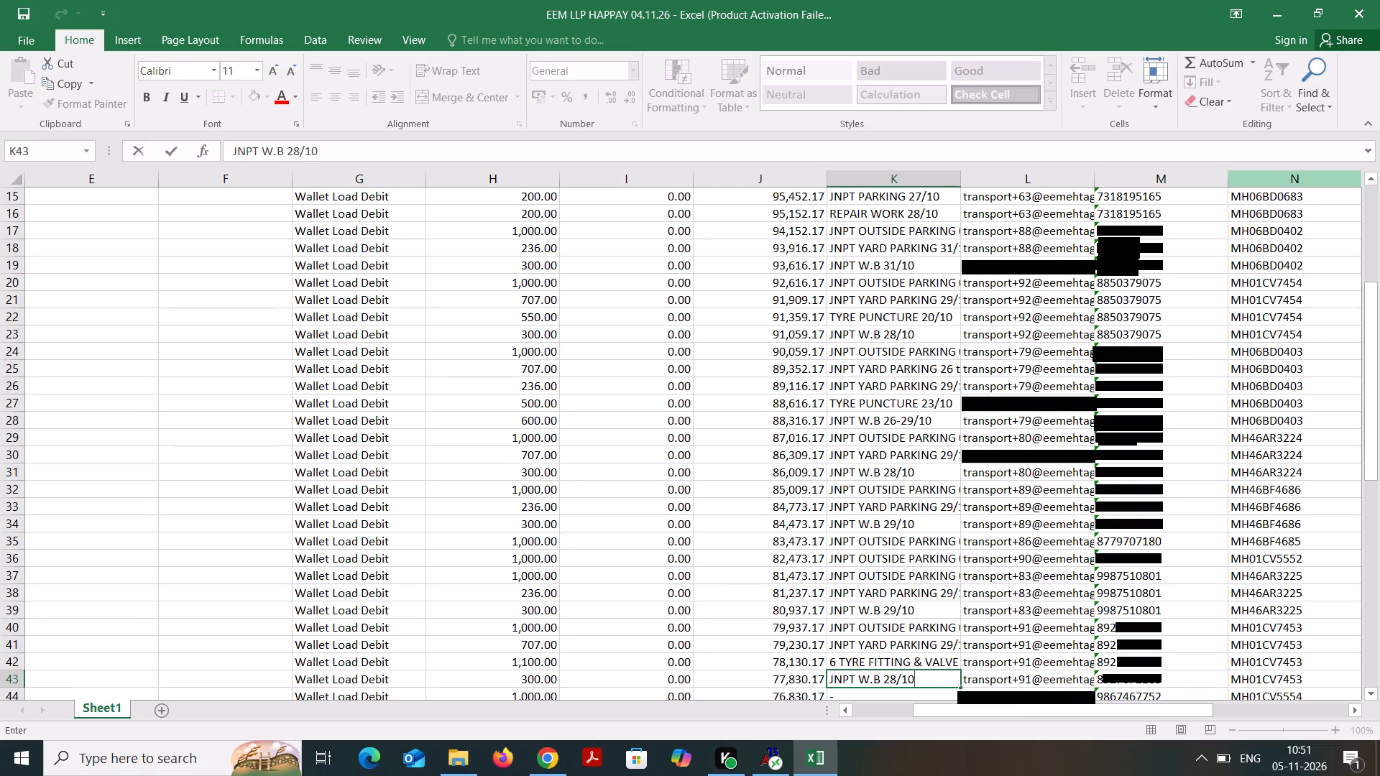
key("Return")
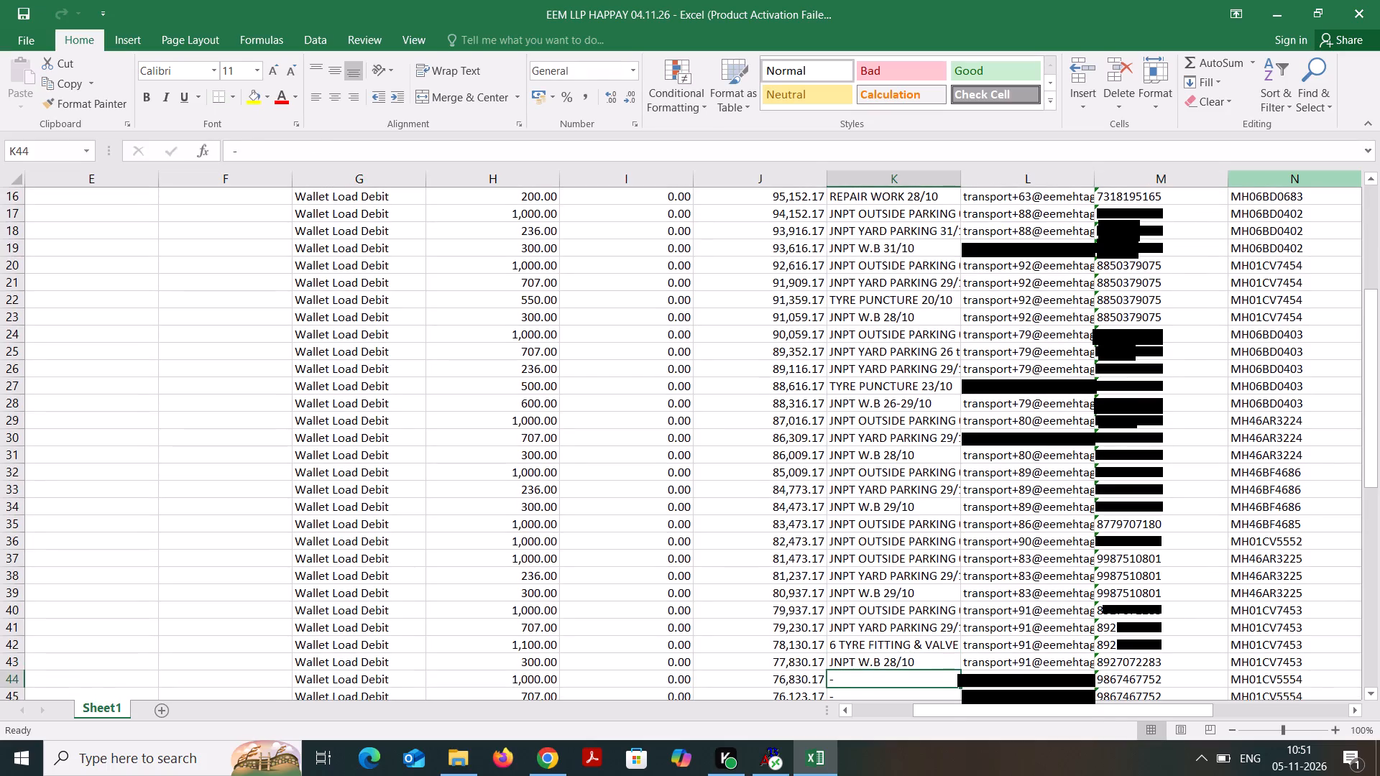
Enter JNPT OUTSIDE PARKING 01 to 30/11 as the comment in row 44.
type("JNPT OU")
key("Return")
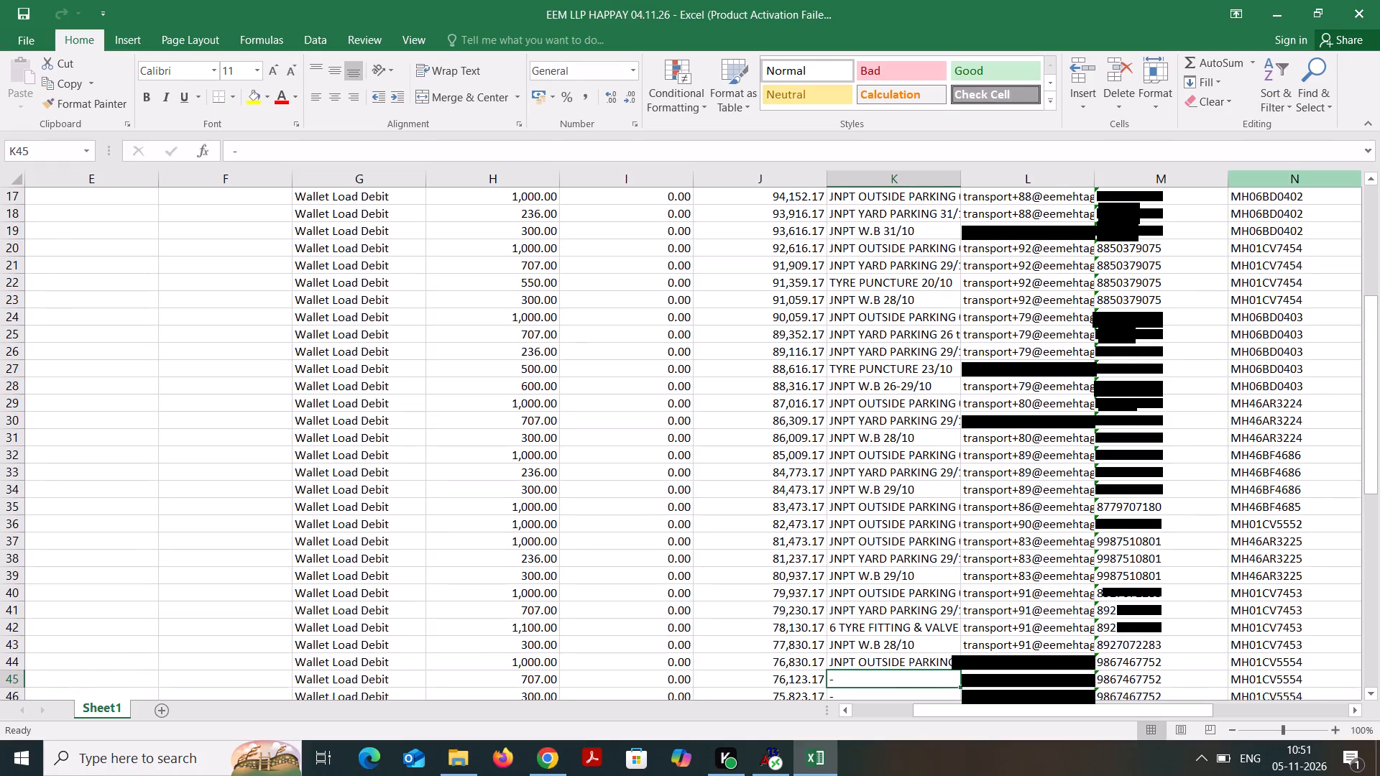
Enter JNPT YARD PARKING 29/10 as the comment in row 45.
type("JNPT YAR")
key("space")
key("BackSpace")
type("D [ARLO")
key("BackSpace")
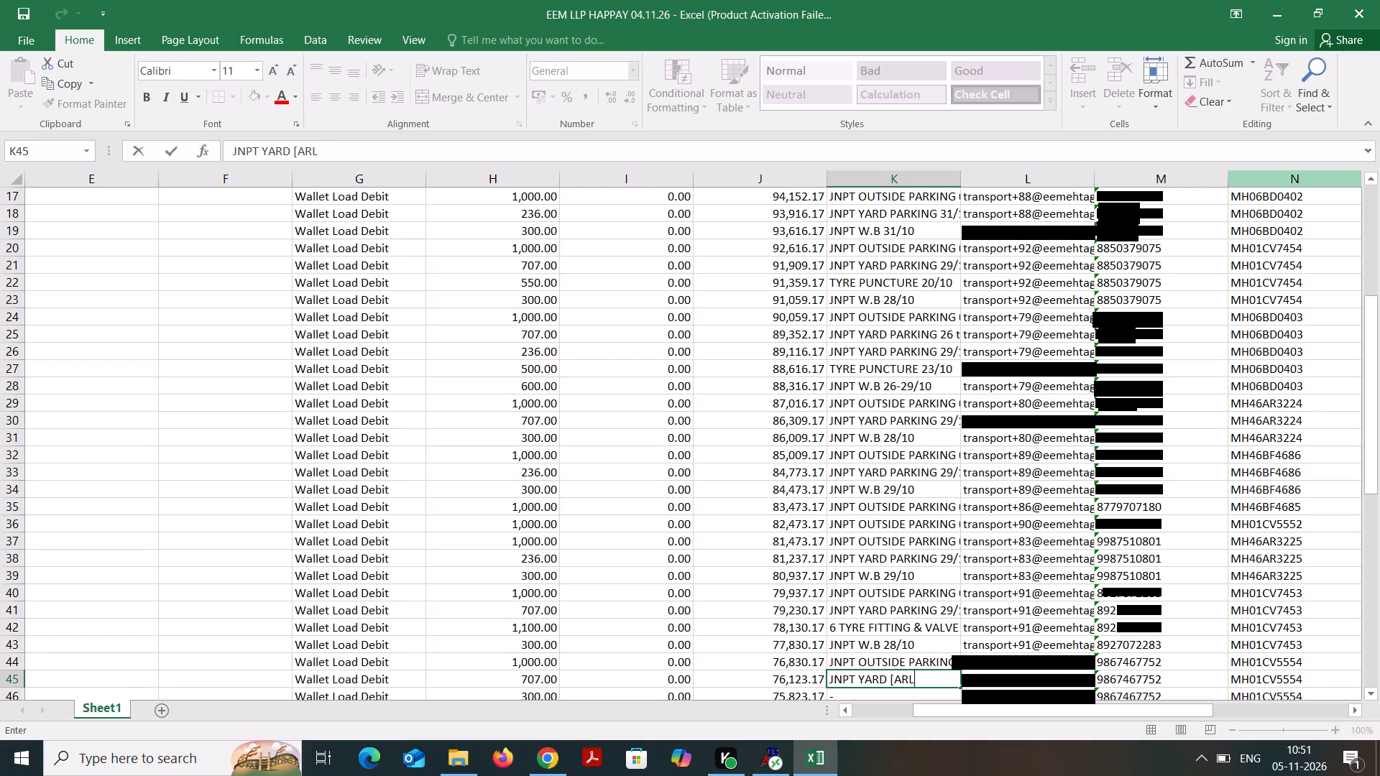
key("BackSpace")
key("BackSpace")
key("BackSpace")
key("BackSpace")
type("PARKING")
key("space")
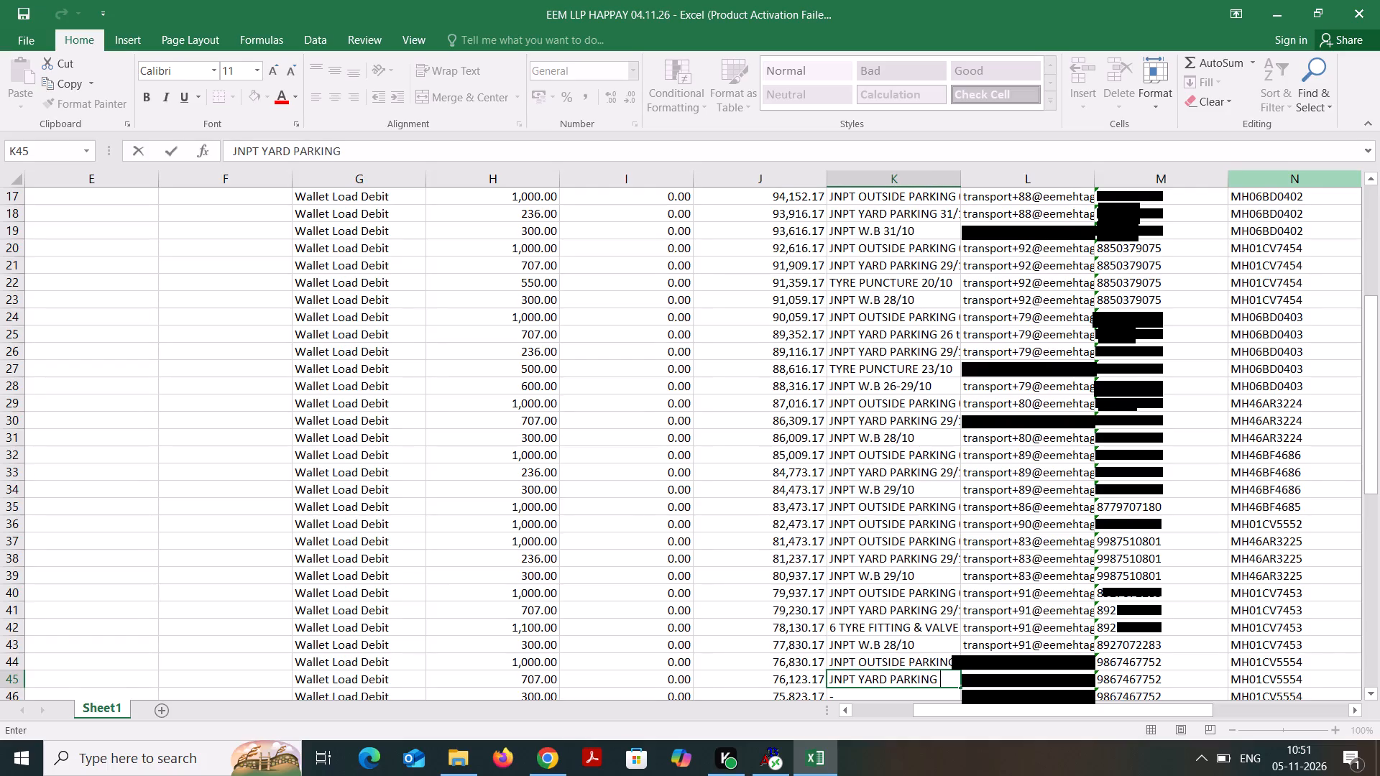
type("29")
key("Return")
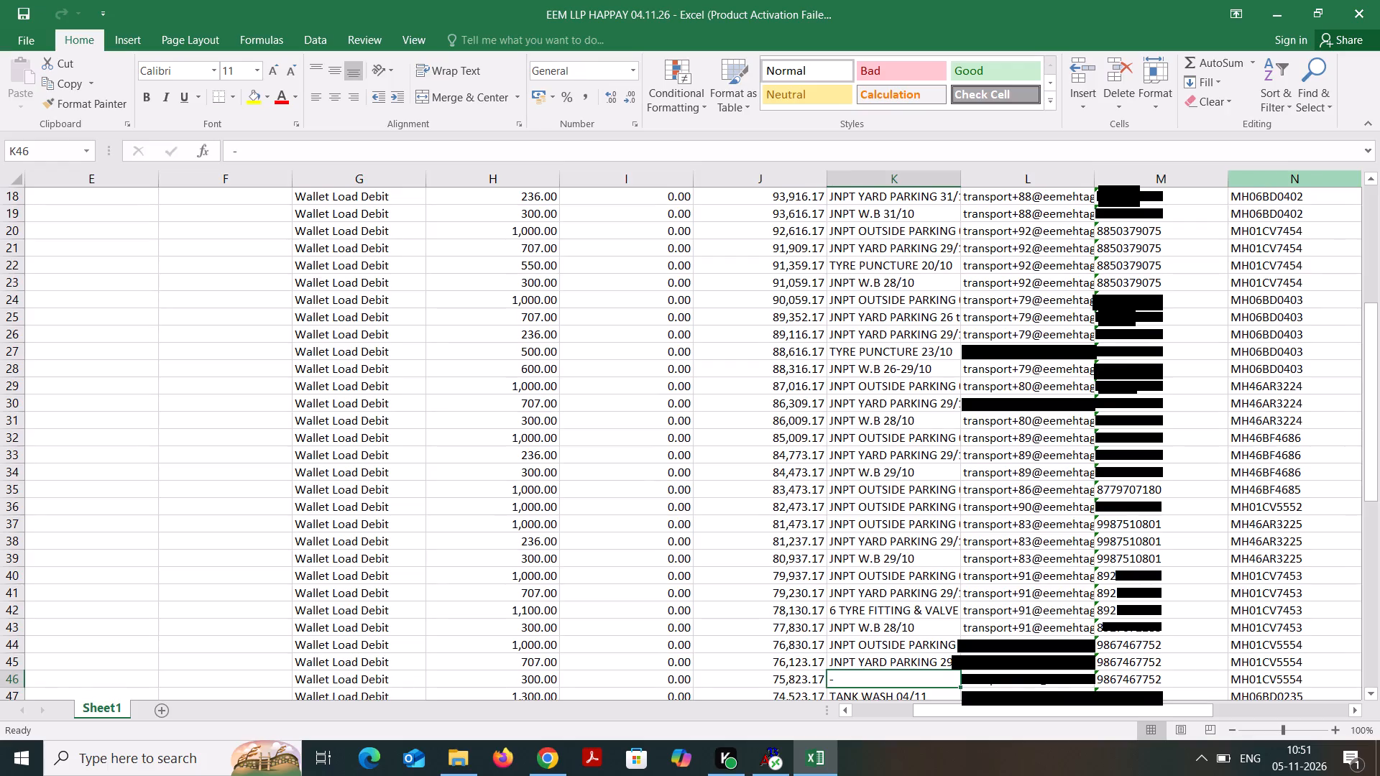
Enter JNPT W.B 28/10 as the comment in row 46.
type("JNPT")
key("space")
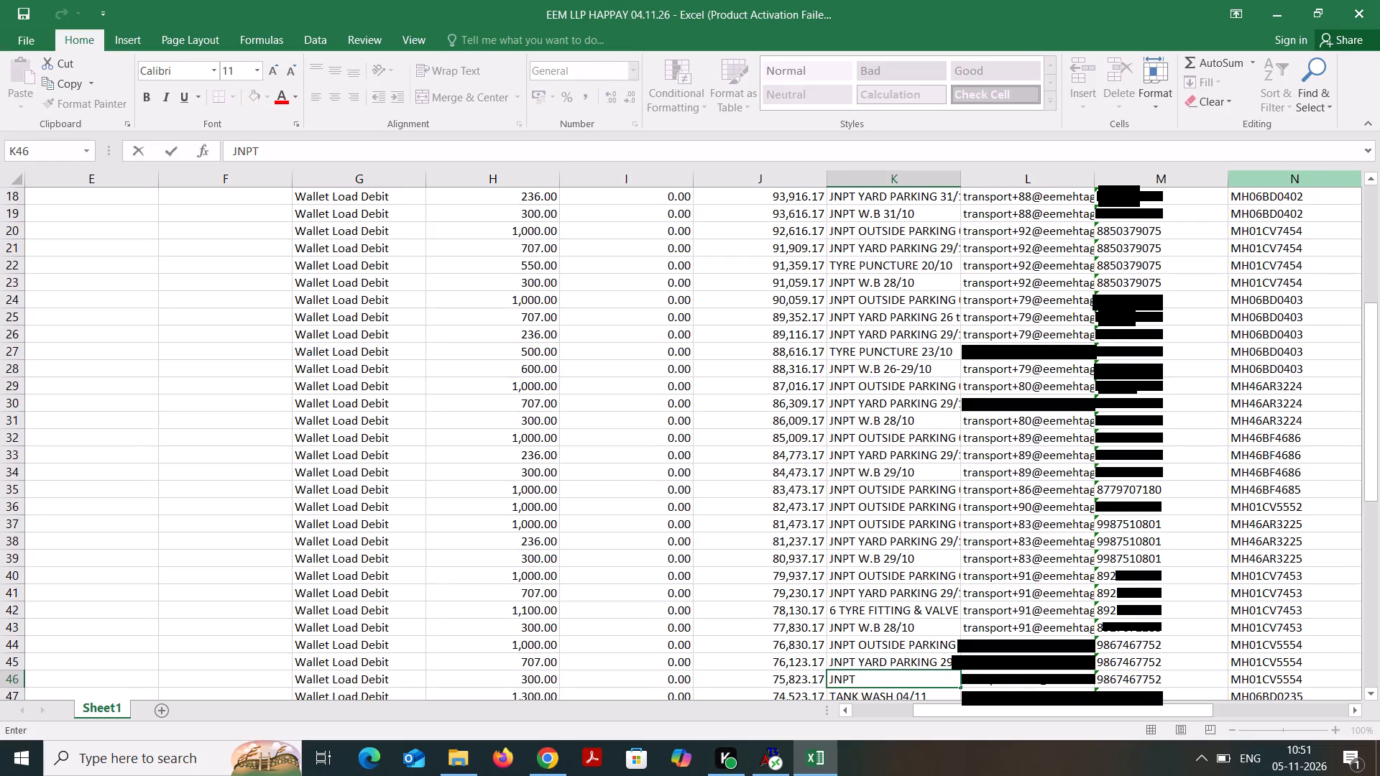
type("W.B")
key("space")
type("28")
key("Return")
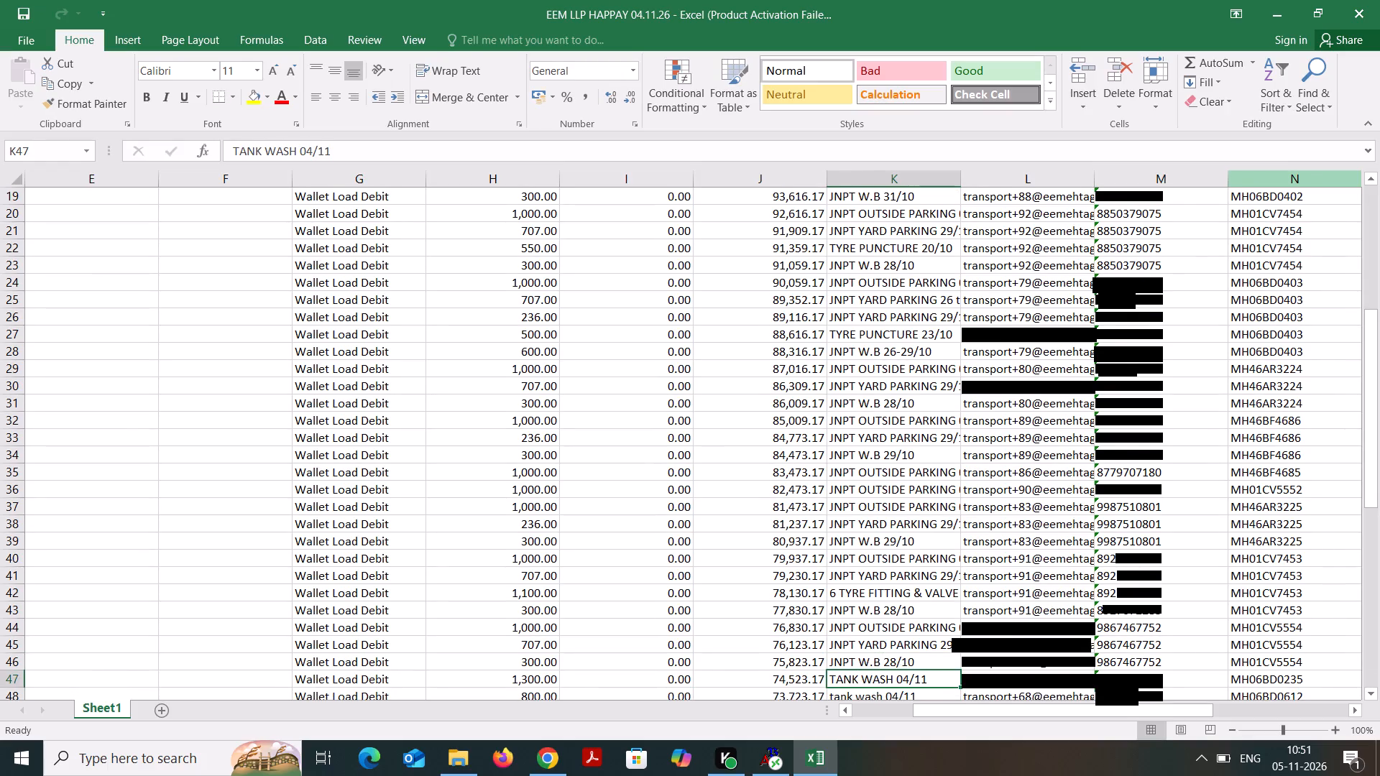
Review the existing comments from row 47 down to the Load Money entry in row 56.
key("Return")
key("Return")
key("Return")
key("Return")
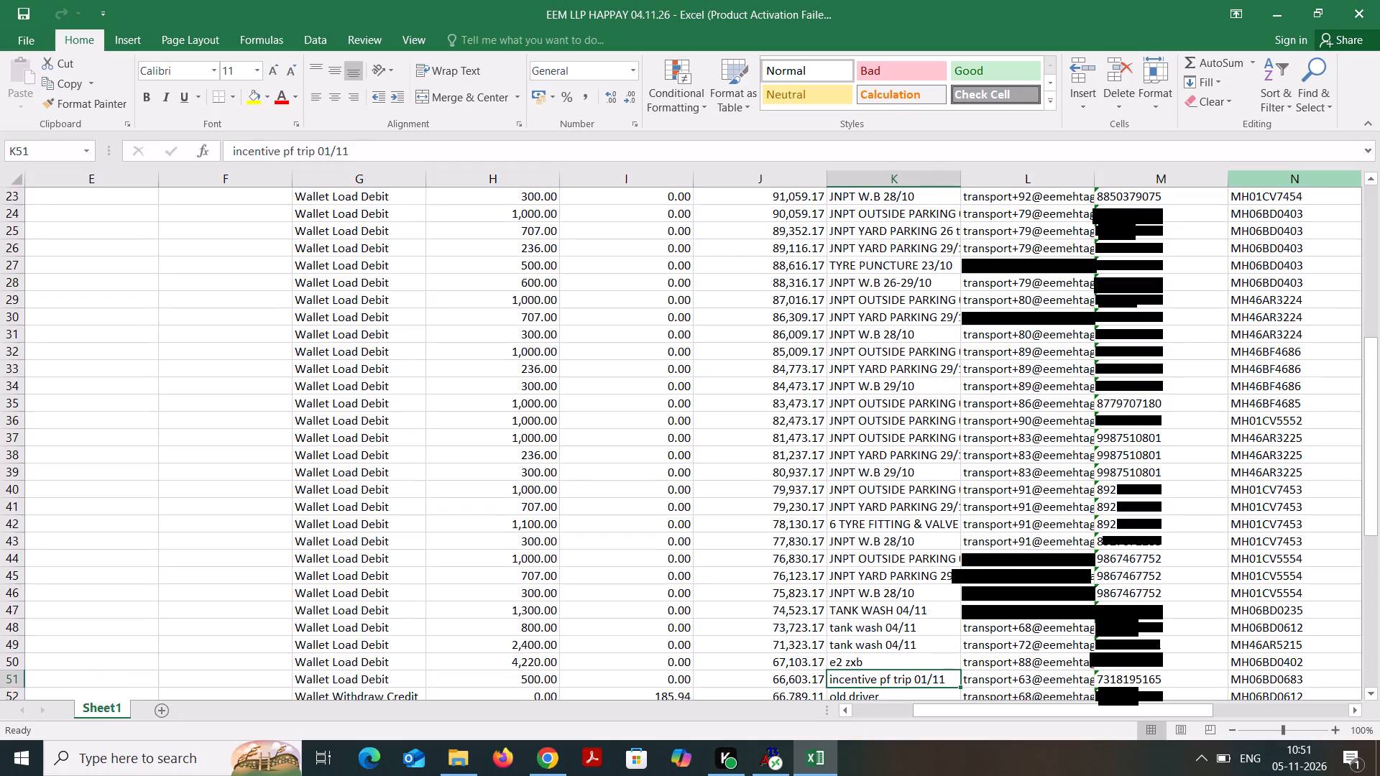
key("Return")
key("Return")
key("Return")
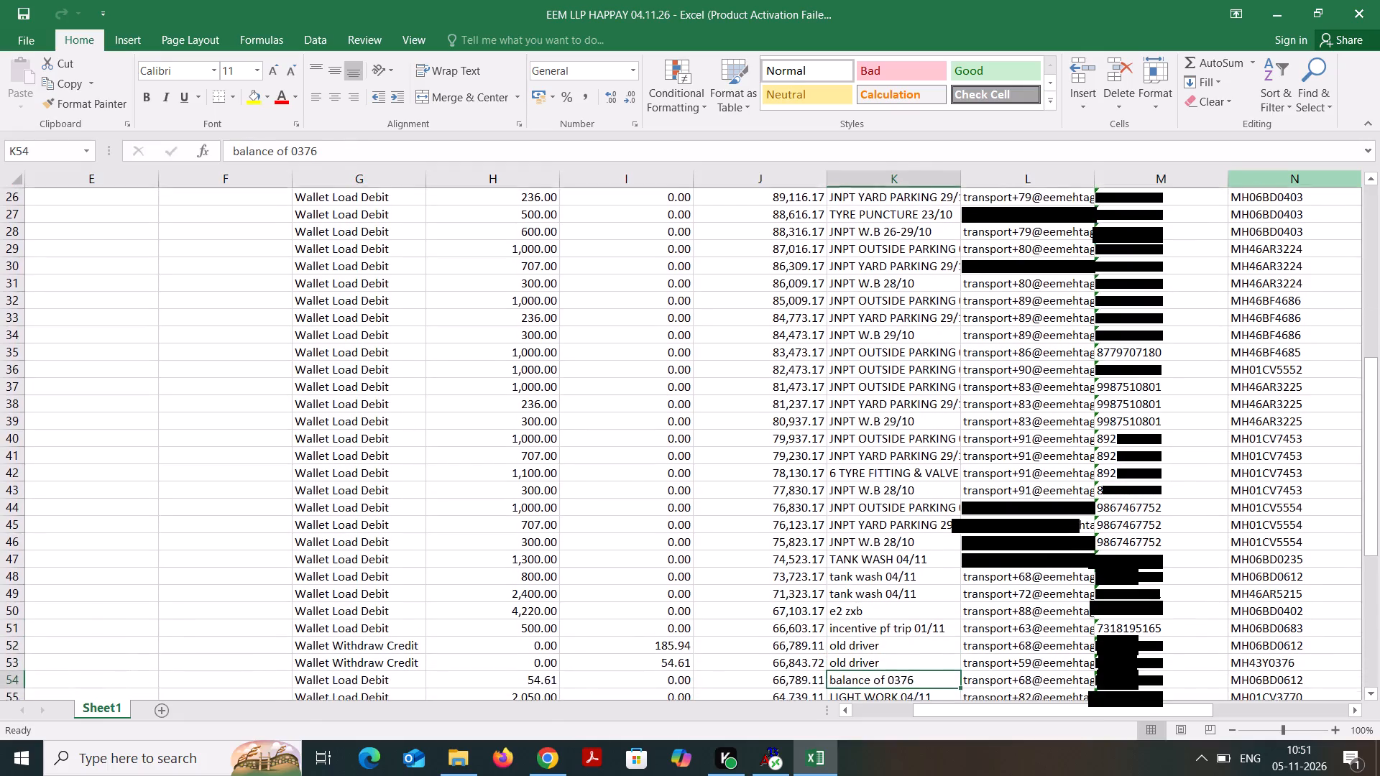
key("Return")
key("Return")
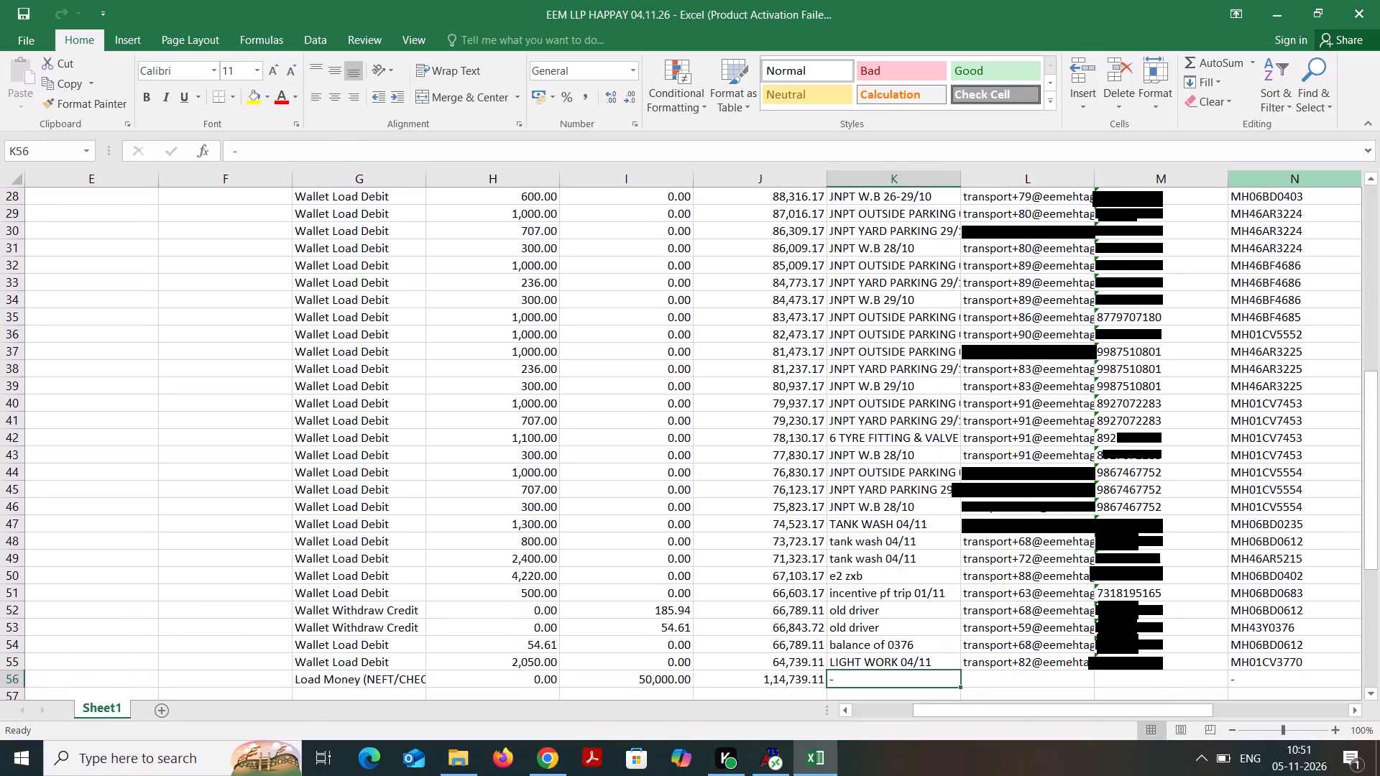
Compare the two old driver withdraw credits in rows 52 and 53 with the balance of 0376 debit in row 54.
key("Up")
key("Up")
key("Up")
key("Up")
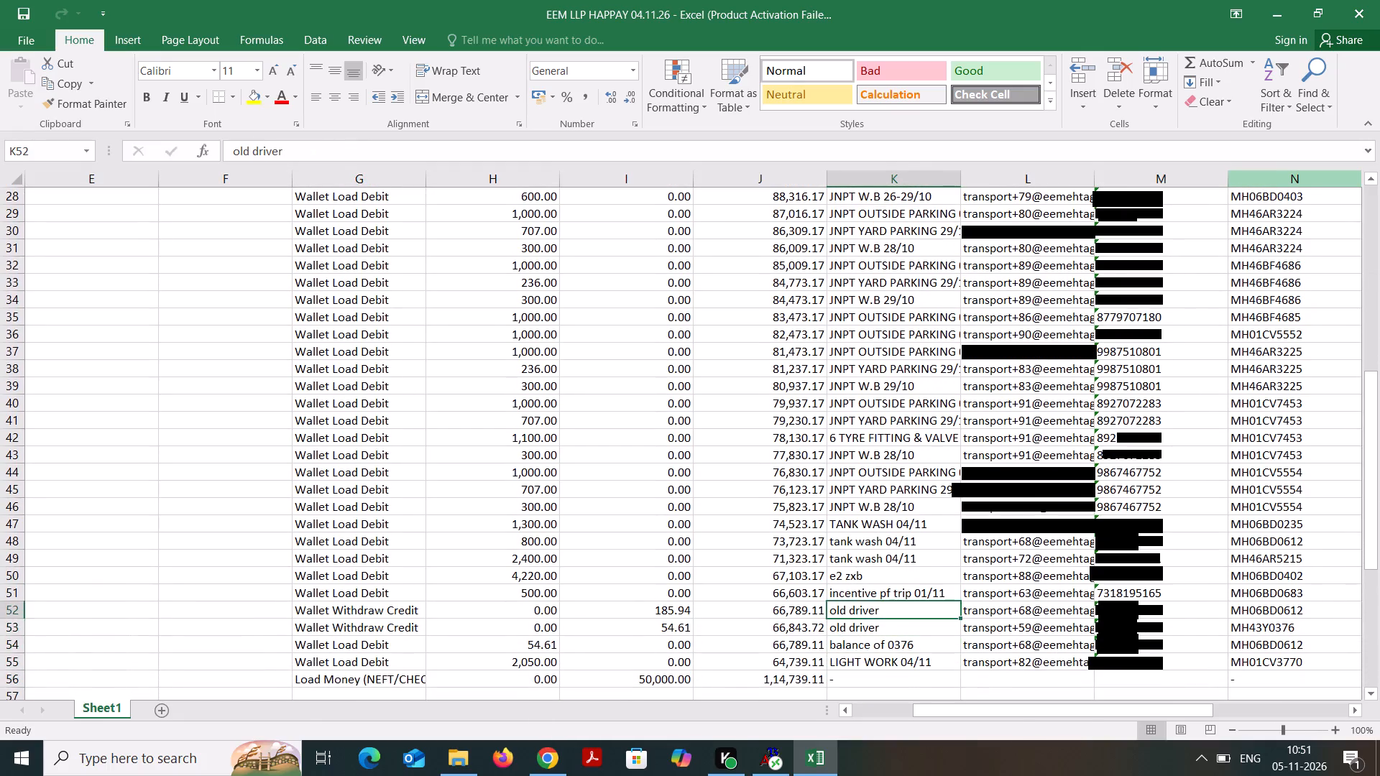
key("Down")
key("Down")
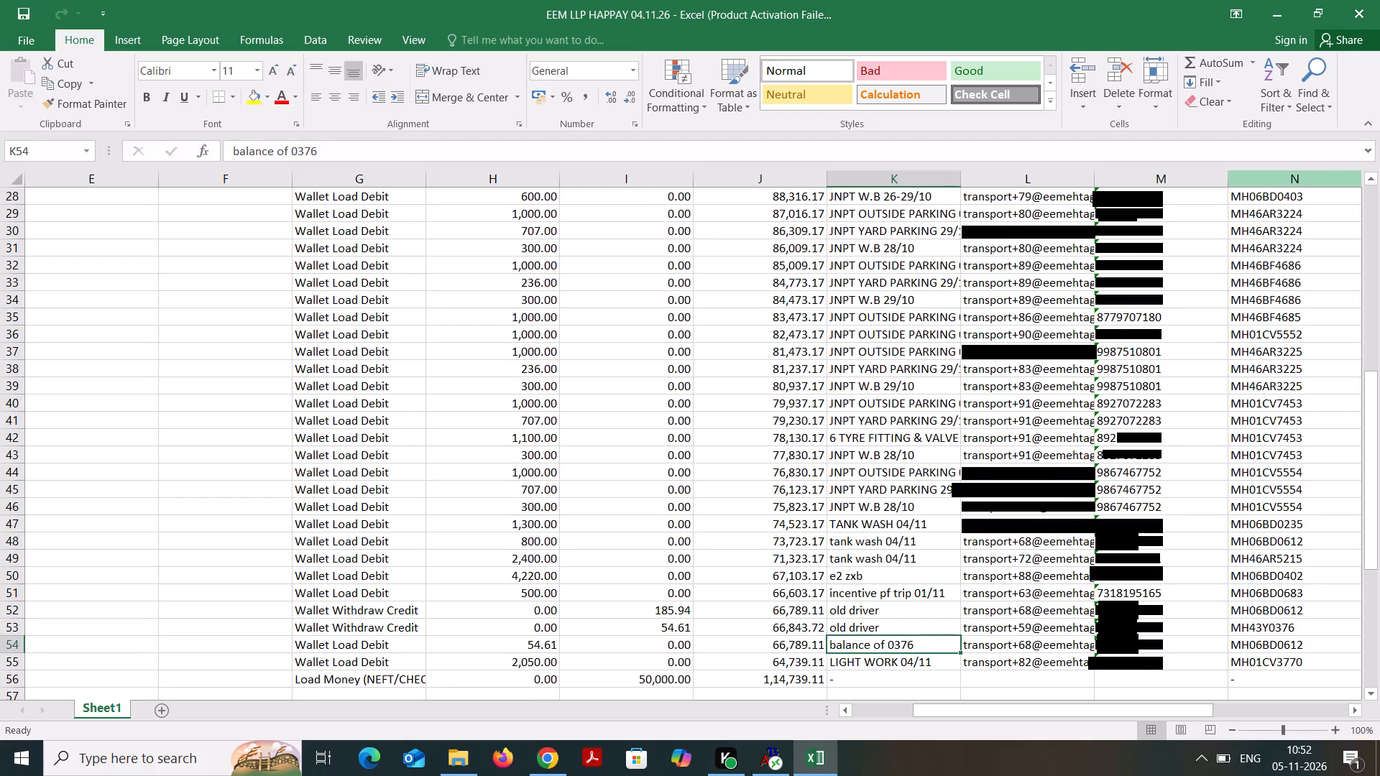
key("Up")
key("Up")
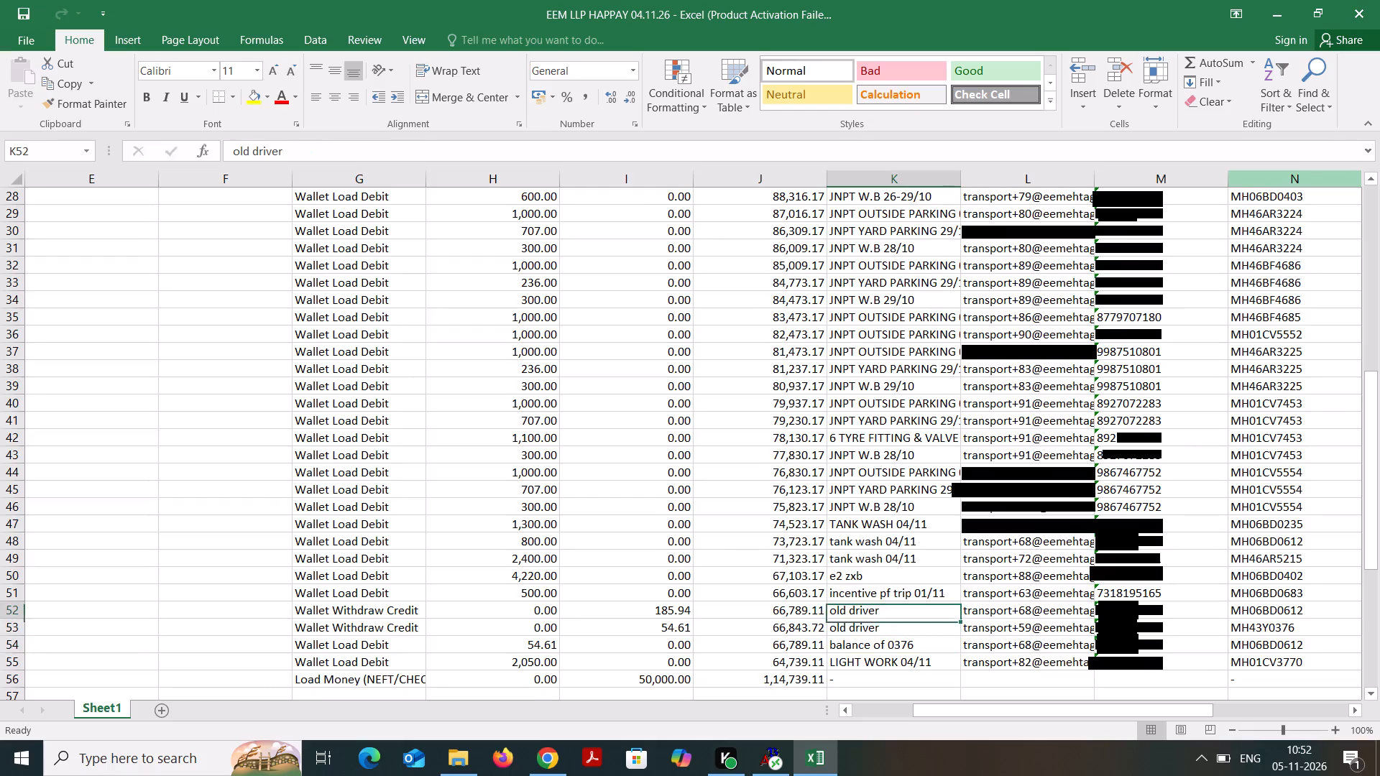
key("Left")
key("Left")
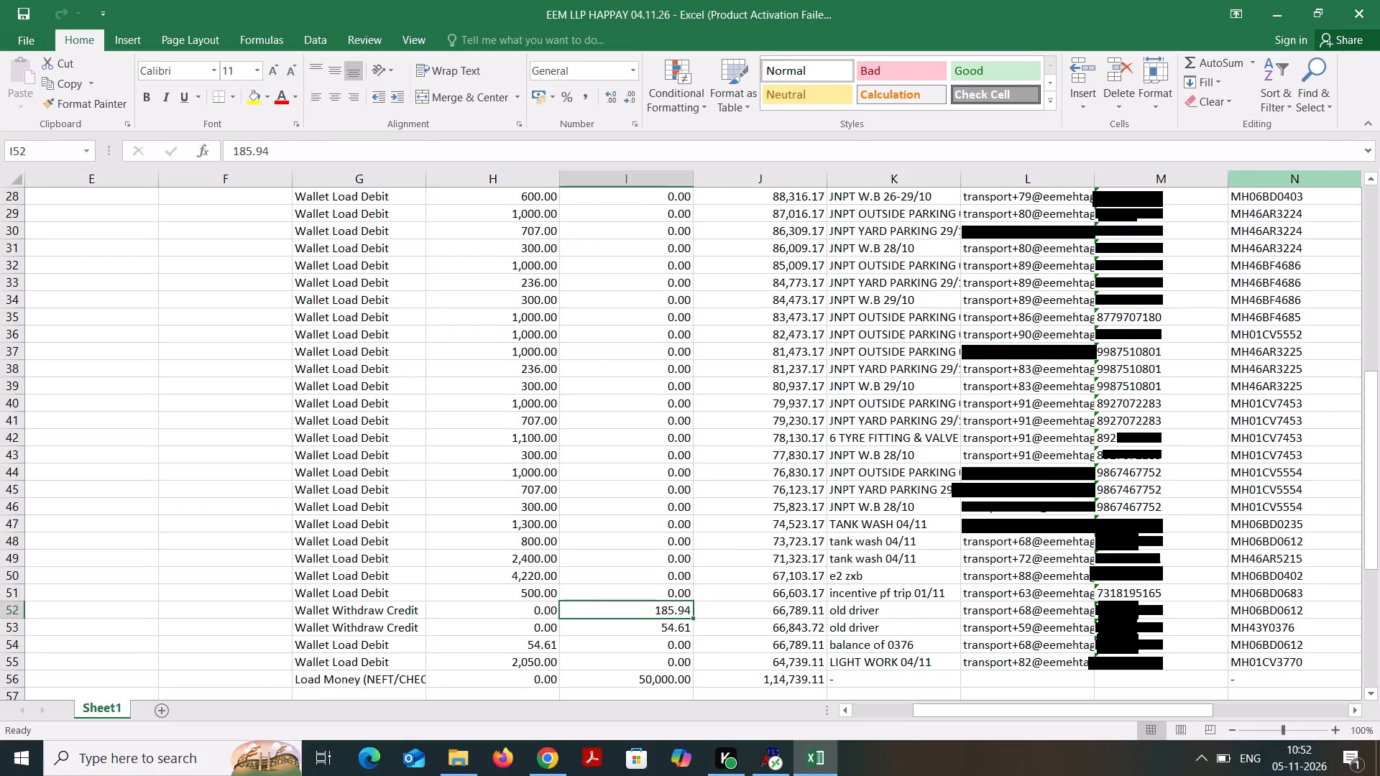
key("Down")
key("Down")
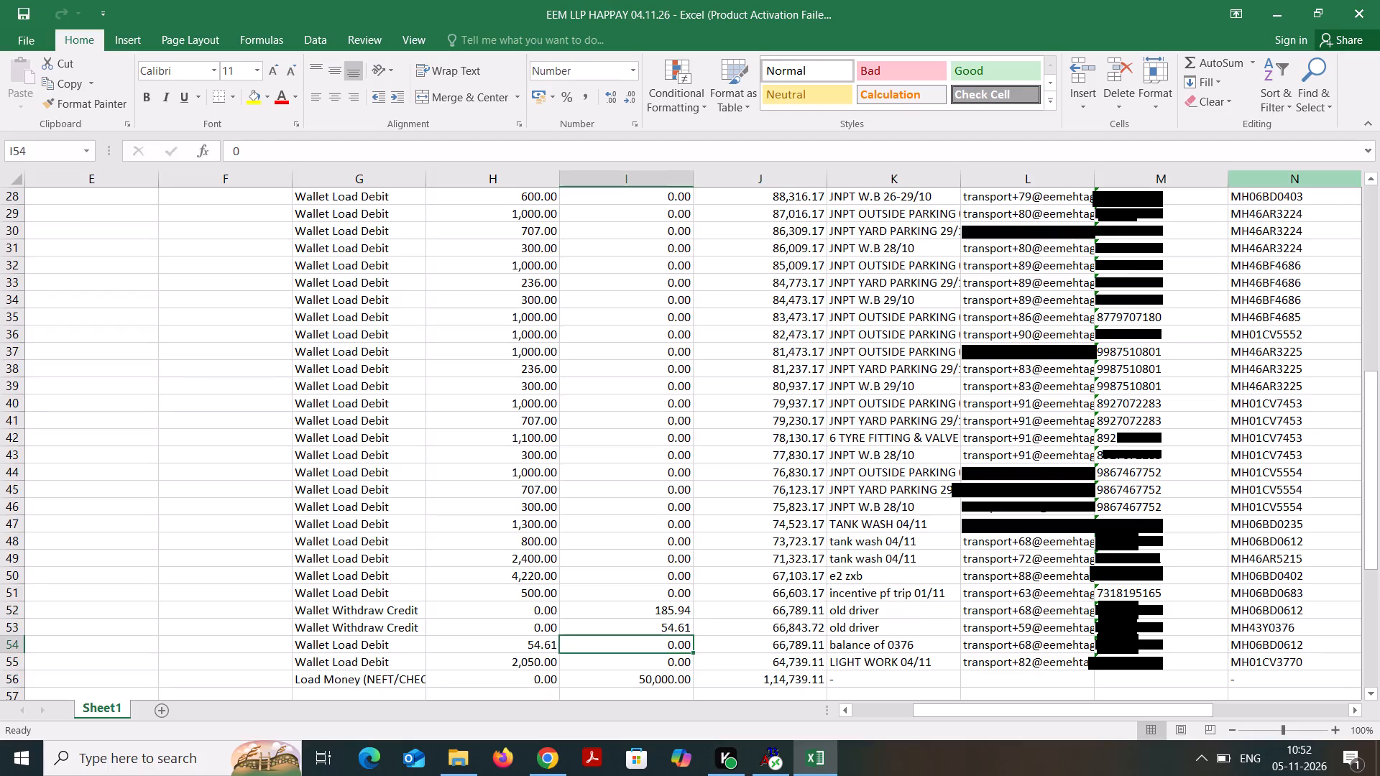
key("Up")
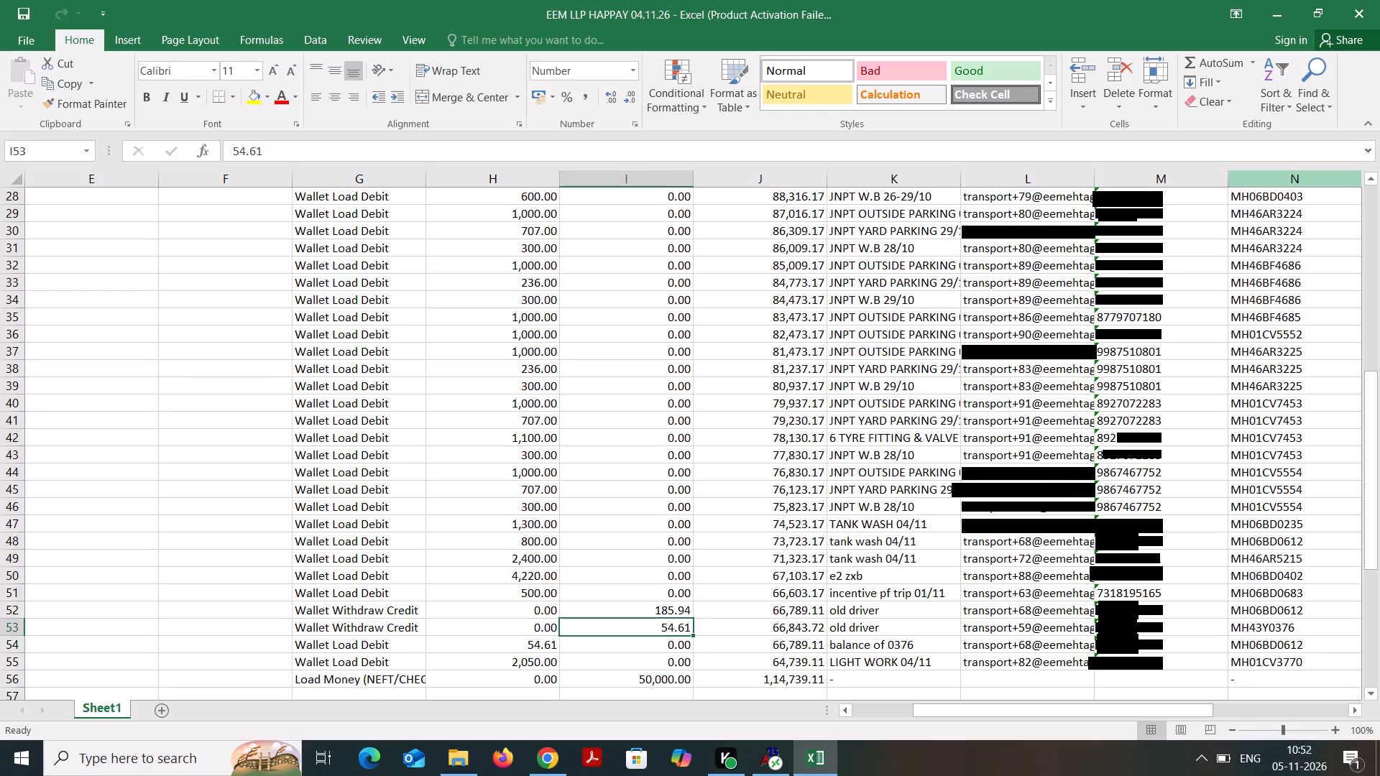
key("Down")
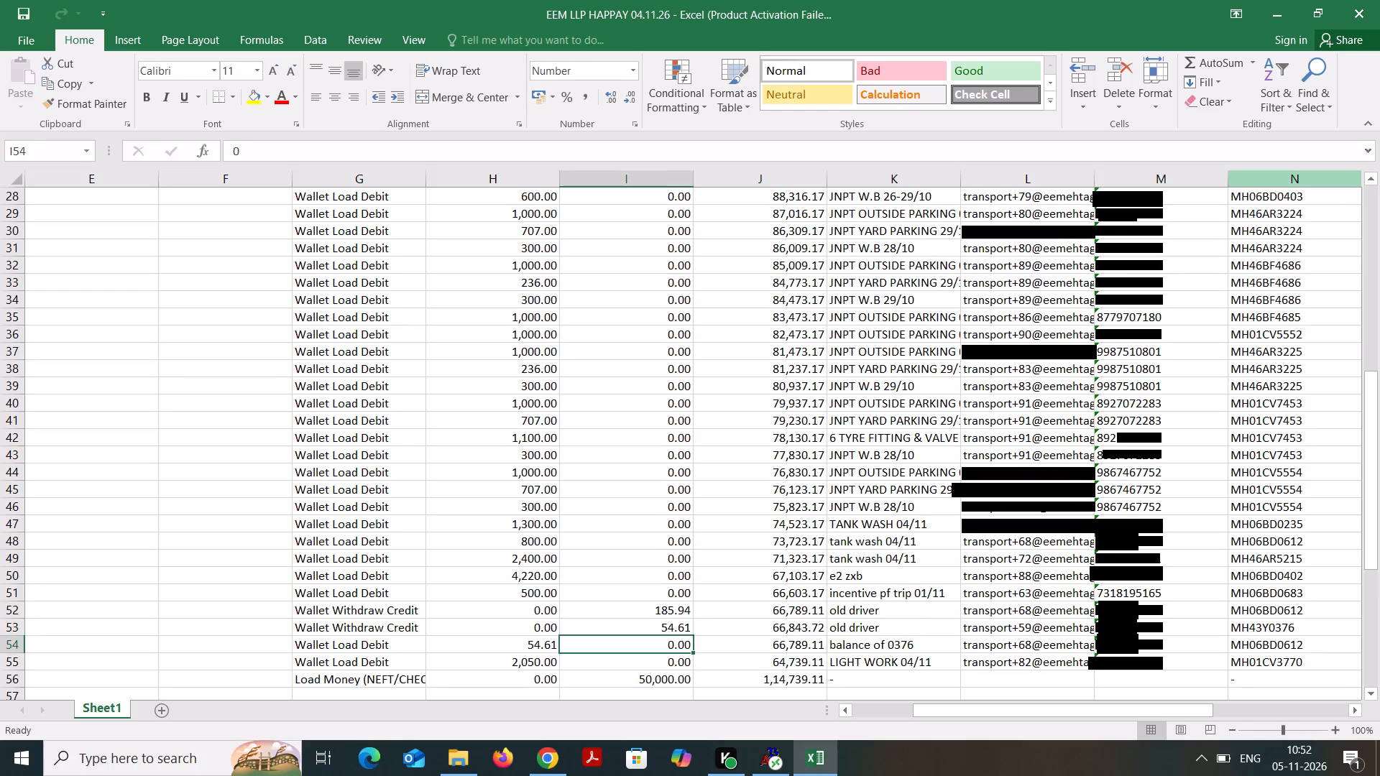
key("Left")
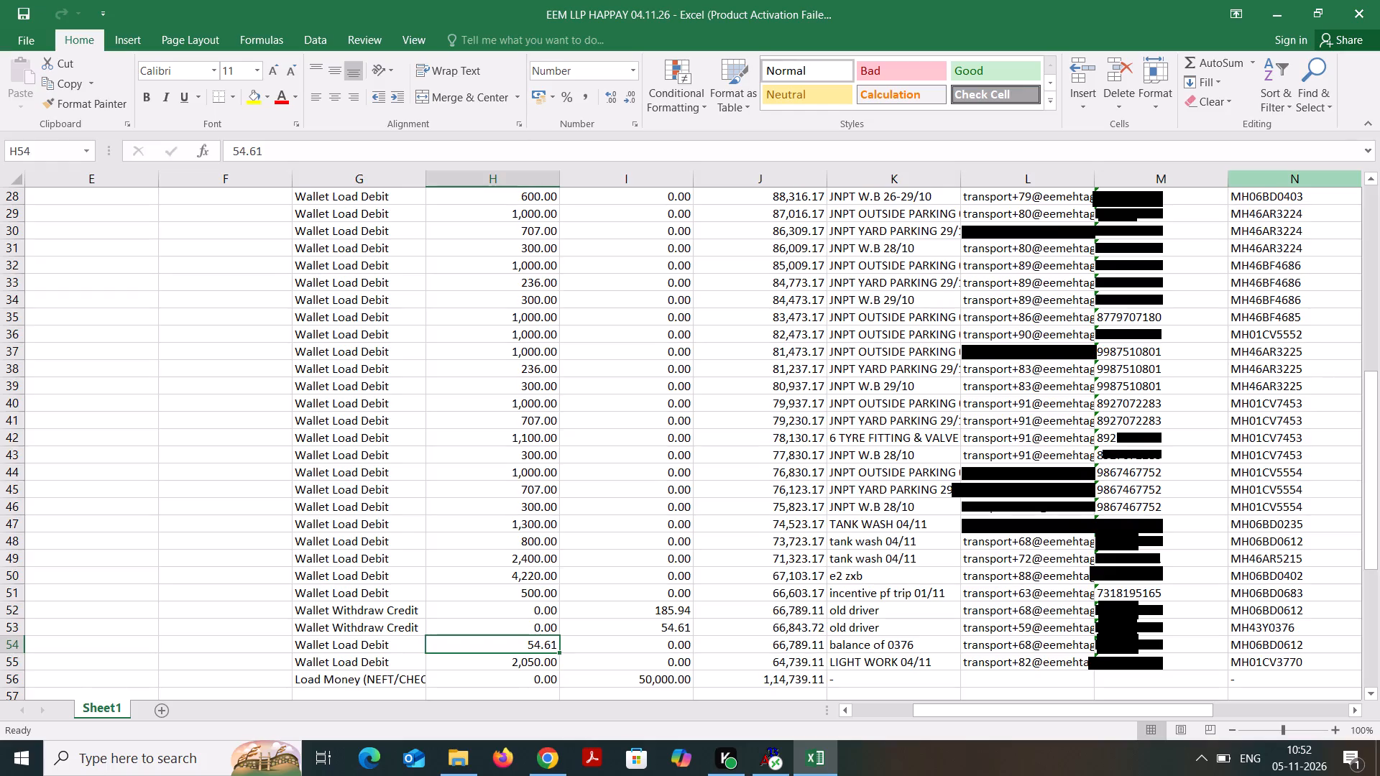
Delete the two entire Wallet Withdraw Credit rows, 52 and 53, commented old driver.
key("Right")
key("Up")
key("Up")
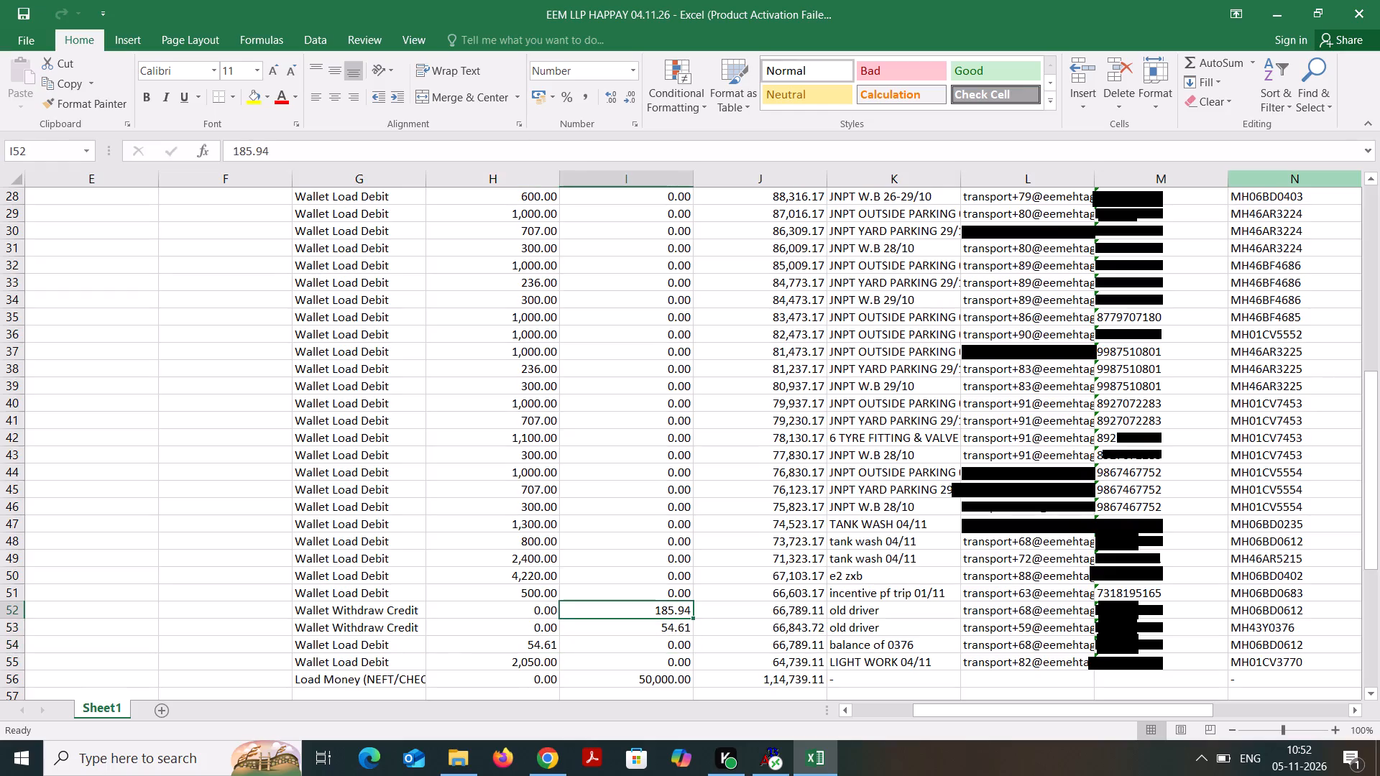
key("shift+Down")
key("ctrl+minus")
key("Down")
key("Down")
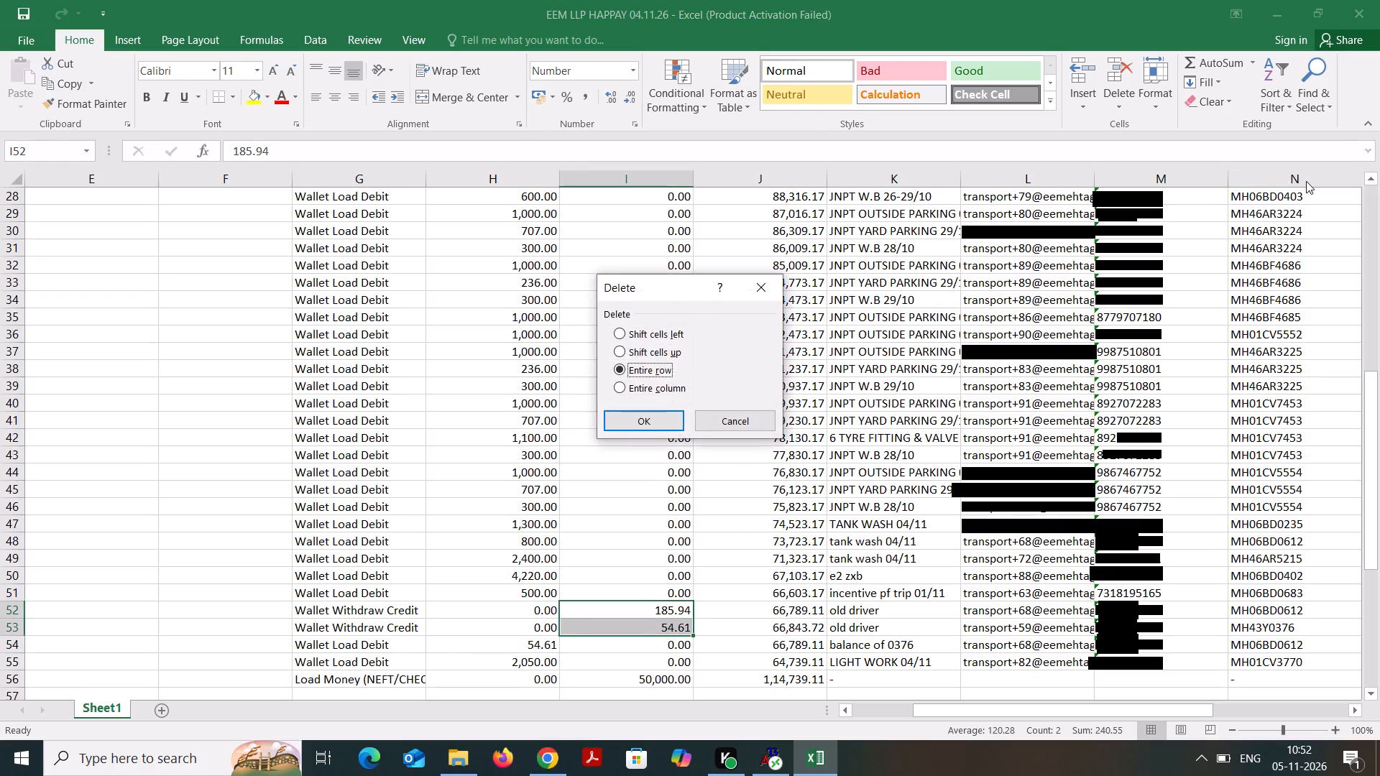
key("Return")
Delete the entire Load Money row at the end of the sheet.
key("Down")
key("Down")
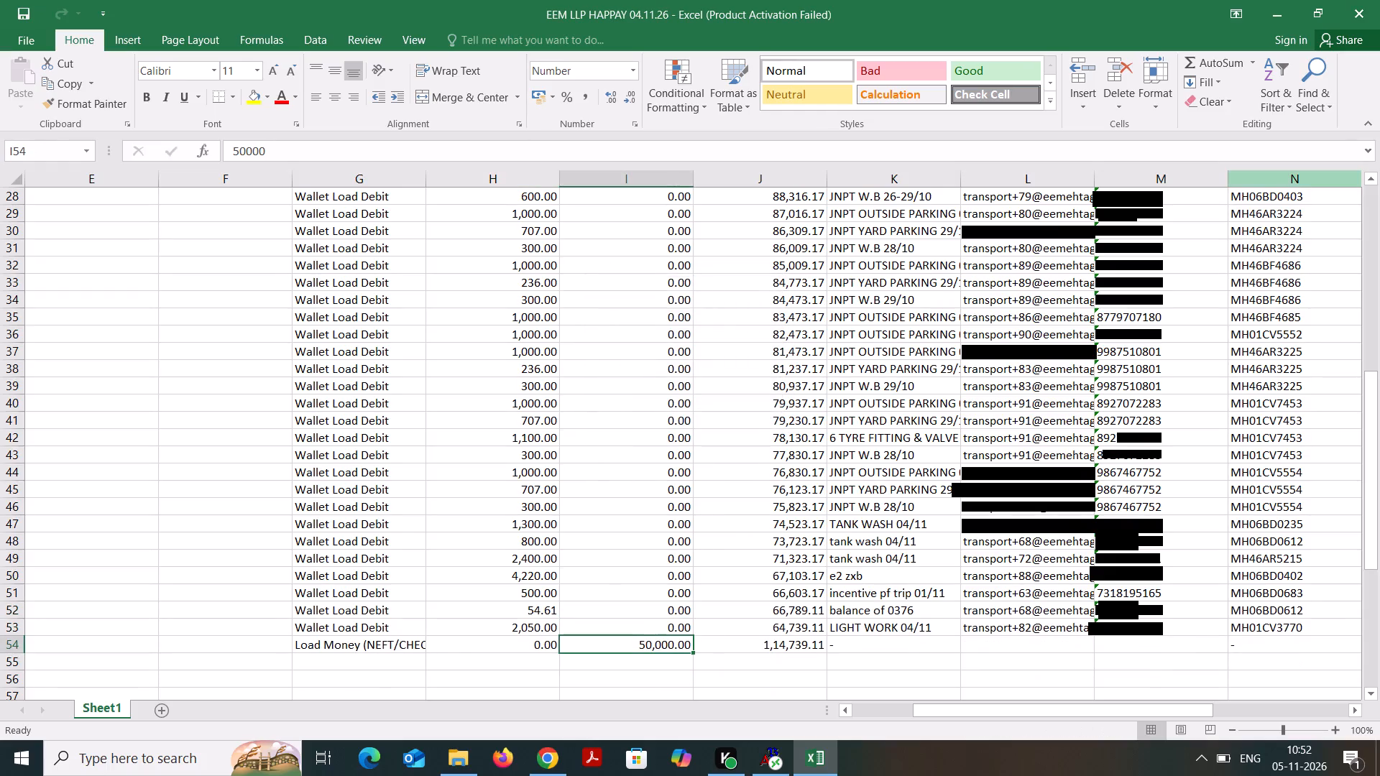
key("ctrl+minus")
key("Down")
key("Down")
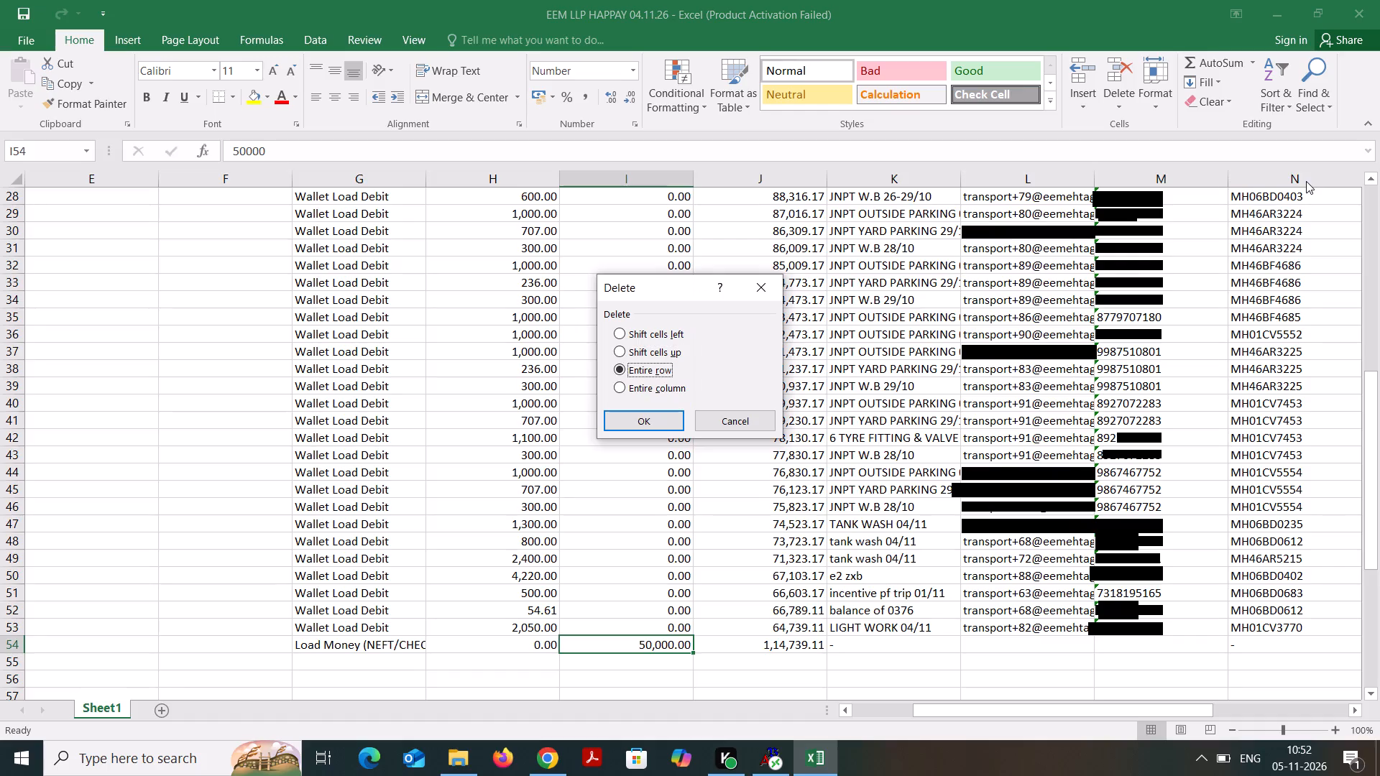
key("Return")
Open the EEM LLP HAPPAY 03.11.26 workbook from the ABC DAIRY UPLOAD FILE folder.
key("Up")
key("Right")
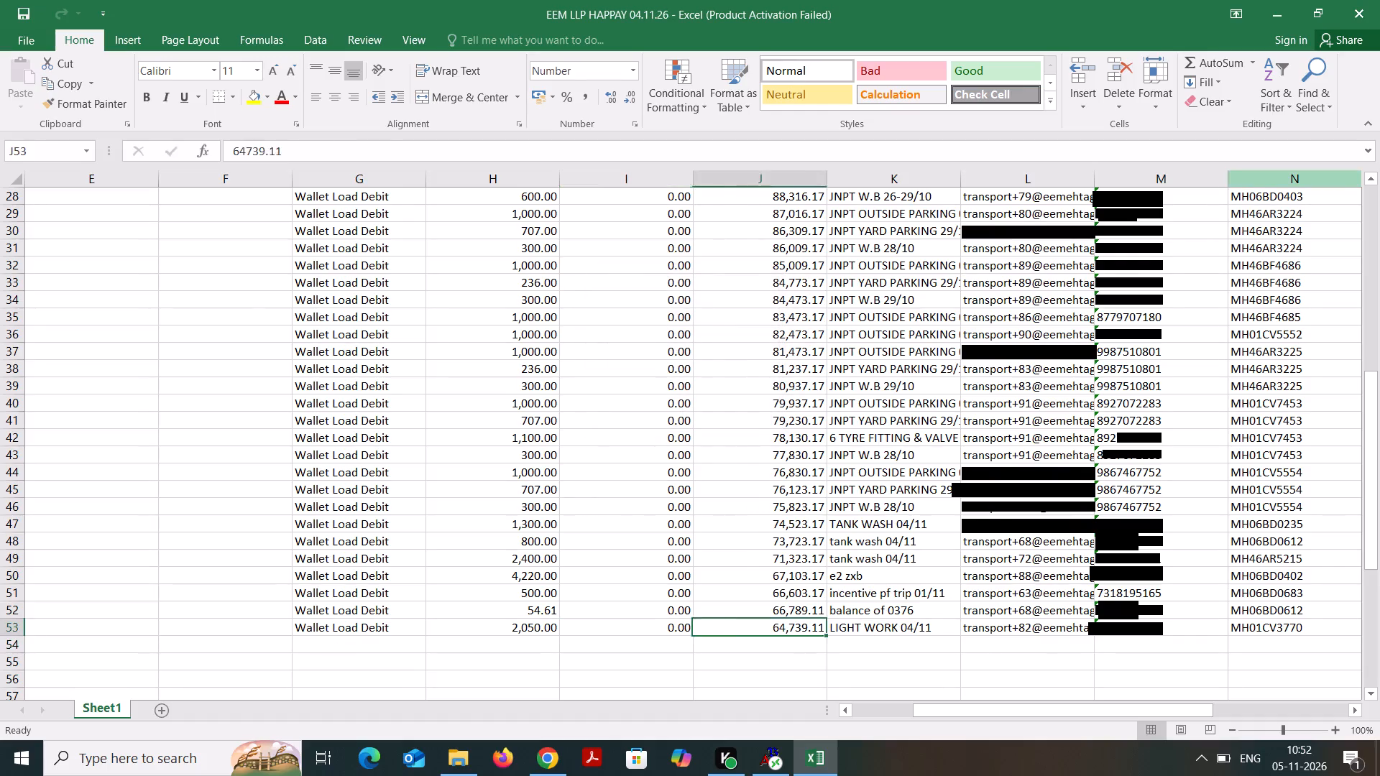
key("Right")
key("Right")
key("Right")
key("ctrl+Up")
key("Right")
key("Right")
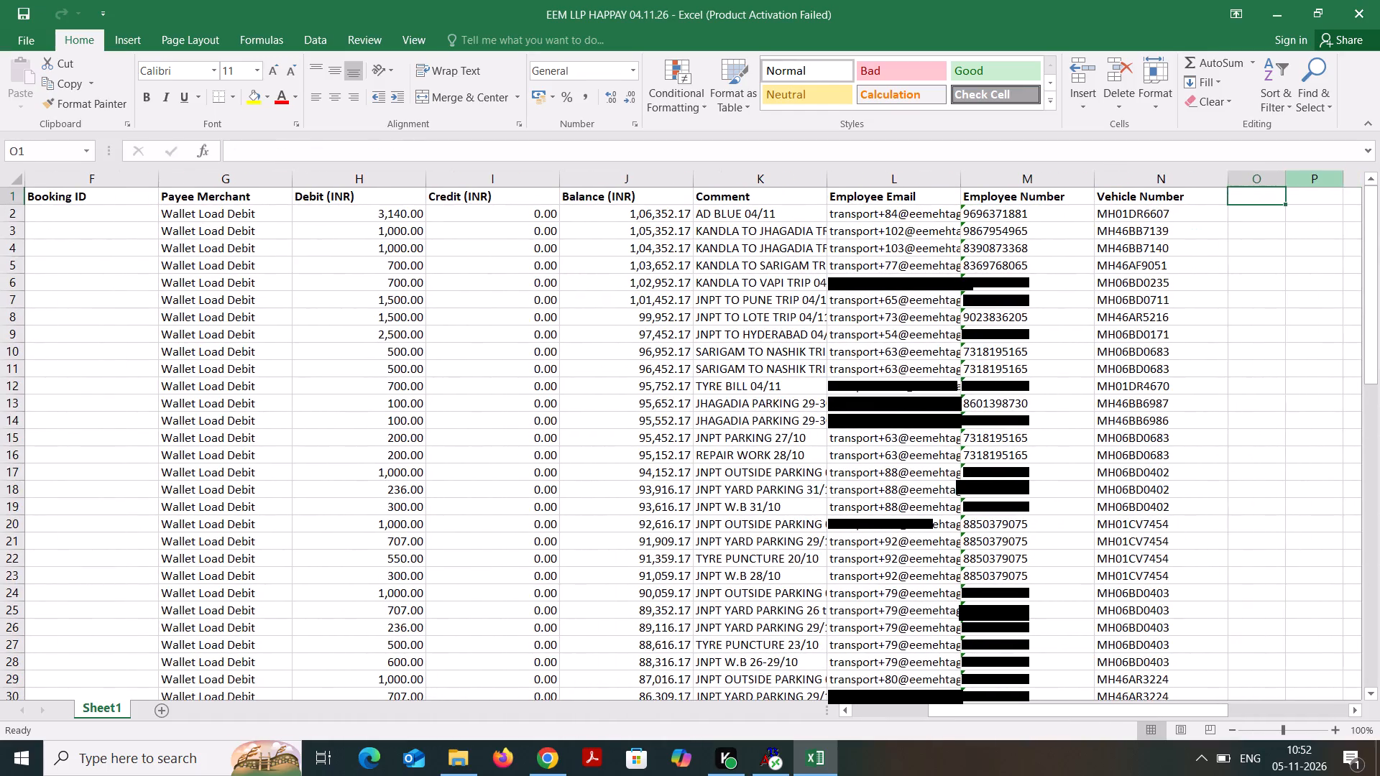
key("alt+Tab")
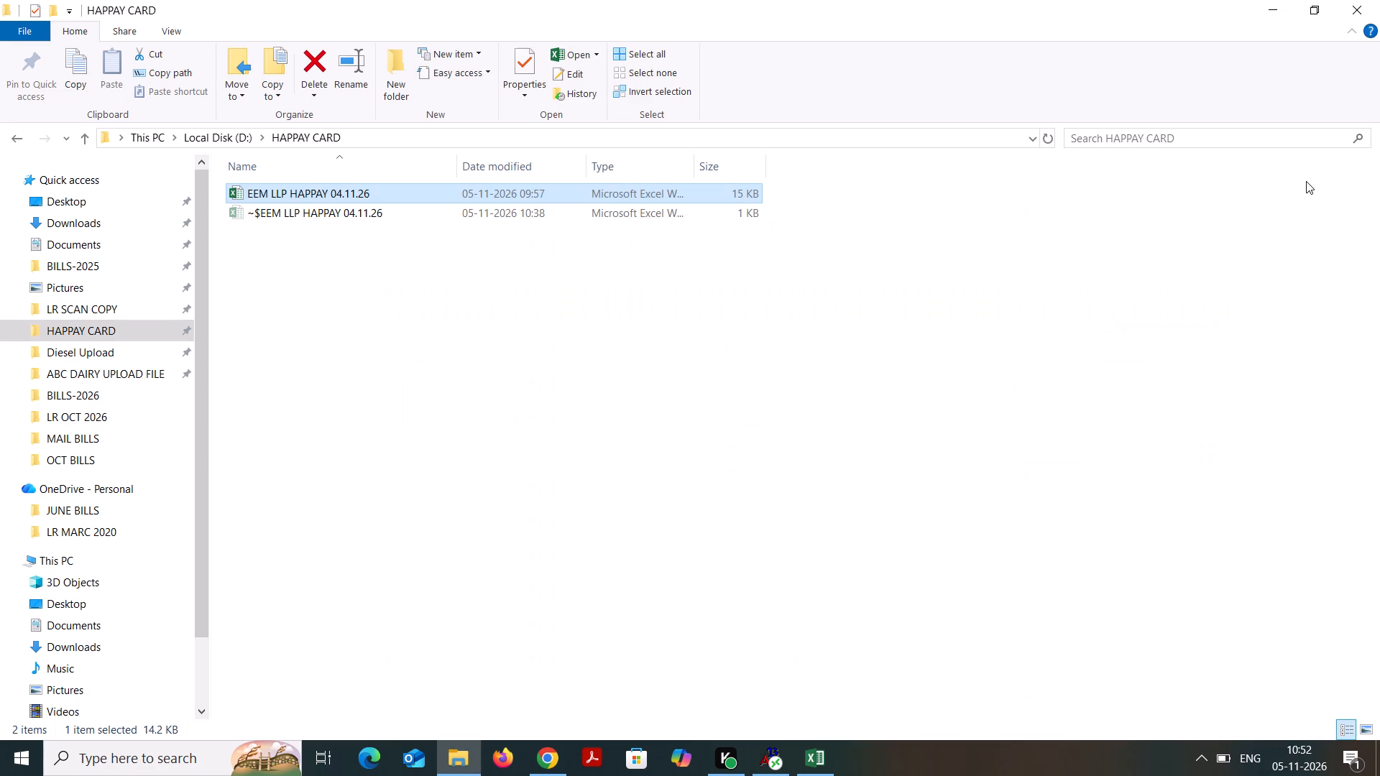
left_click(133, 373)
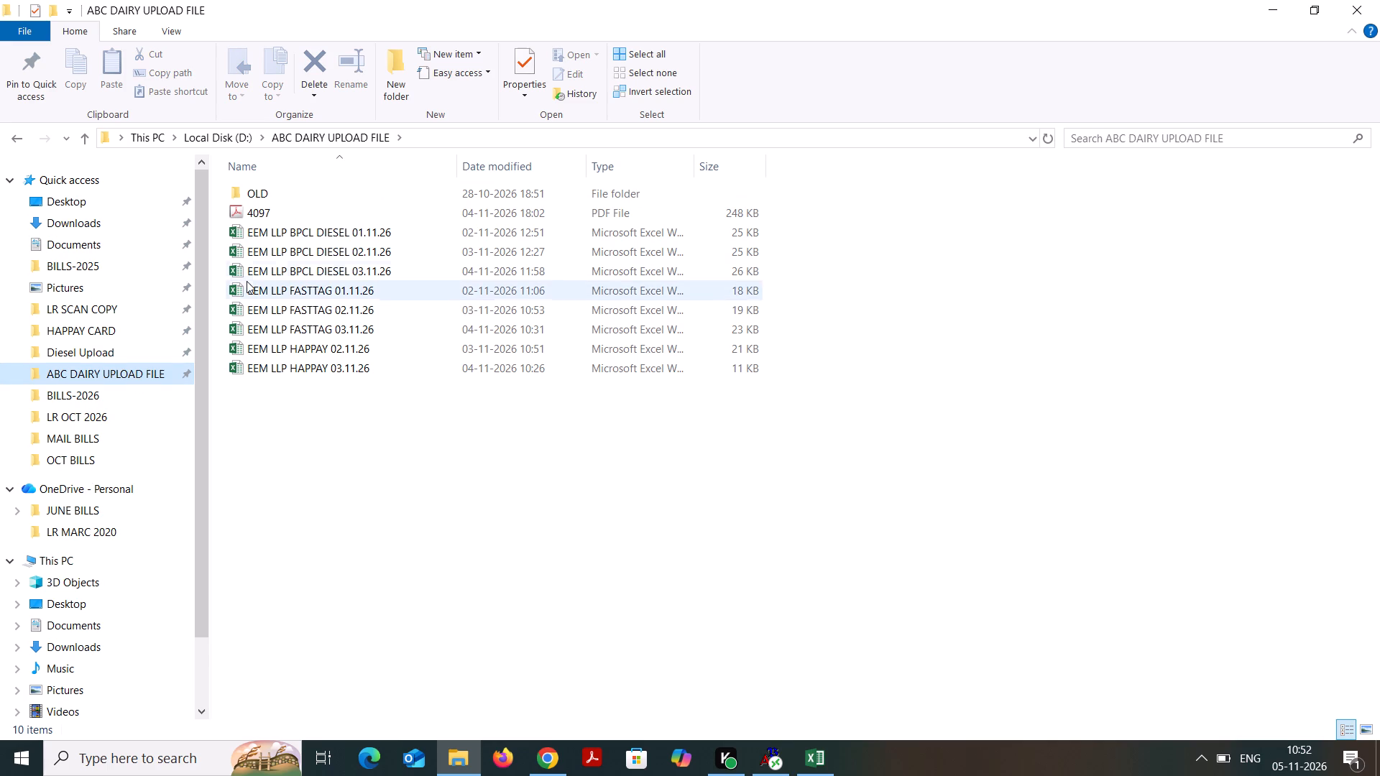
double_click(324, 371)
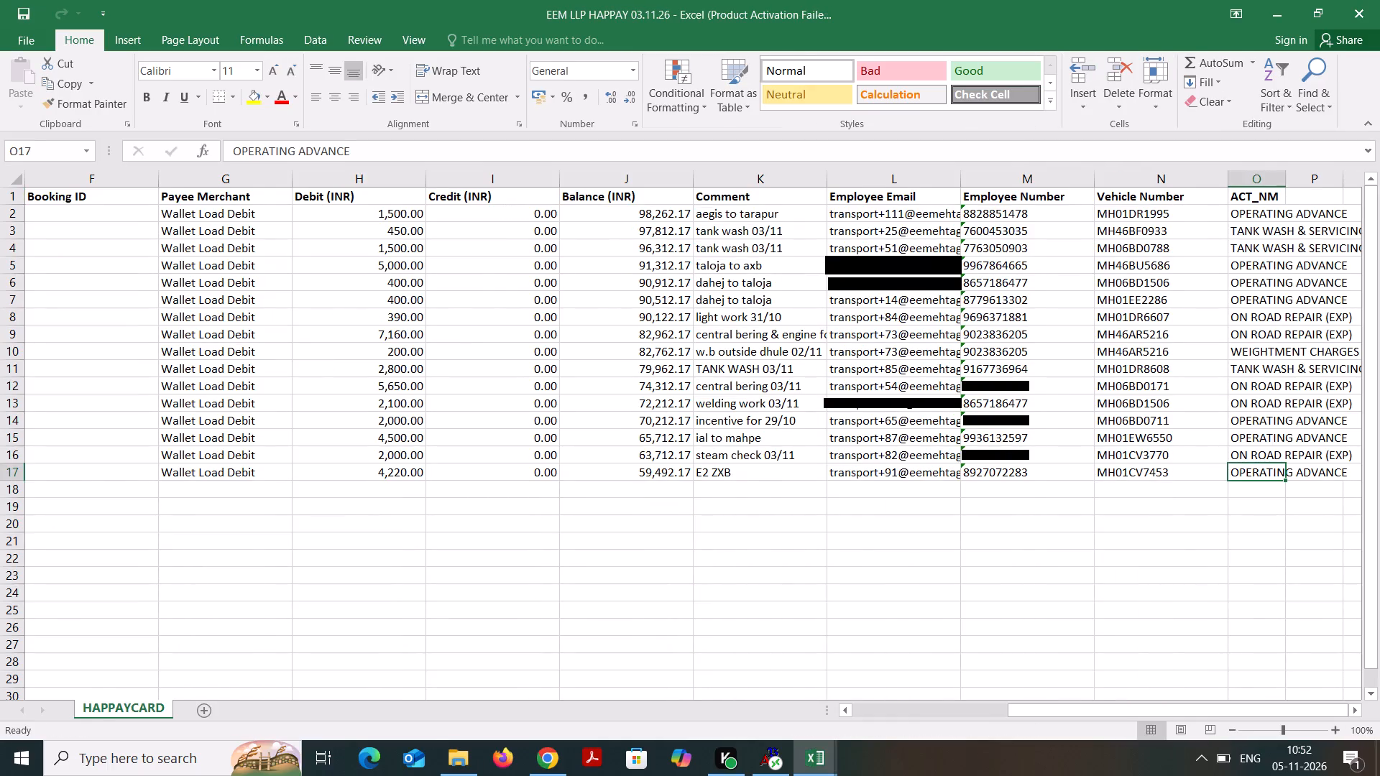
Copy the ACT_NM header from the 03.11.26 workbook into cell O1 of the 04.11.26 workbook.
key("ctrl+Up")
key("ctrl+c")
key("alt+Tab")
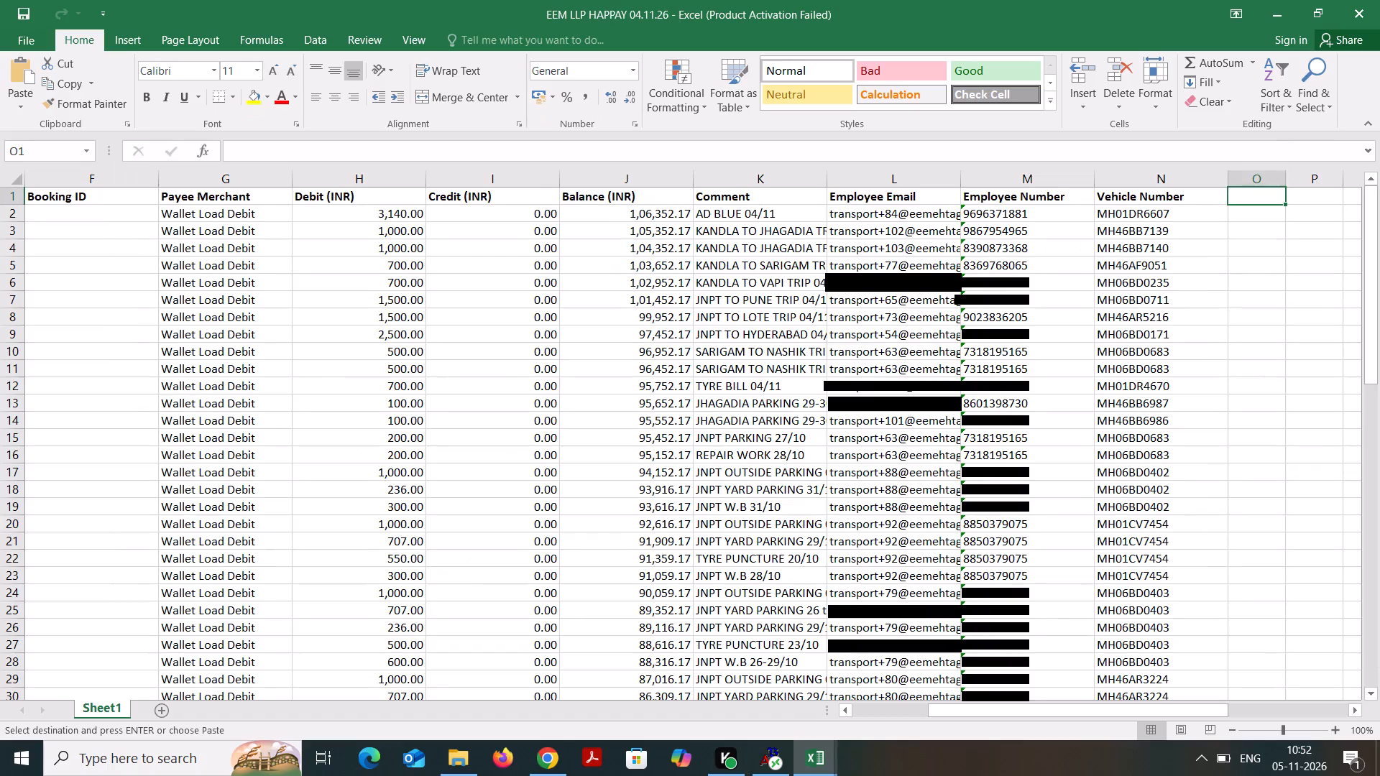
key("ctrl+v")
Copy OPERATING ADVANCE from the 03.11.26 workbook's ACT_NM column into the trip rows O3 to O11 of the 04.11.26 workbook.
key("Down")
key("alt+Tab")
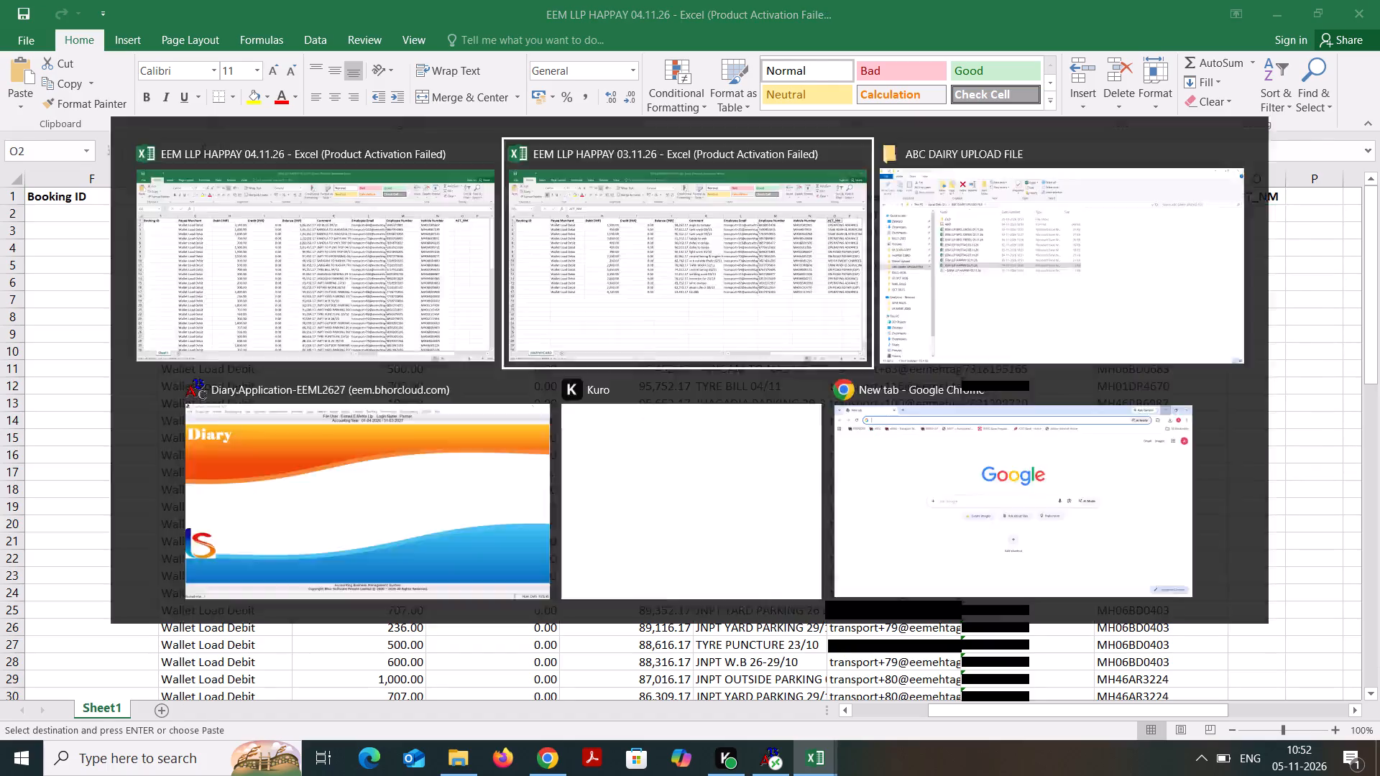
key("Down")
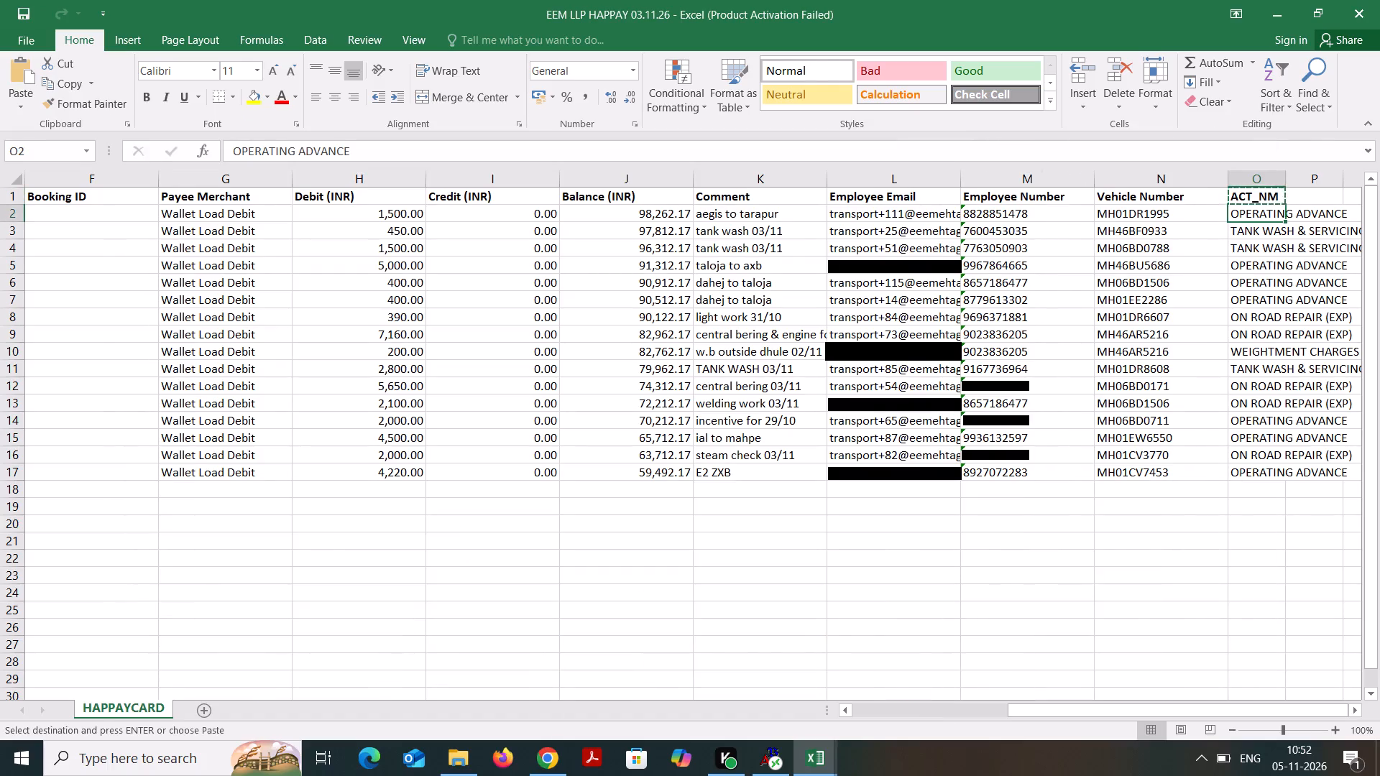
key("ctrl+c")
key("alt+Tab")
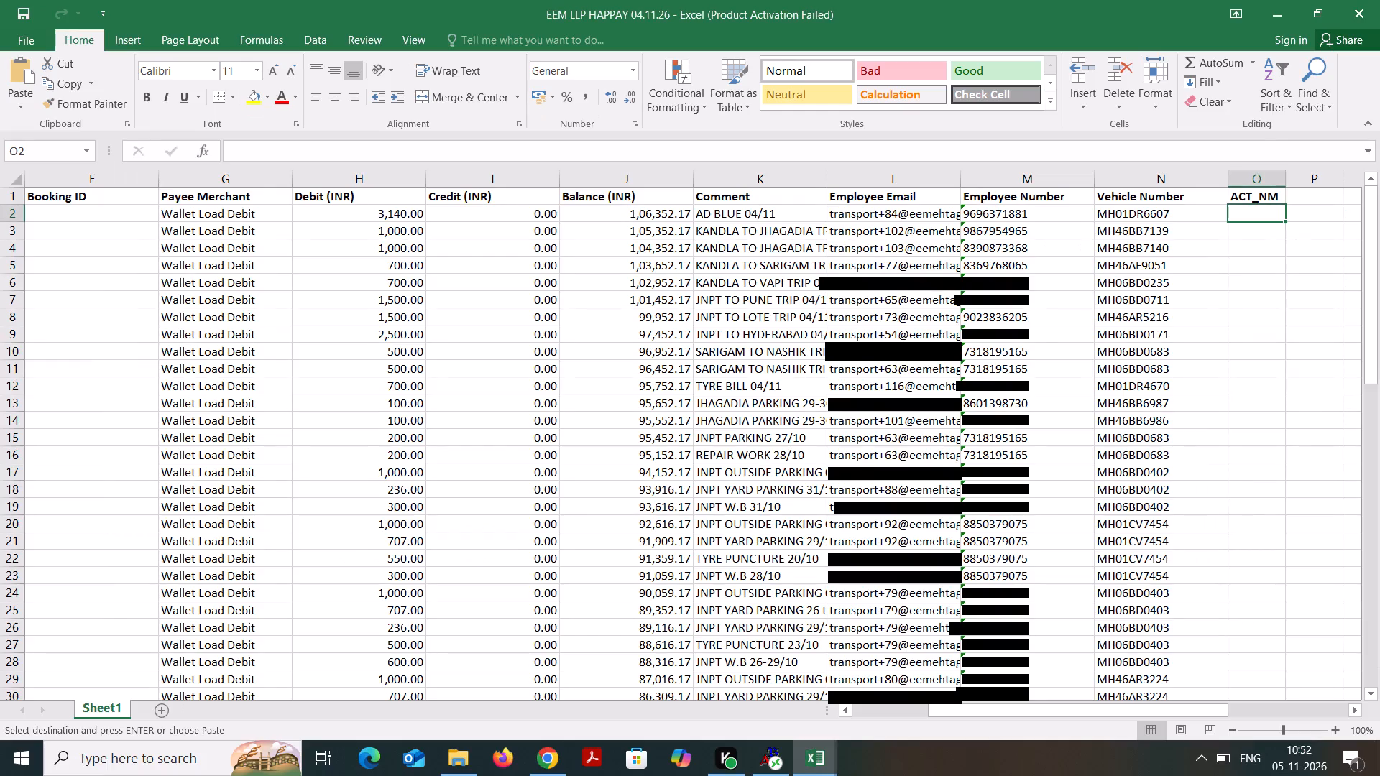
key("Down")
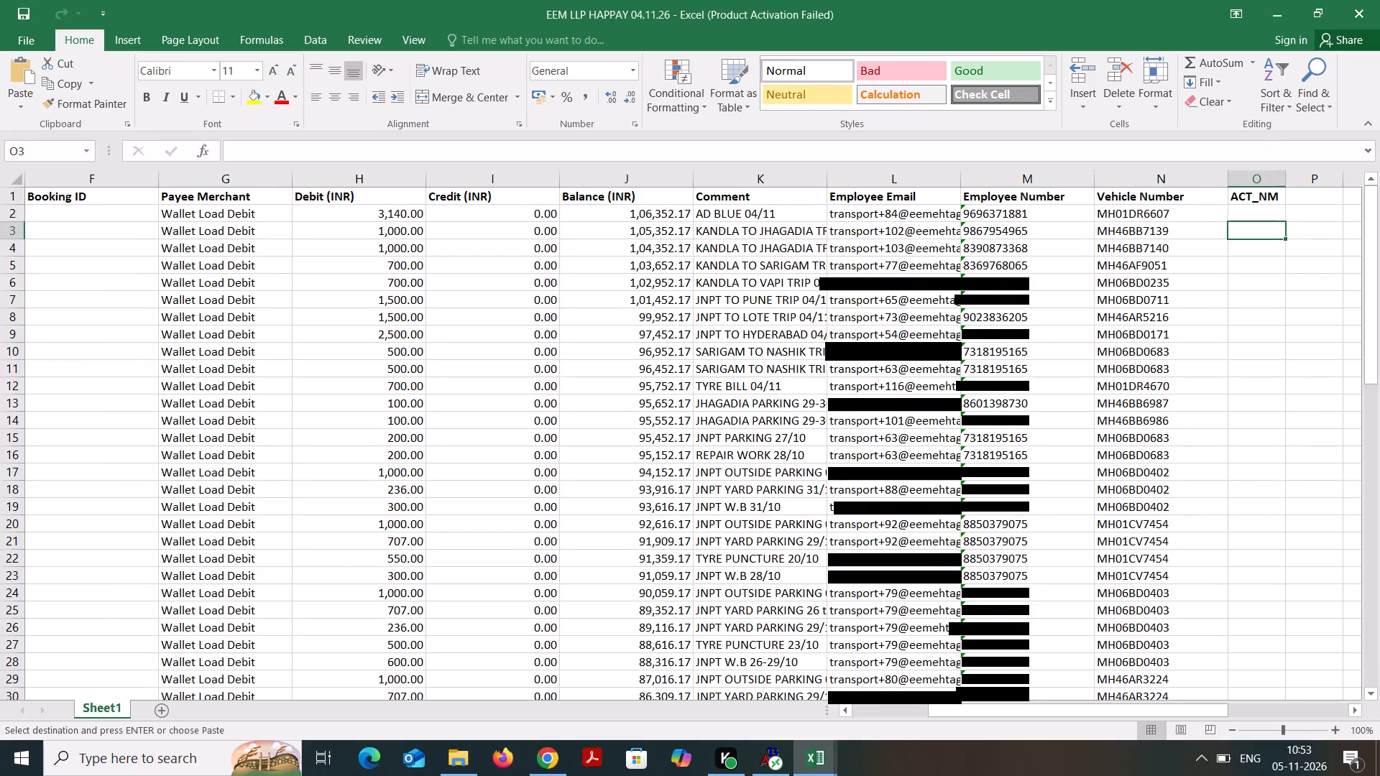
key("Left")
key("Left")
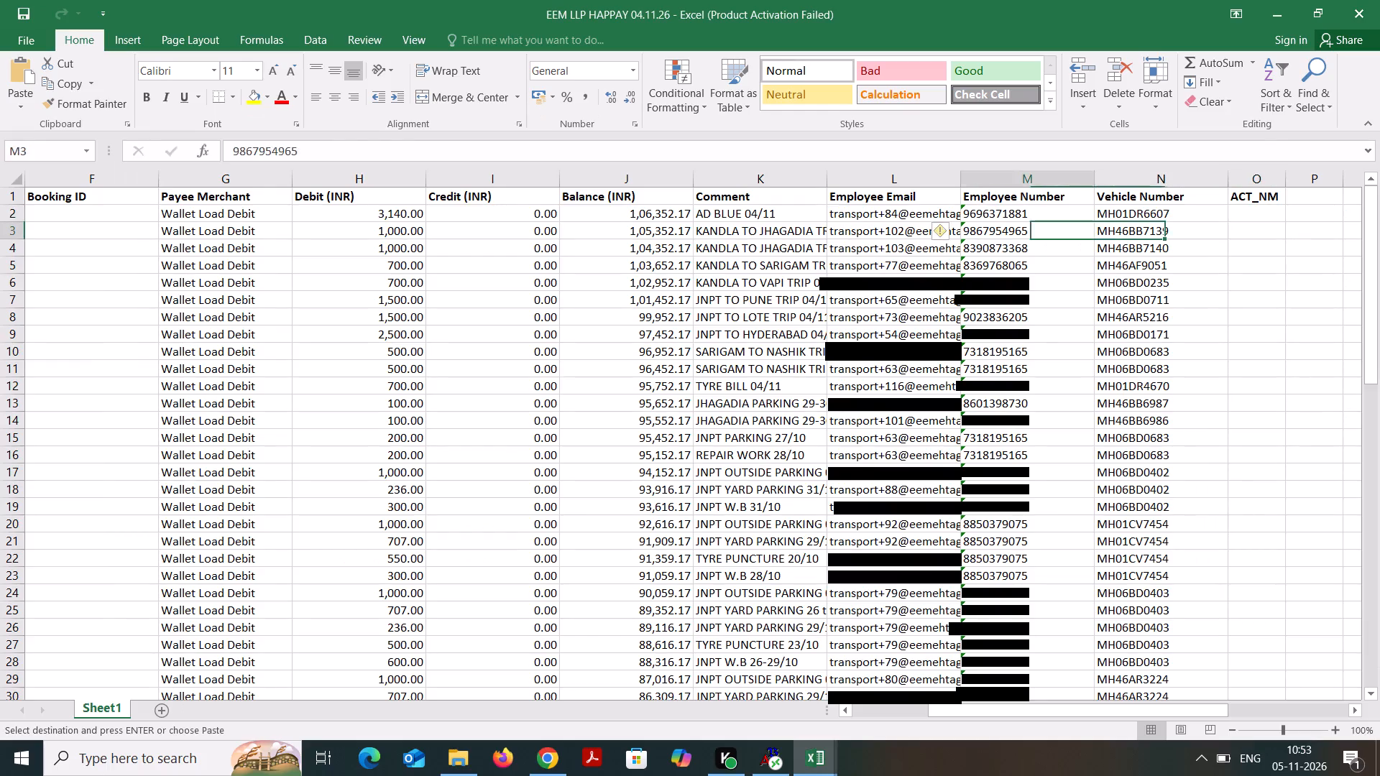
key("Left")
key("Left")
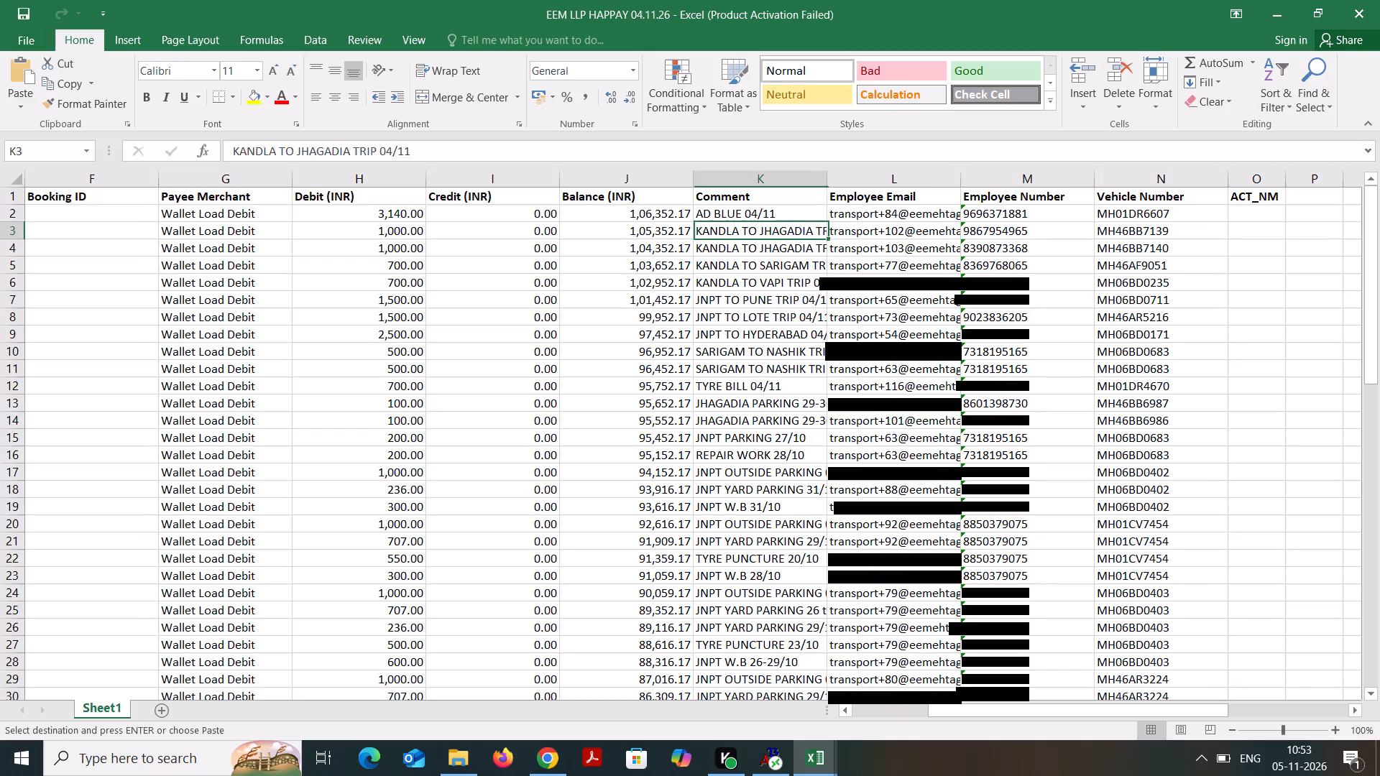
key("Right")
key("Right")
key("Right")
key("Right")
key("shift+Down")
key("shift+Down")
key("shift+Down")
key("shift+Down")
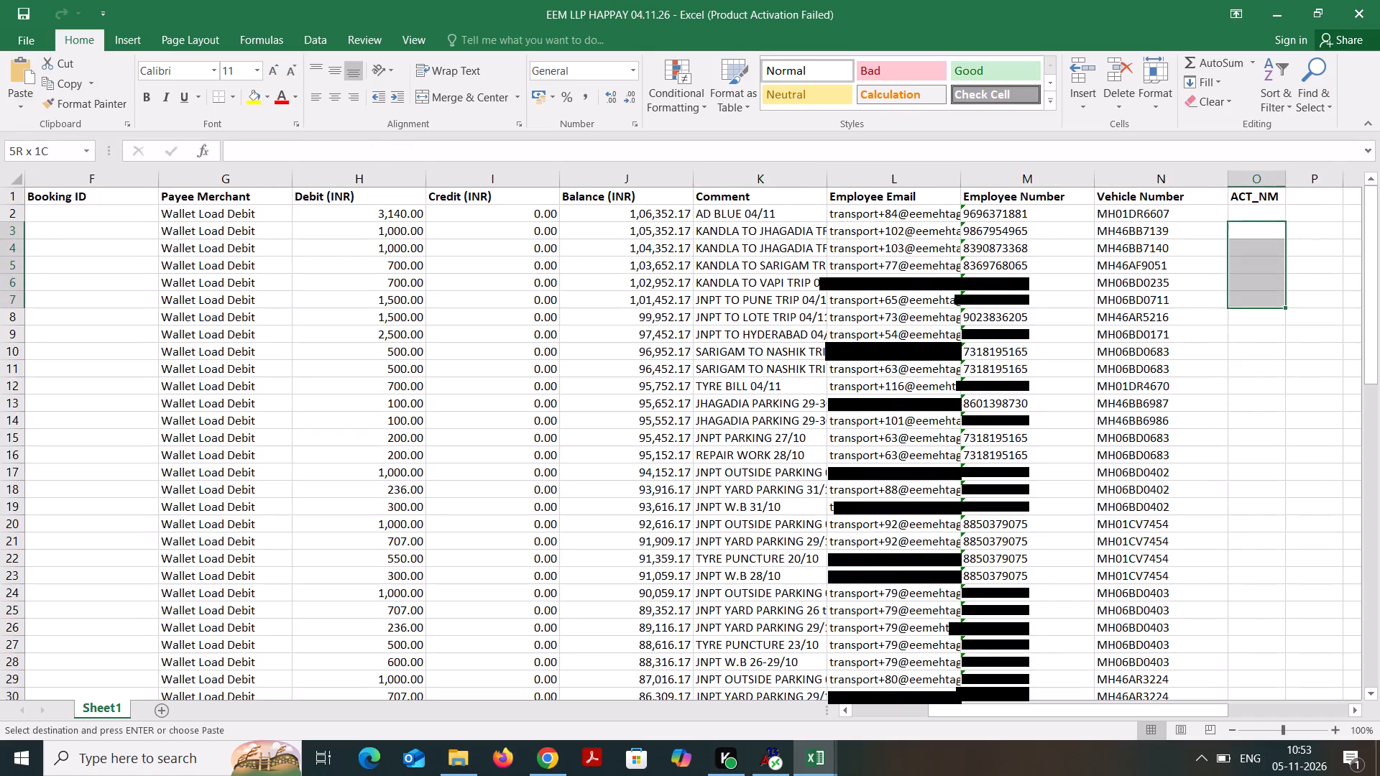
key("shift+Left")
key("shift+Left")
key("shift+Left")
key("shift+Left")
key("shift+Down")
key("shift+Down")
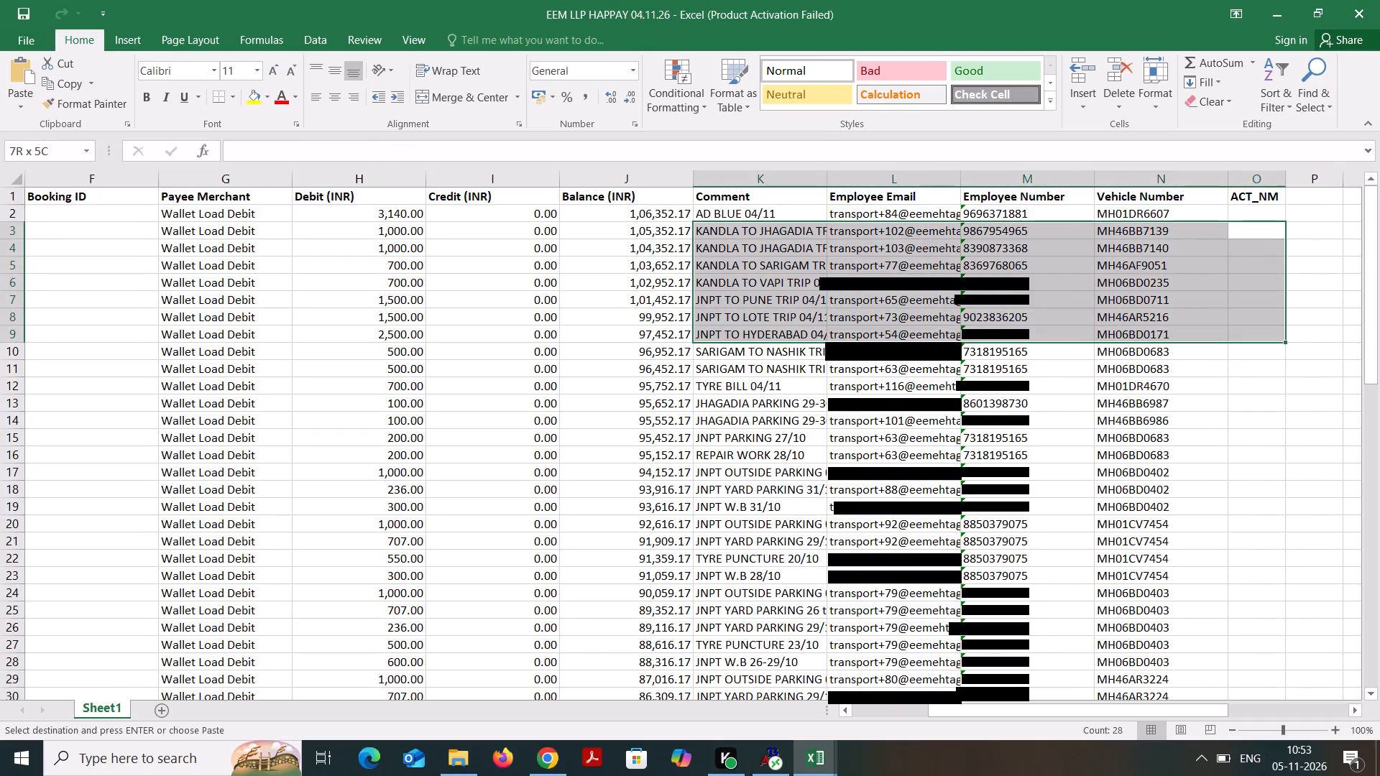
key("shift+Down")
key("shift+Down")
key("shift+Right")
key("shift+Right")
key("shift+Right")
key("shift+Right")
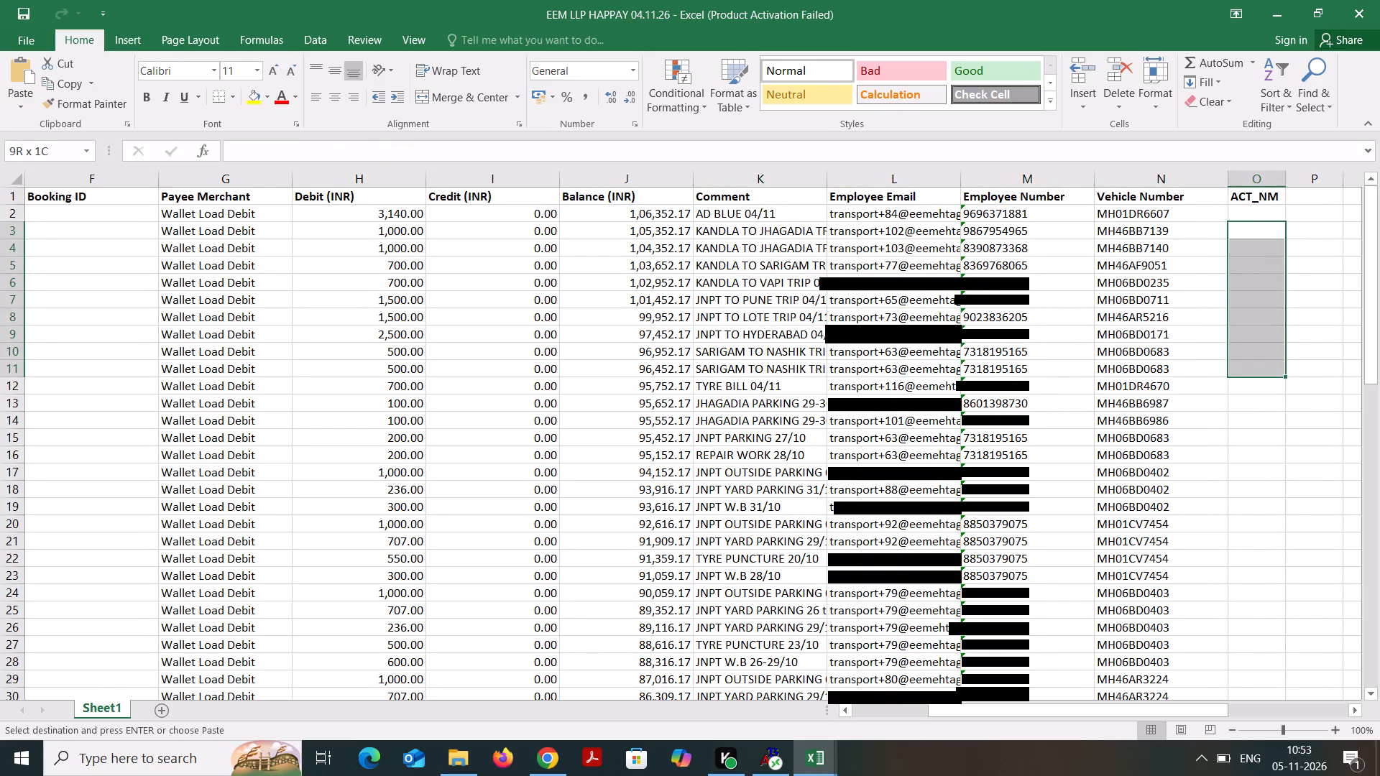
key("ctrl+v")
Check the comments from row 4 down to the TYRE BILL 04/11 entry against their account names.
key("Left")
key("Left")
key("Left")
key("Left")
key("Down")
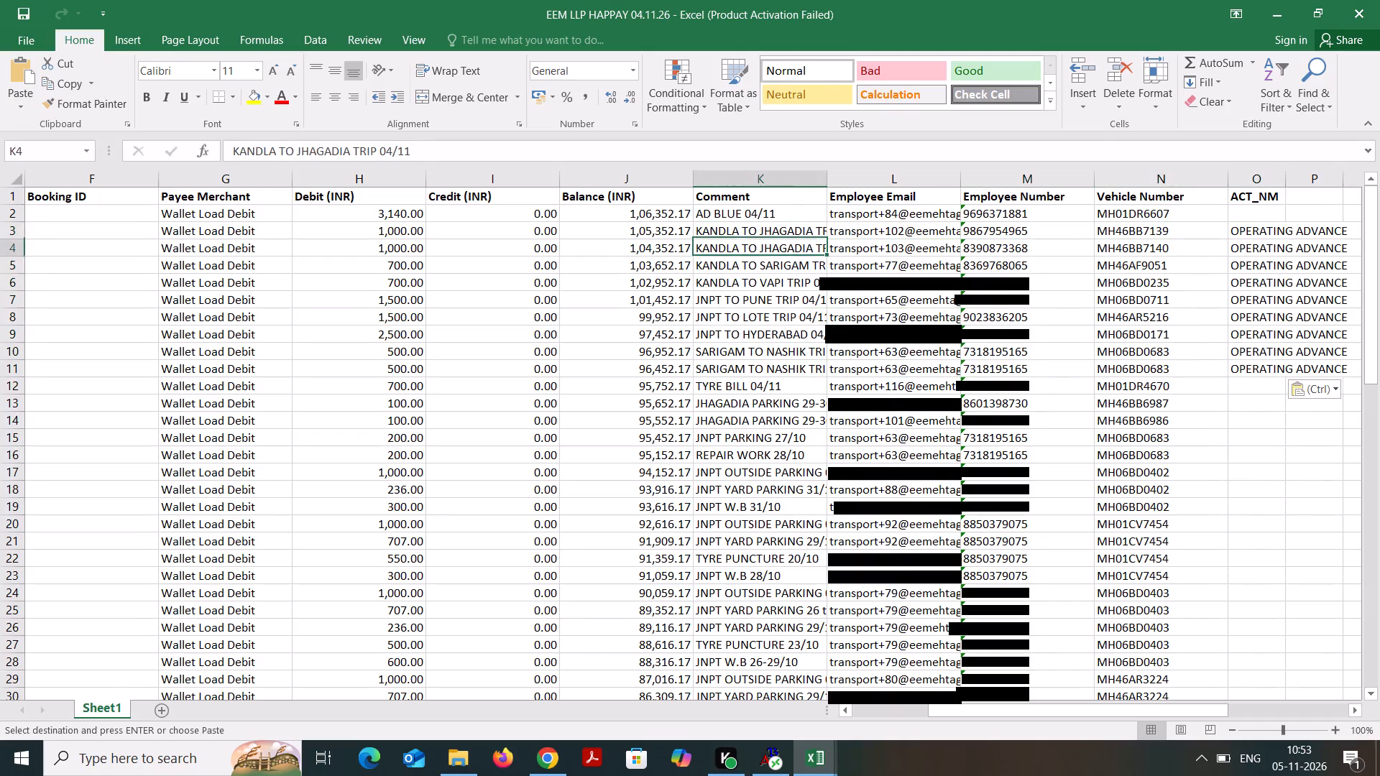
key("Down")
key("Down")
key("Down")
key("Down")
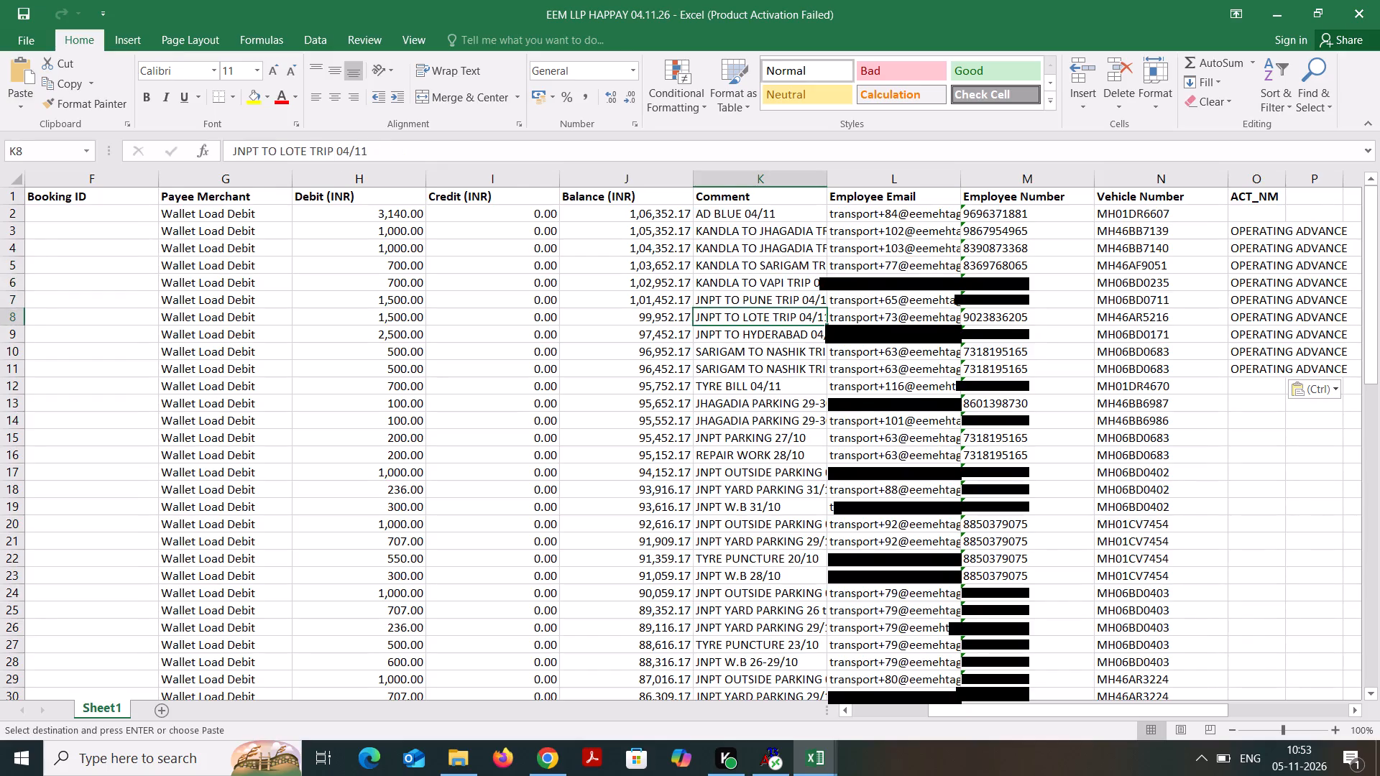
key("Down")
key("Down")
key("Down")
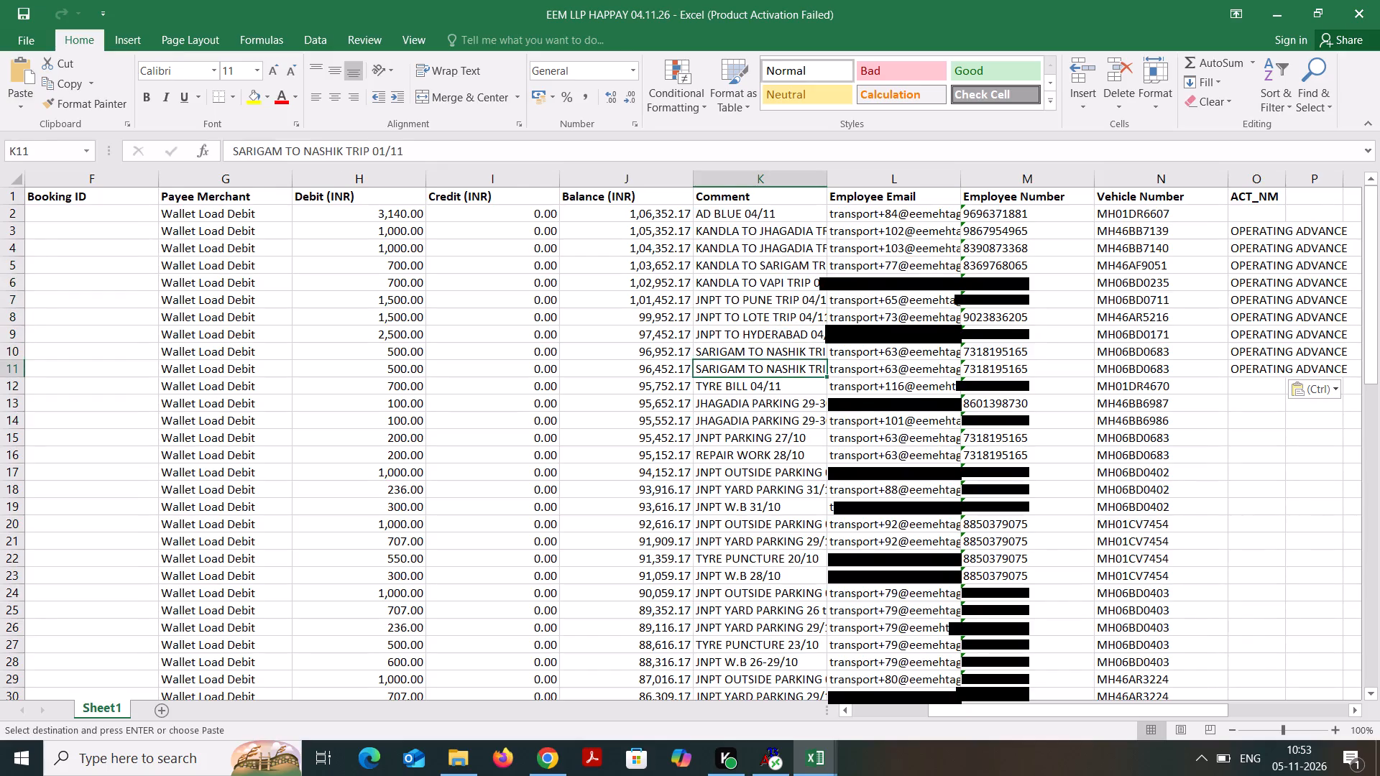
key("Down")
key("Down")
key("Up")
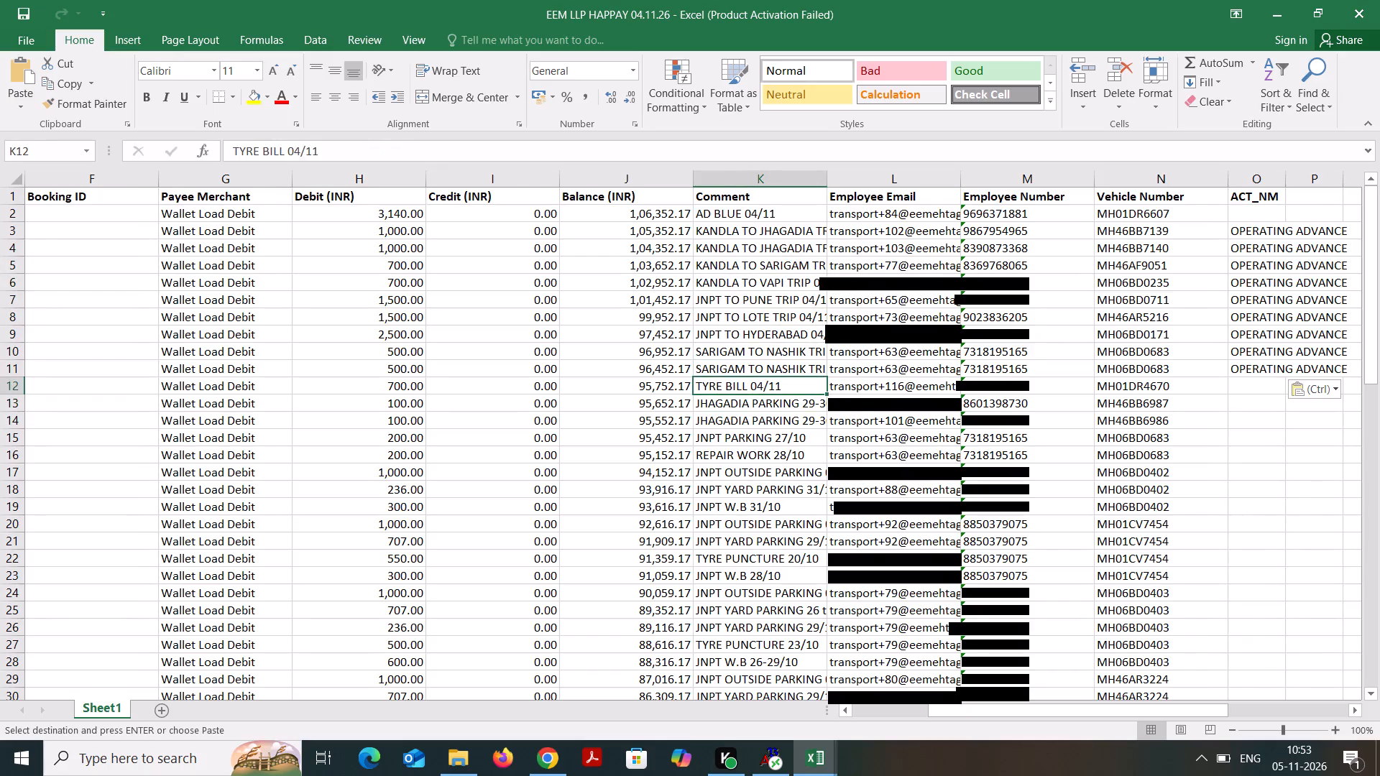
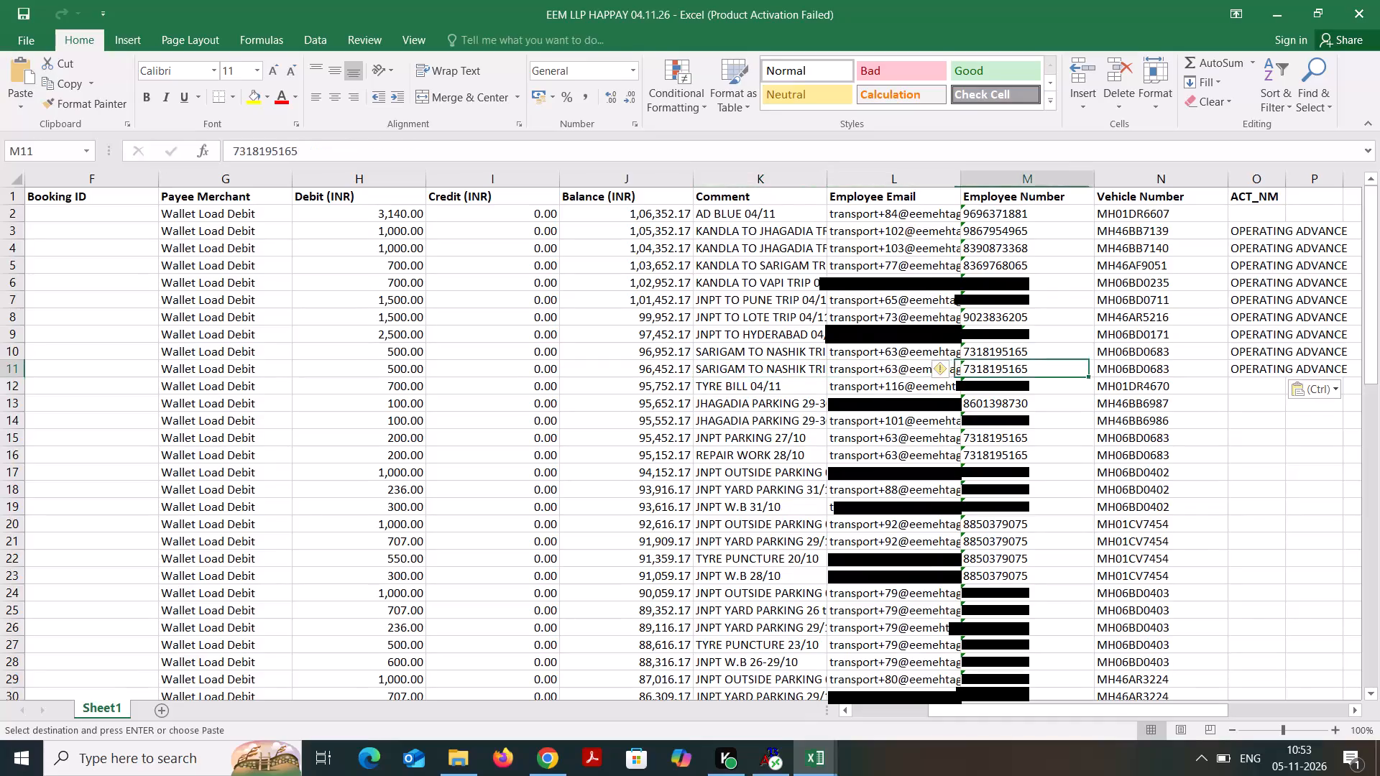
Check the comments from row 11 down to the last entry for remaining rows that belong to OPERATING ADVANCE.
key("Right")
key("Right")
key("Left")
key("Left")
key("Left")
key("Left")
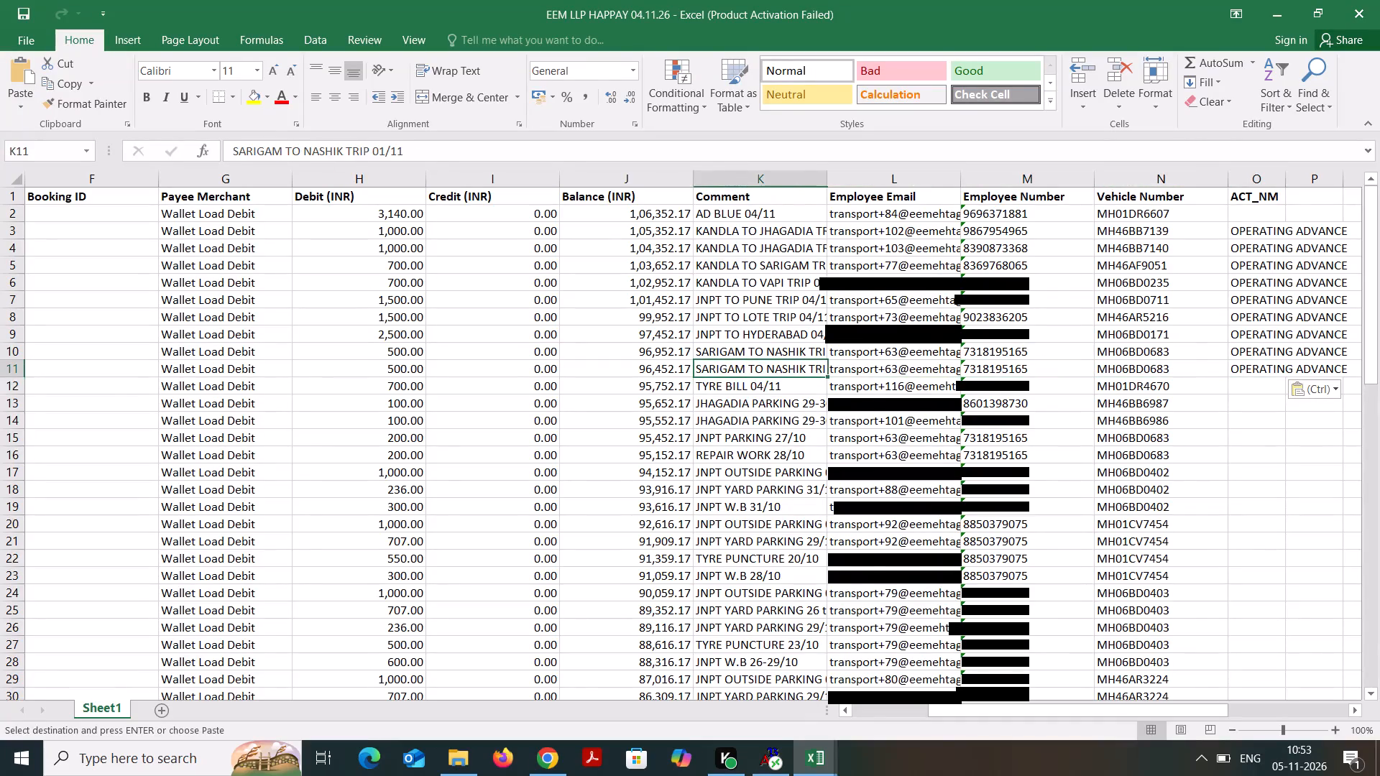
key("Down")
key("Down")
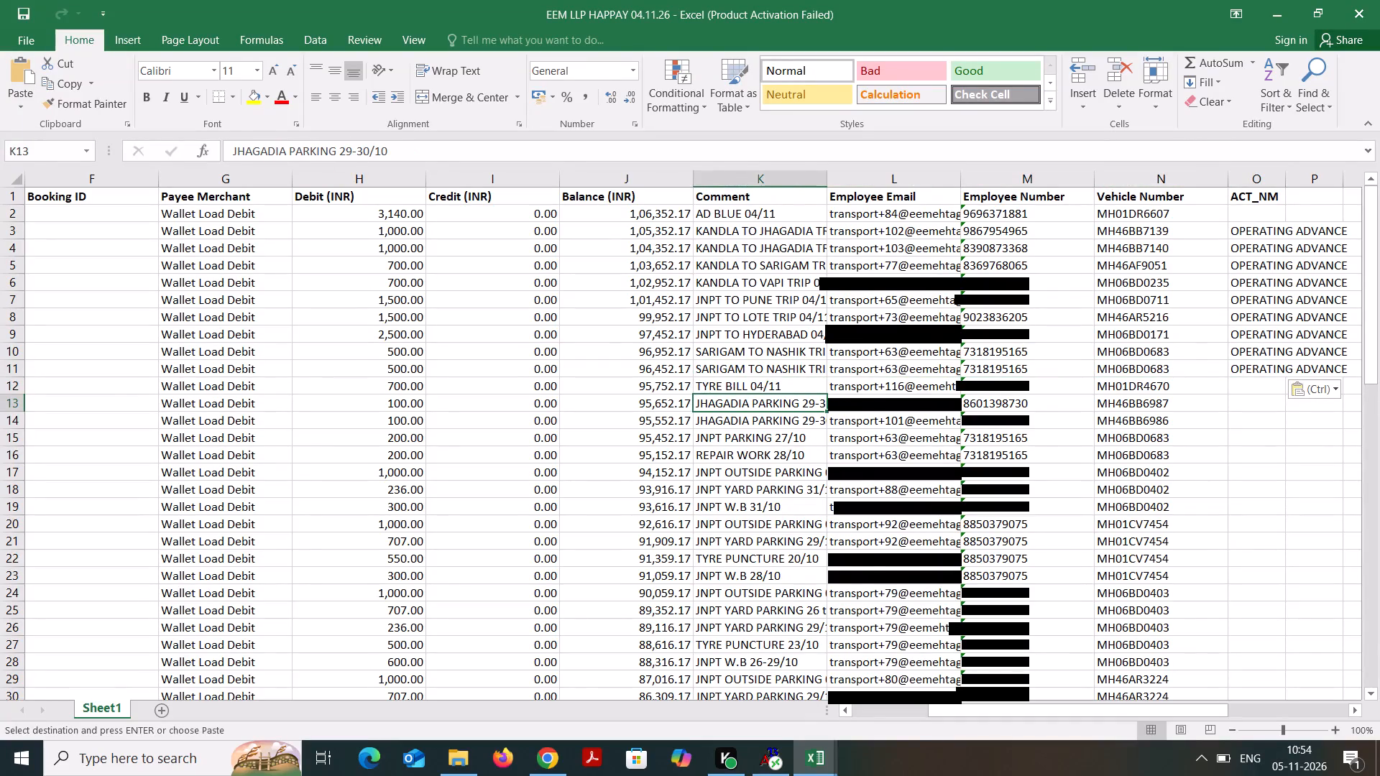
key("Down")
key("Down")
key("Down")
key("Down")
key("Down")
key("Down")
key("Down")
key("Down")
key("Down")
key("Down")
key("Down")
key("Down")
key("Down")
key("Down")
key("Down")
key("Down")
key("Down")
key("Down")
key("Down")
key("Down")
key("Down")
key("Down")
key("Down")
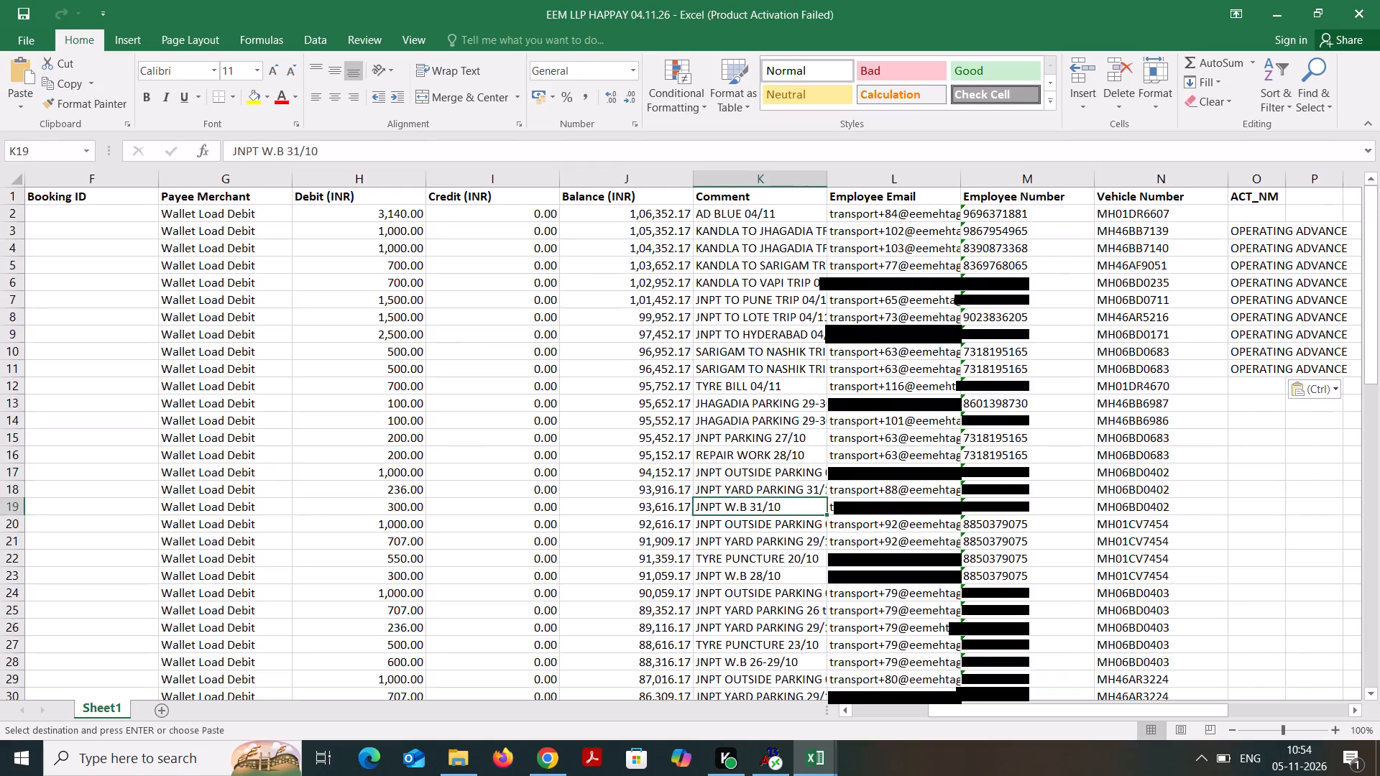
key("Down")
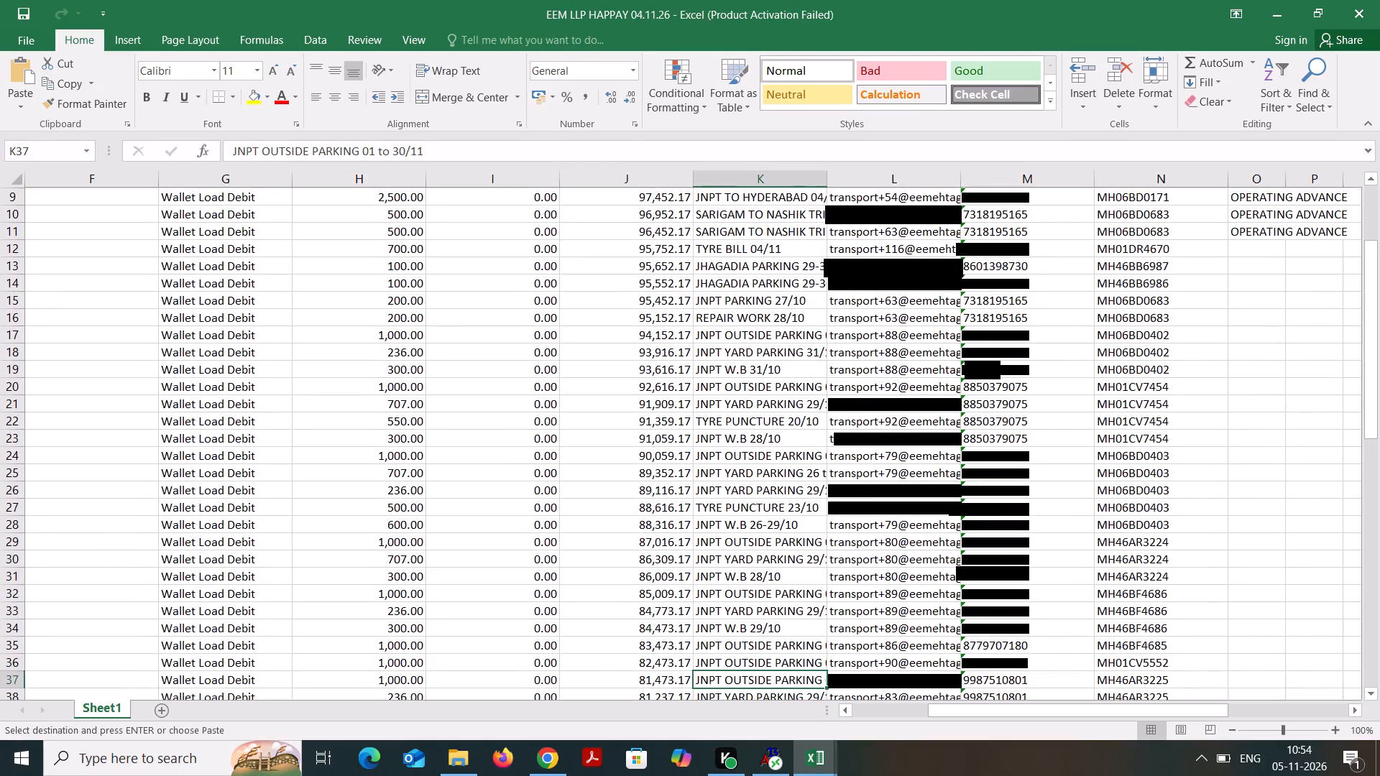
key("Down")
key("Down")
key("Down")
key("Down")
key("Down")
key("Down")
key("Down")
key("Down")
key("Down")
key("Down")
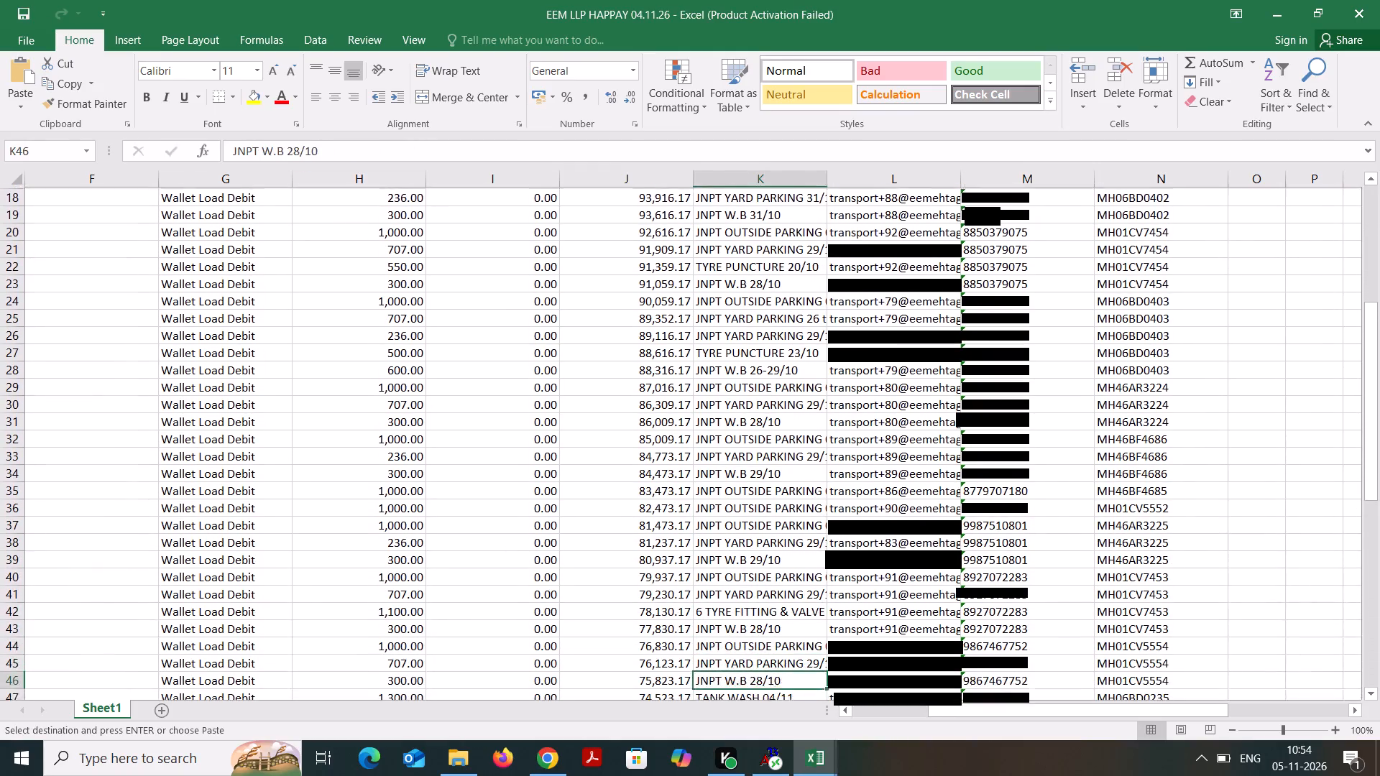
key("Down")
key("Down")
key("Down")
key("Down")
key("Down")
key("Down")
key("Up")
key("Up")
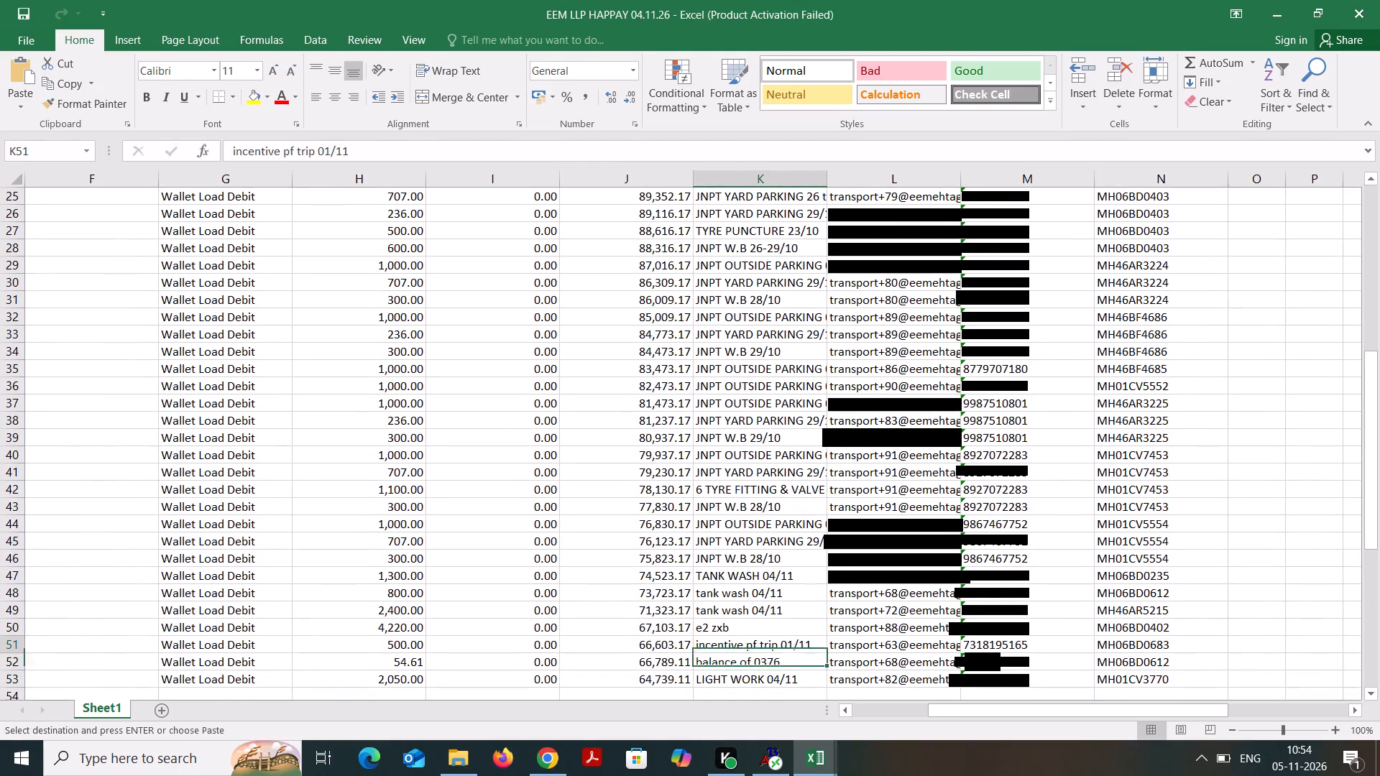
Paste OPERATING ADVANCE into ACT_NM cells O50 and O51 for the e2 zxb and incentive pf trip 01/11 rows.
key("Up")
key("Right")
key("Right")
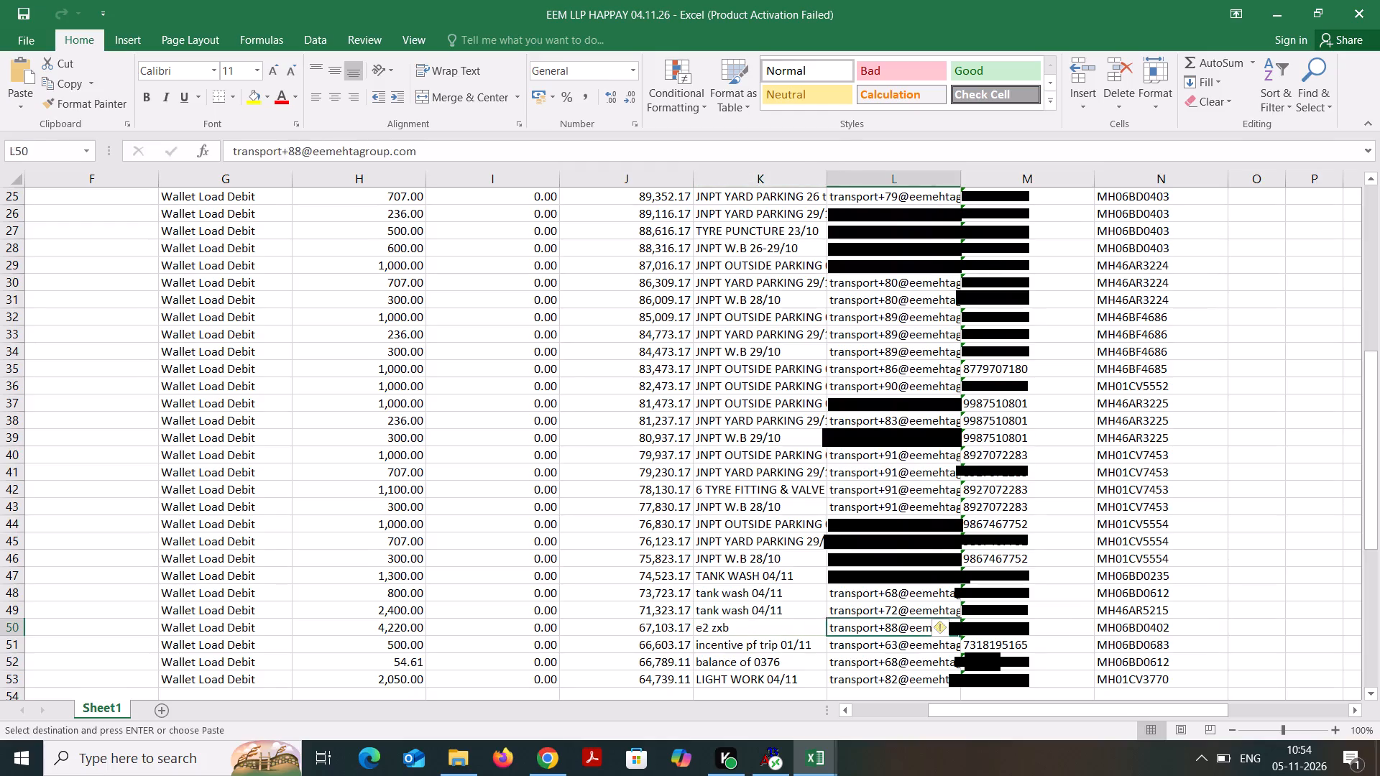
key("Right")
key("Right")
key("ctrl+v")
key("Left")
key("Left")
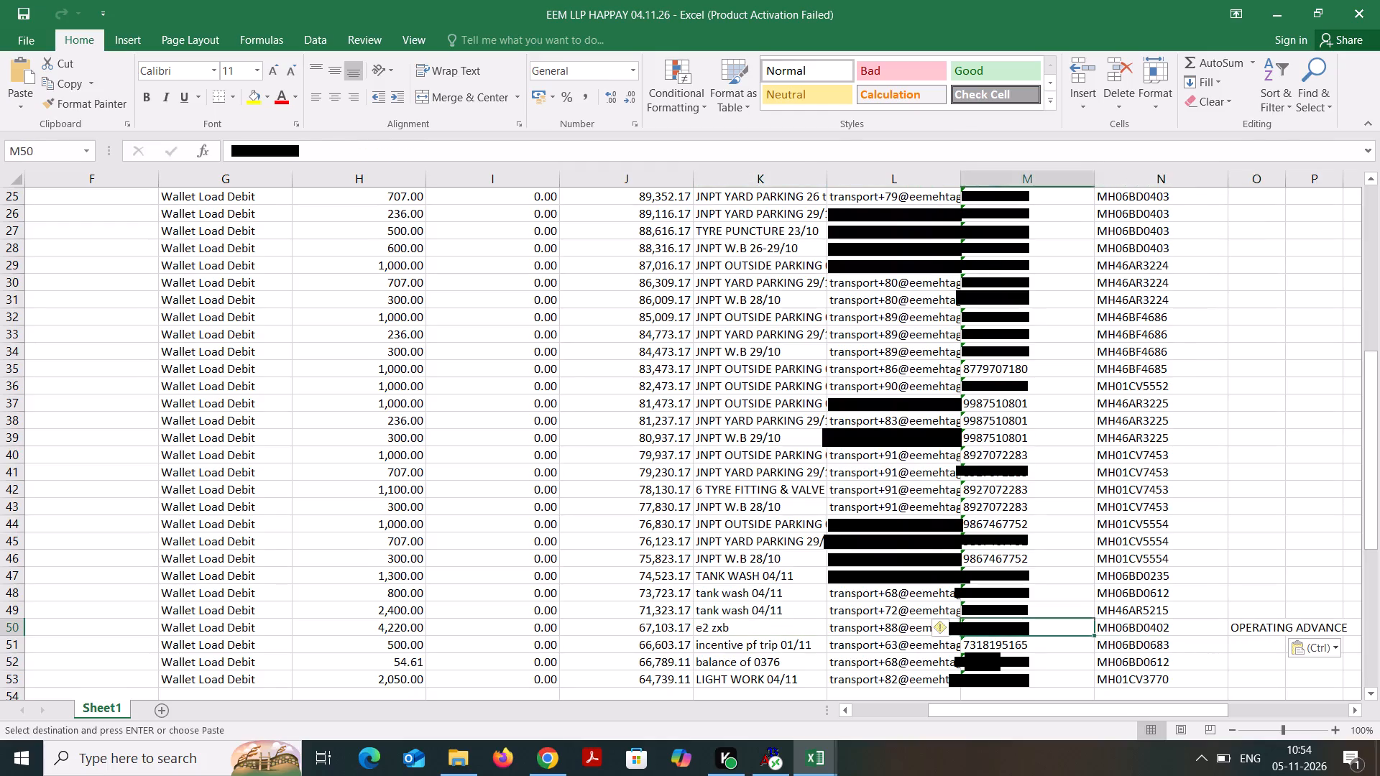
key("Left")
key("Left")
key("Down")
key("Right")
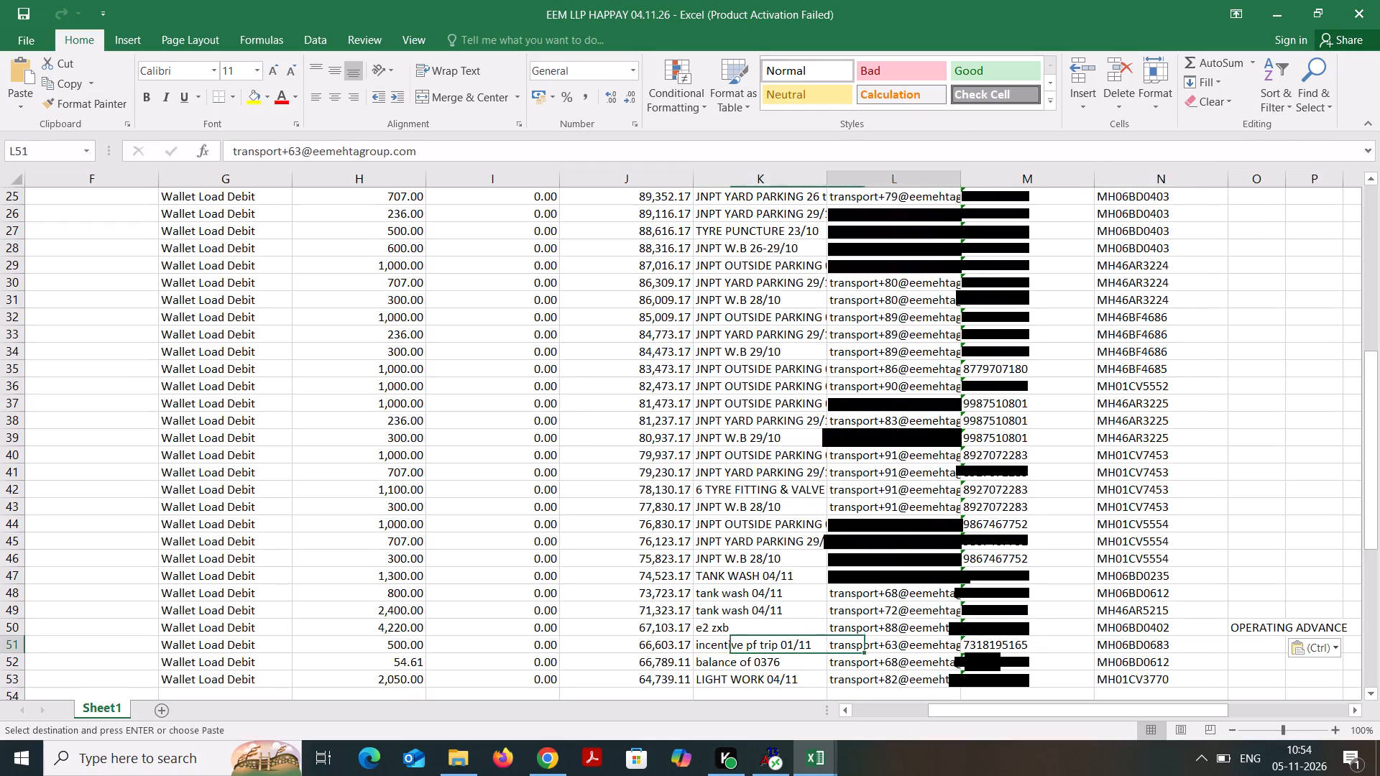
key("Right")
key("Right")
key("Right")
key("ctrl+v")
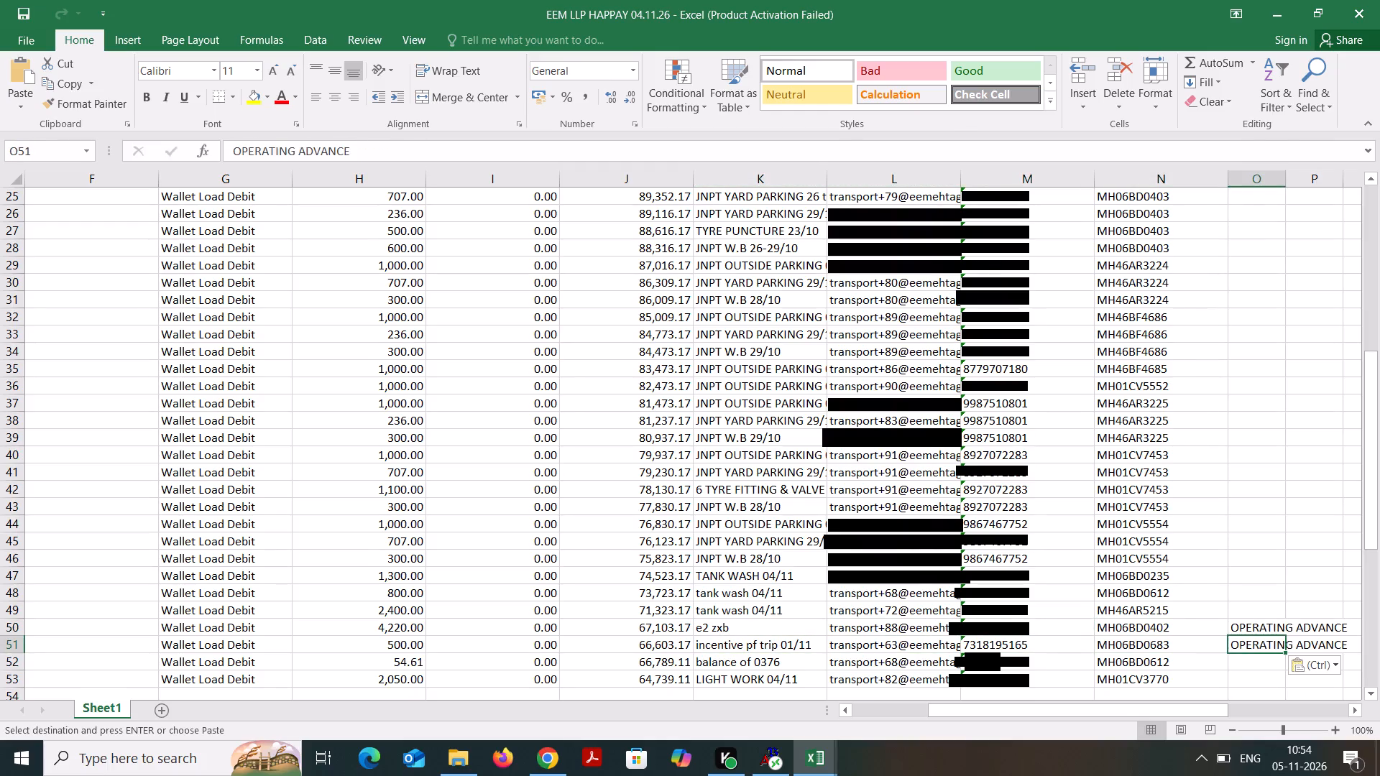
Enter AD BLUE as the account name in cell O2 for the AD BLUE 04/11 row.
key("Left")
key("Left")
key("Left")
key("Left")
key("Down")
key("Down")
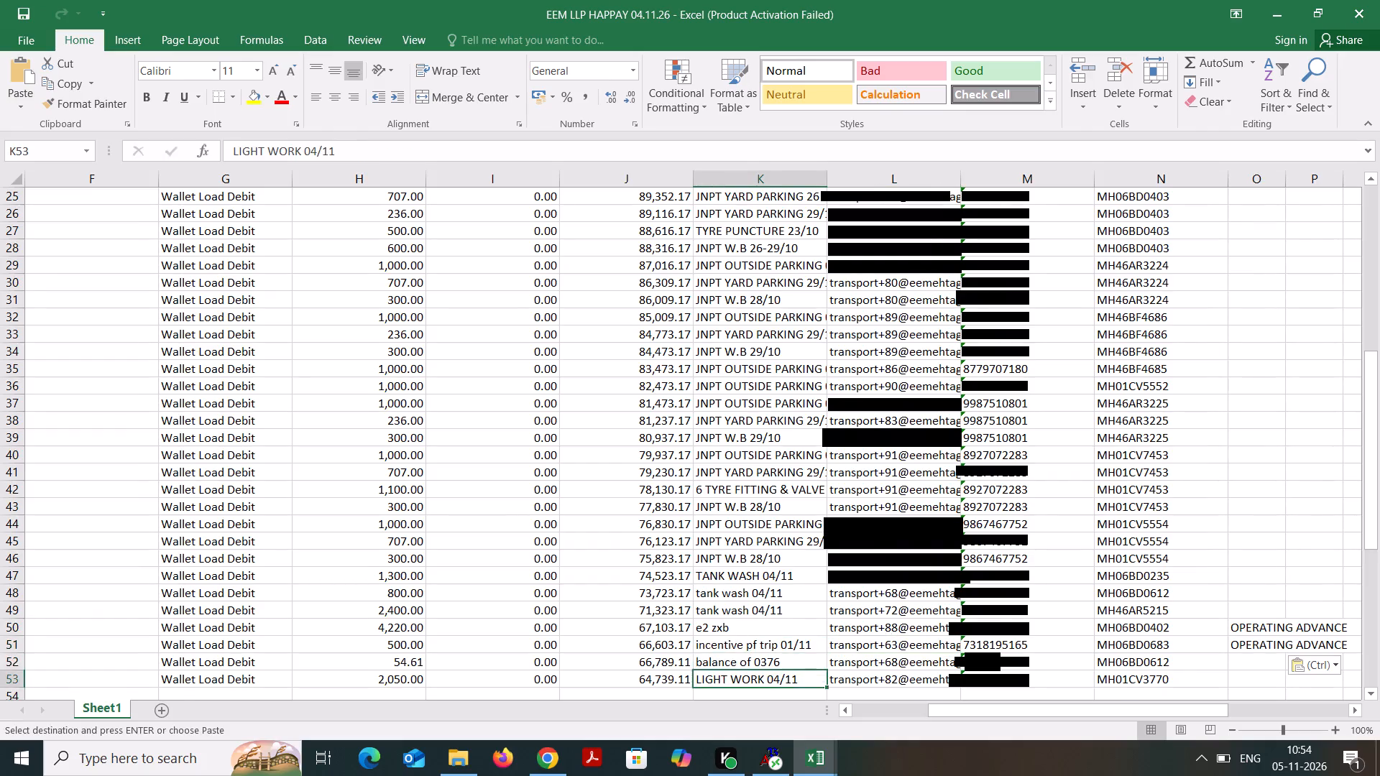
key("Up")
key("Up")
key("ctrl+Up")
key("Down")
key("Down")
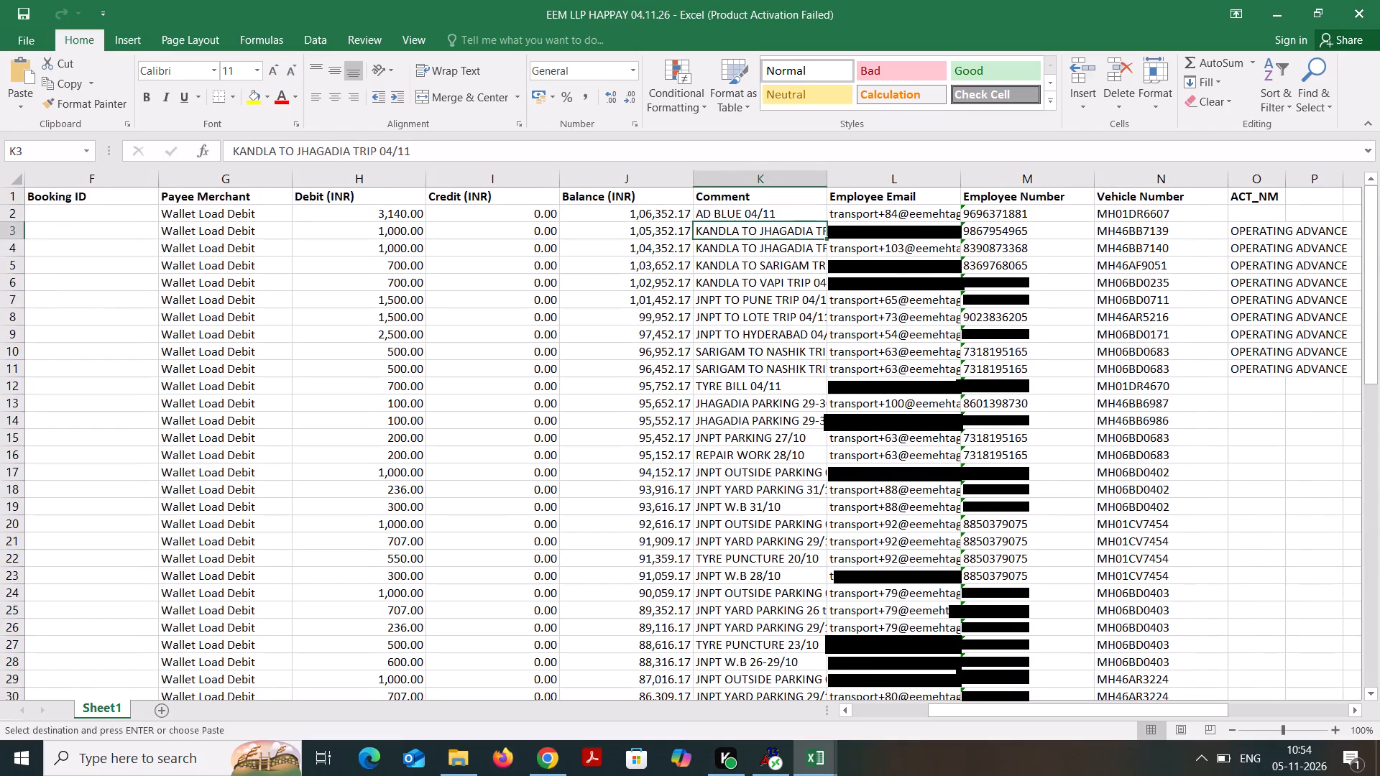
key("Up")
key("Right")
key("Right")
key("Right")
key("Right")
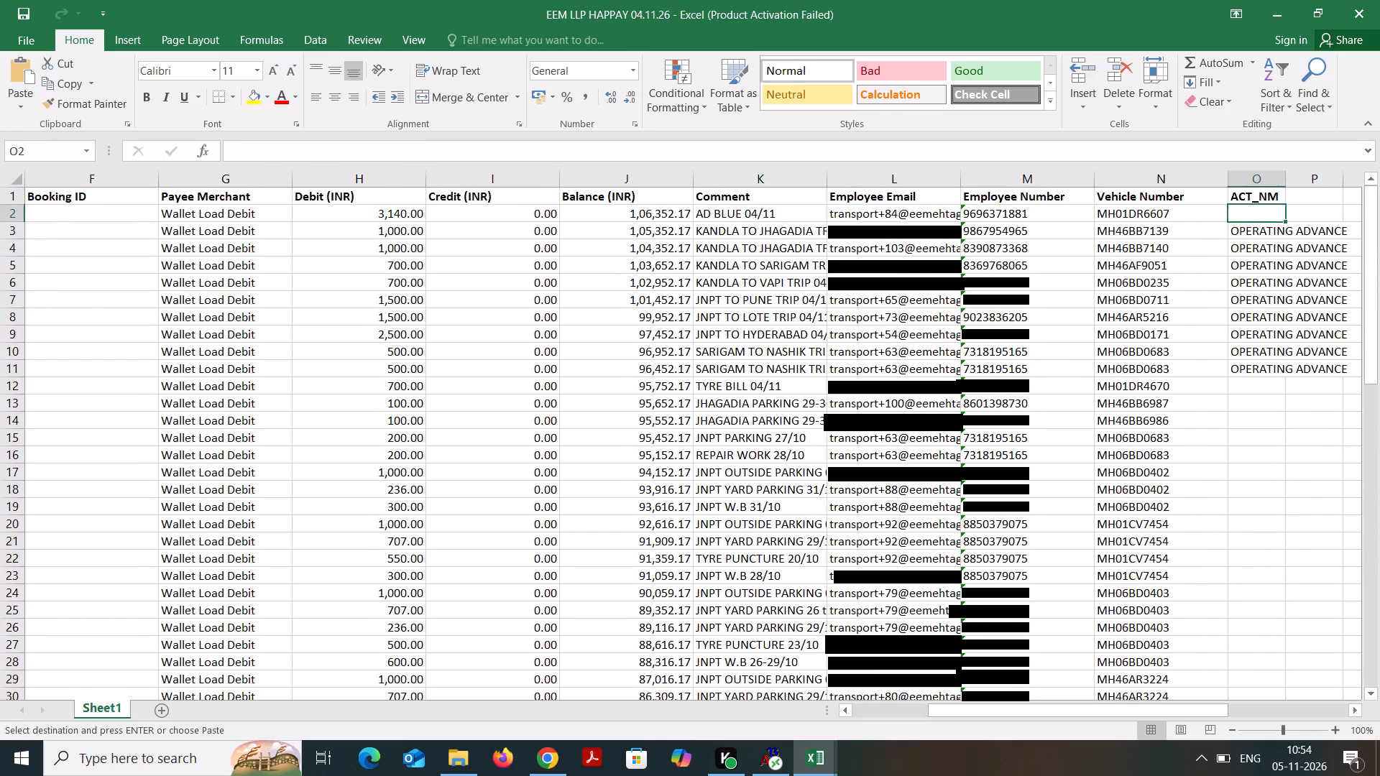
type("AD BLUE")
key("Return")
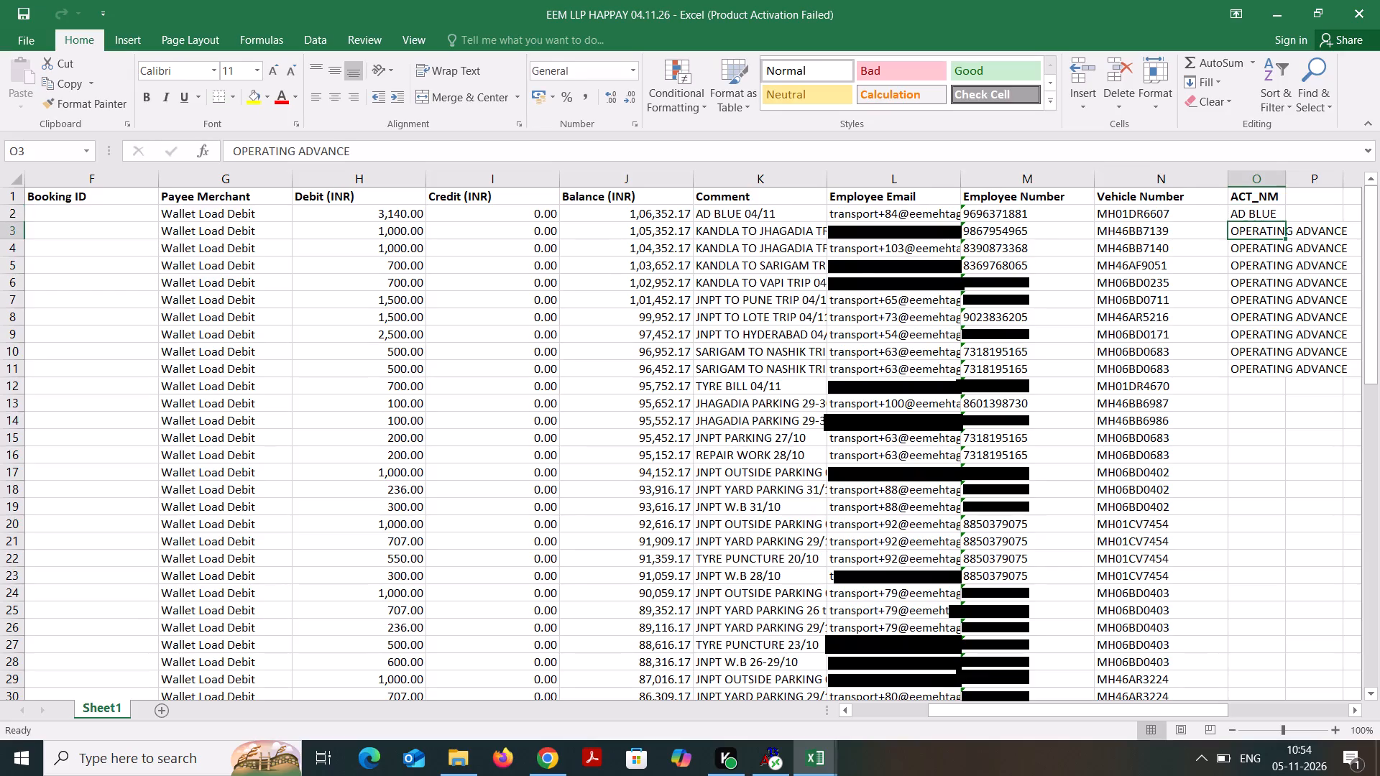
Enter TYRE BILL as the account name in cell O12 for the TYRE BILL 04/11 row.
key("Down")
key("Down")
key("Down")
key("Down")
key("Down")
key("Down")
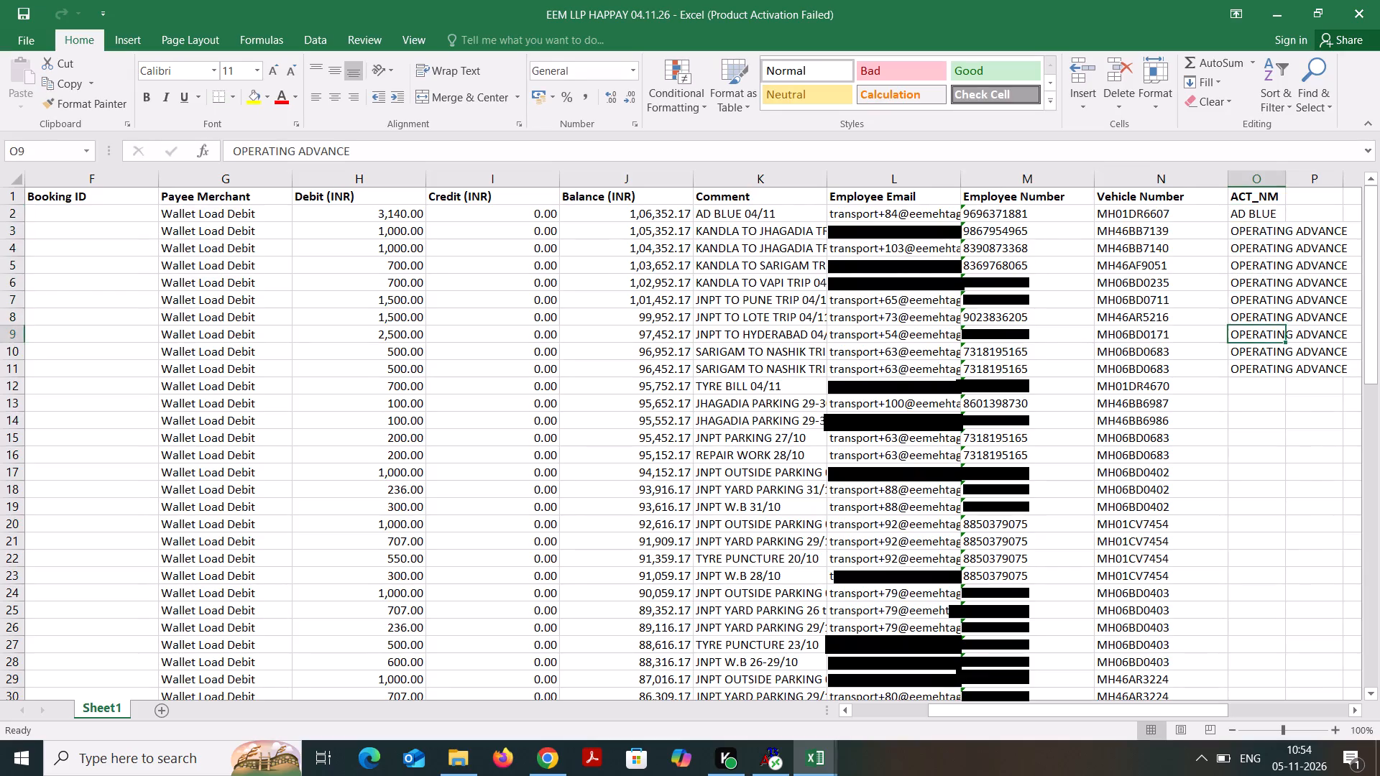
key("Down")
key("Down")
key("Down")
key("Left")
key("Left")
key("Left")
key("Left")
key("Right")
key("Right")
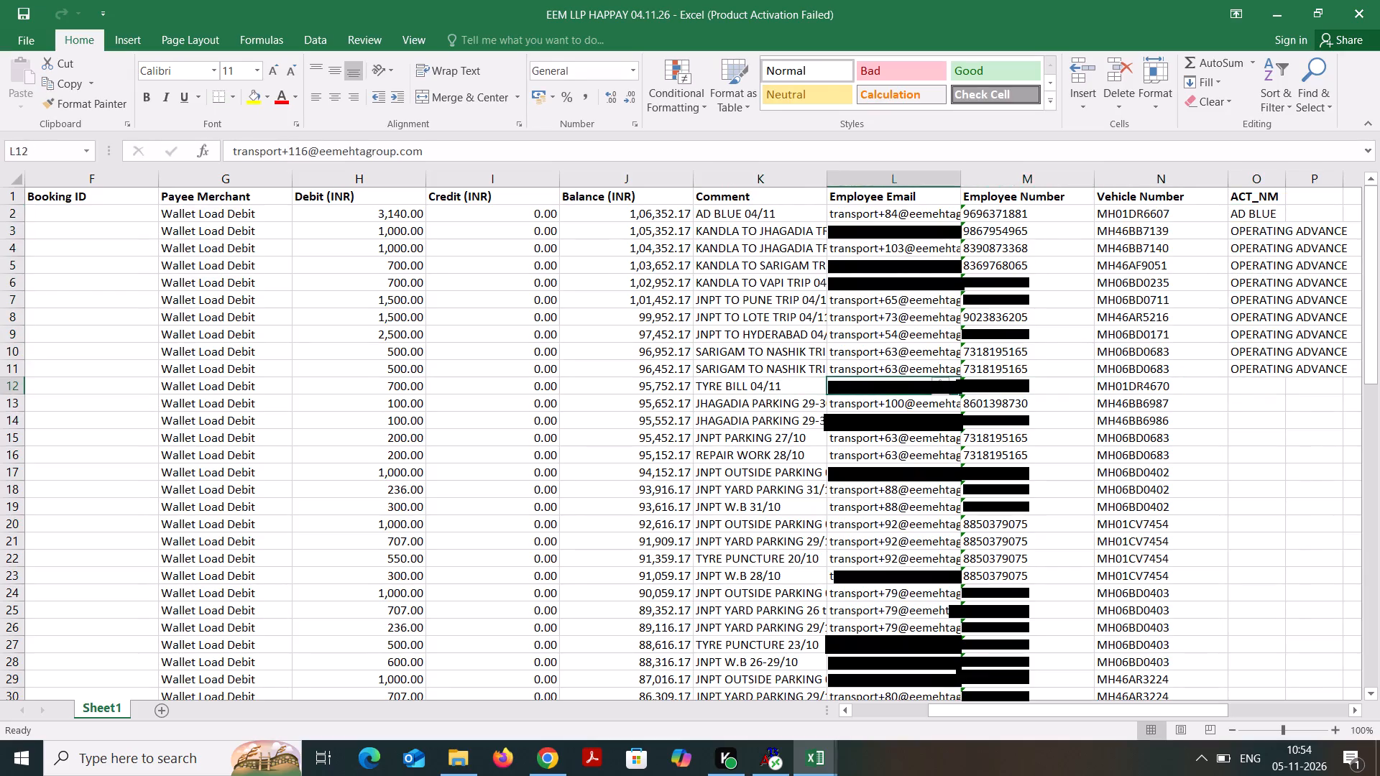
key("Right")
key("Right")
type("TYRE BILL")
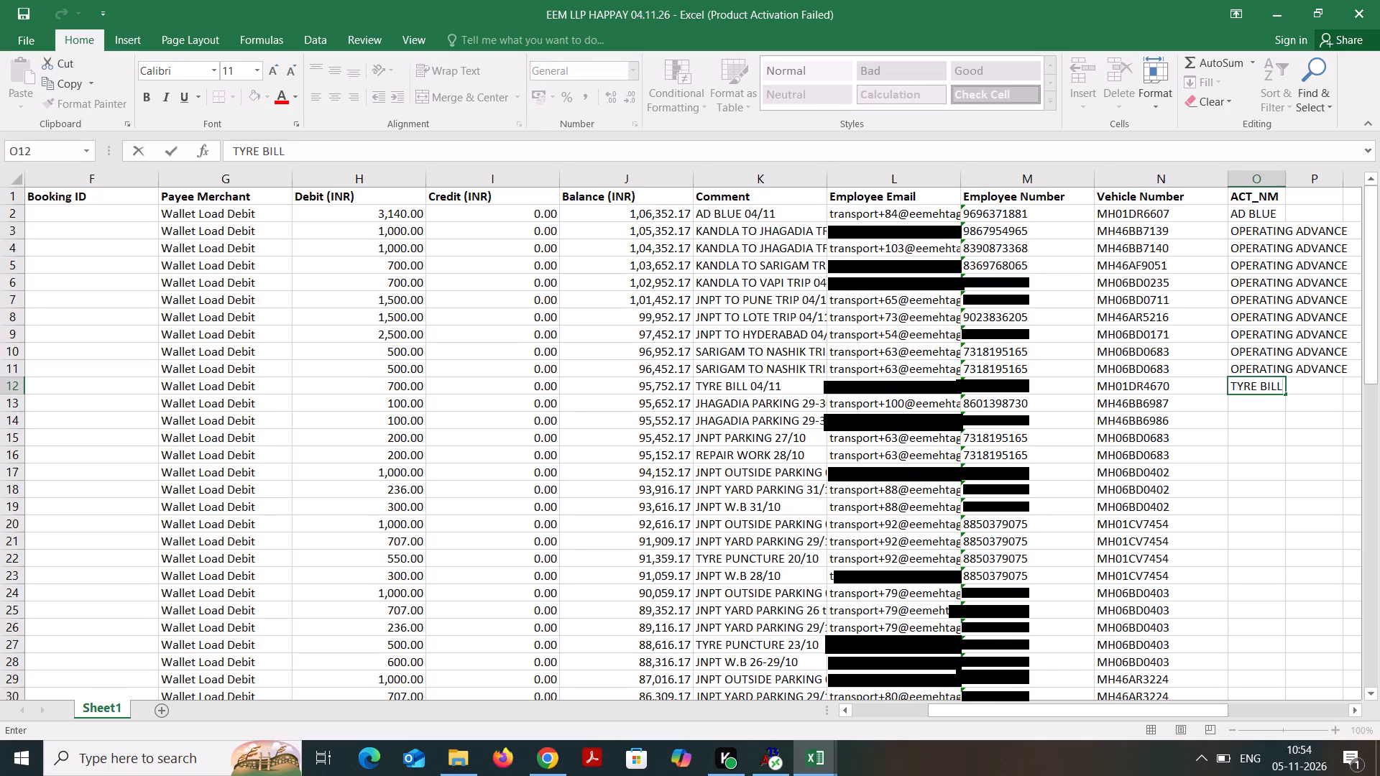
key("Down")
Copy ON ROAD REPAIR (EXP) from the 03.11.26 workbook's ACT_NM column into cell O16 for the REPAIR WORK 28/10 row.
key("Left")
key("Left")
key("Left")
key("Right")
key("Right")
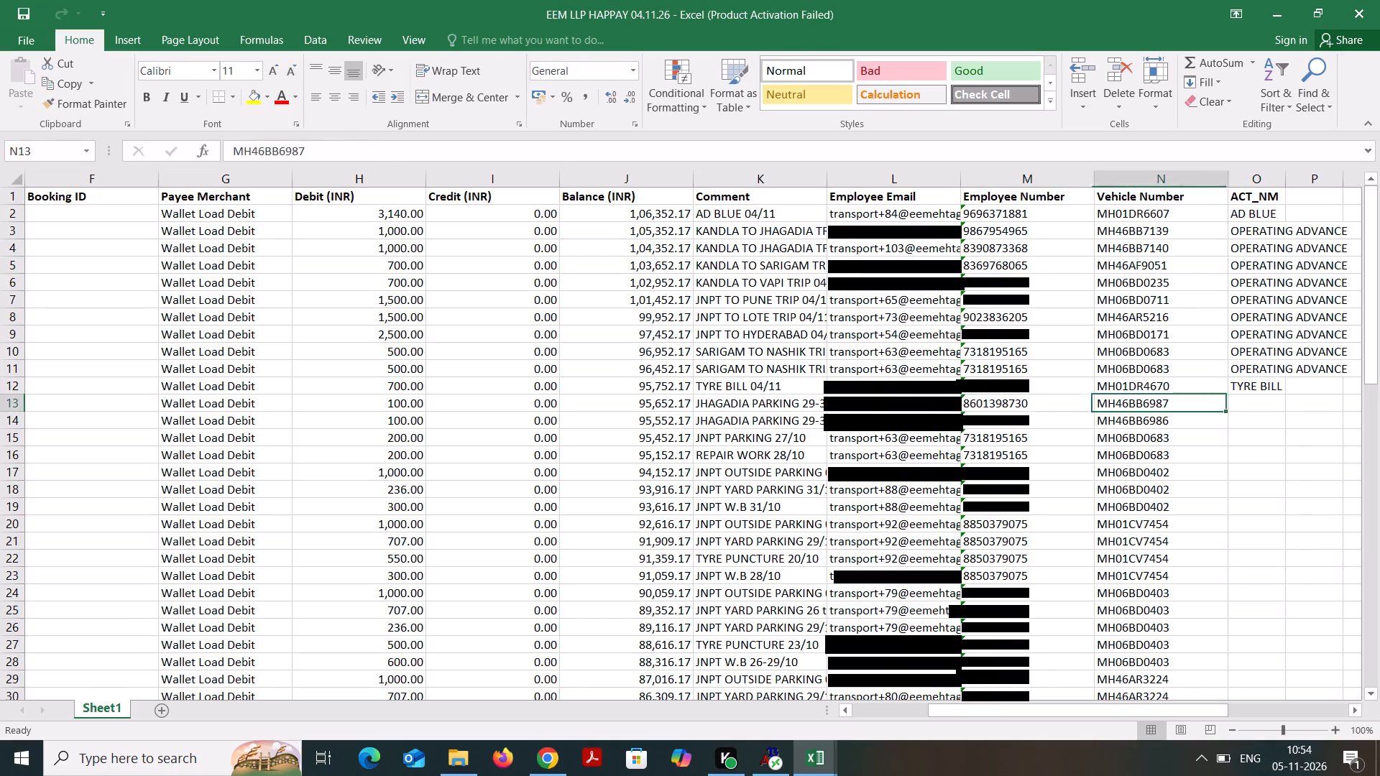
key("Right")
key("alt+Tab")
key("Down")
key("Down")
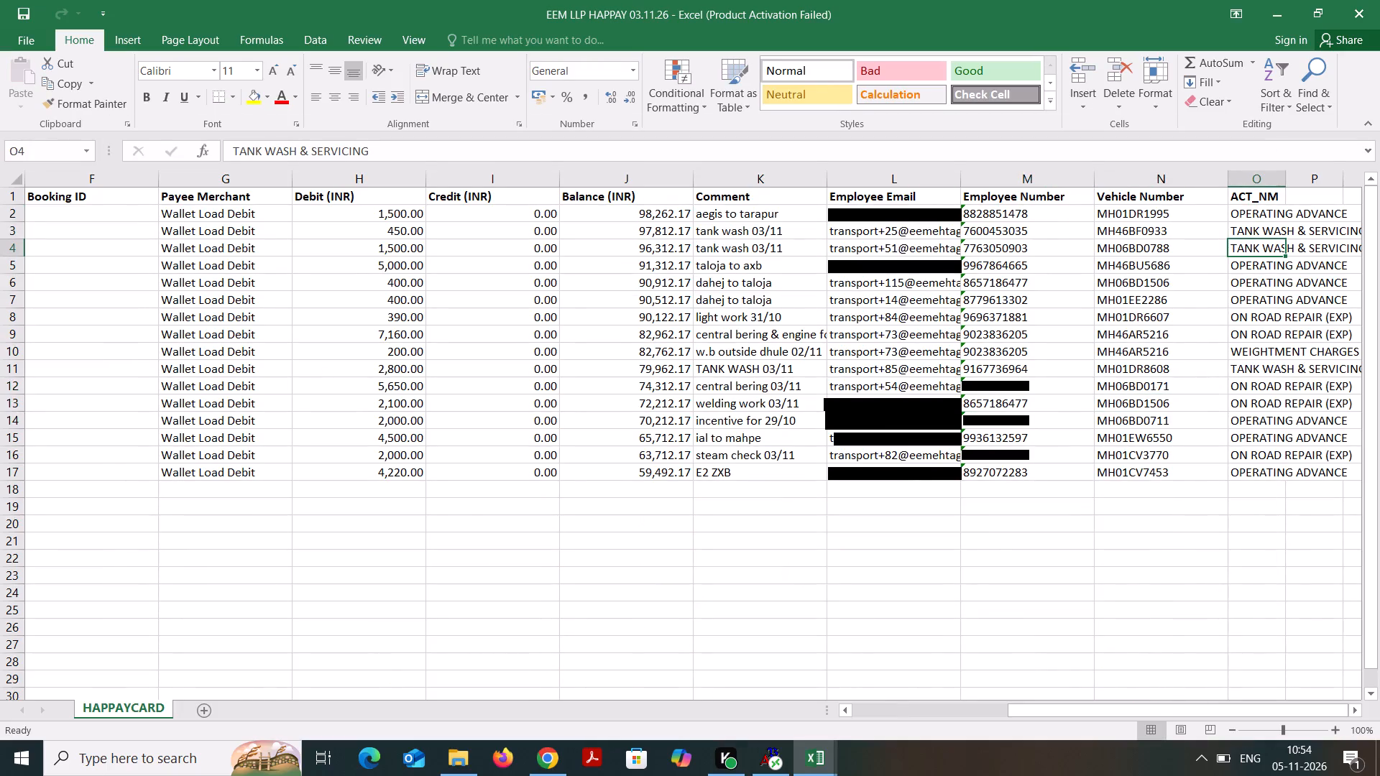
key("Down")
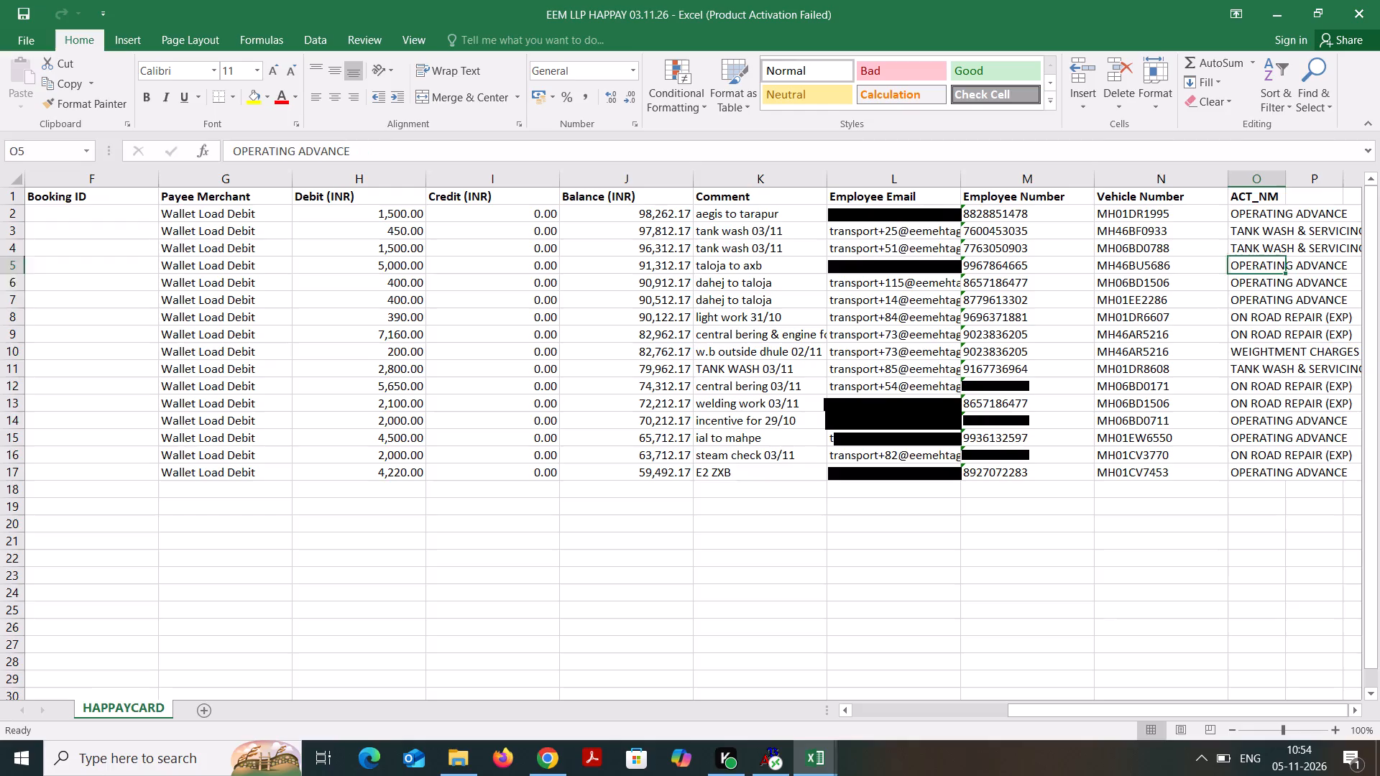
key("Down")
key("Down")
key("Down")
key("ctrl+c")
key("alt+Tab")
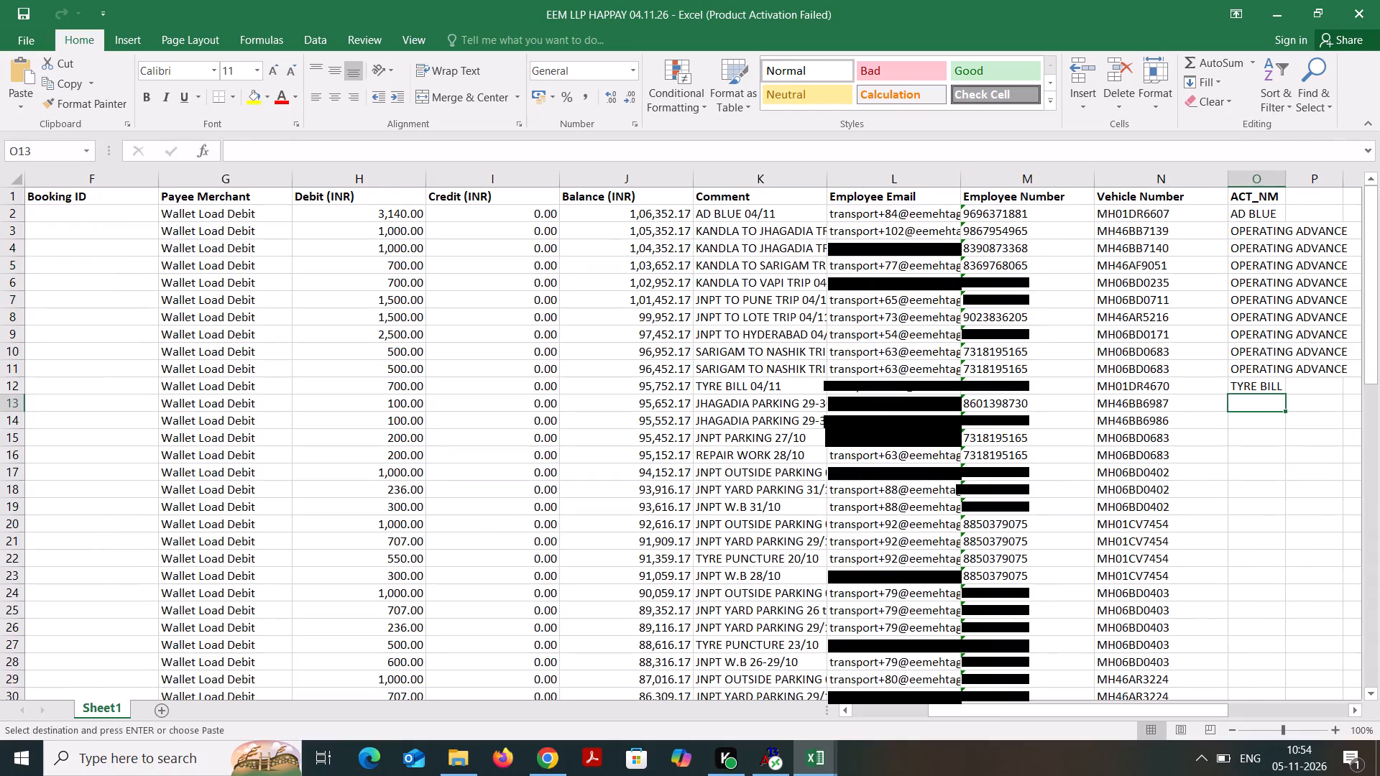
key("Left")
key("Left")
key("Left")
key("Left")
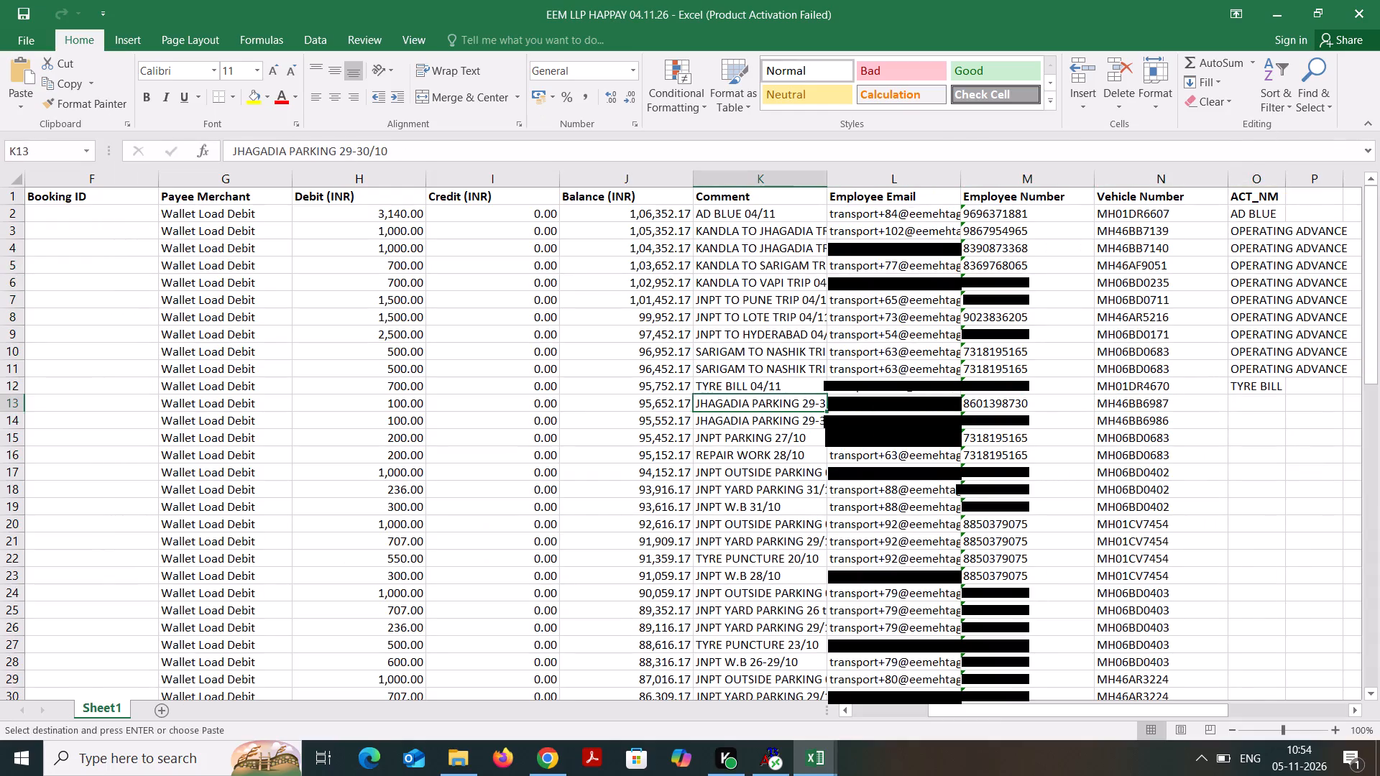
key("Down")
key("Down")
key("Down")
key("Right")
key("Right")
key("Right")
key("Right")
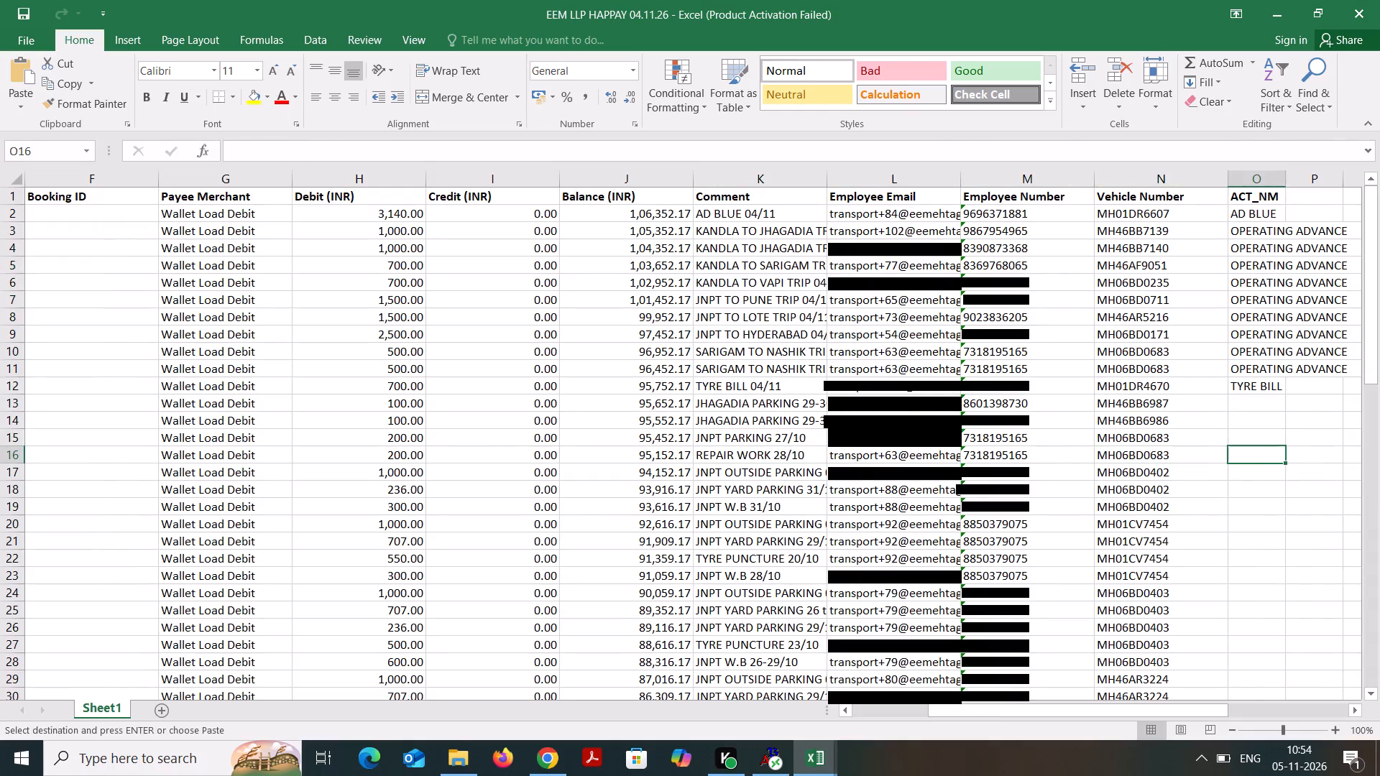
key("ctrl+v")
Go through the comments below row 16 and paste ON ROAD REPAIR (EXP) into ACT_NM cell O53 for the LIGHT WORK 04/11 row.
key("Left")
key("Left")
key("Left")
key("Left")
key("Down")
key("Down")
key("Down")
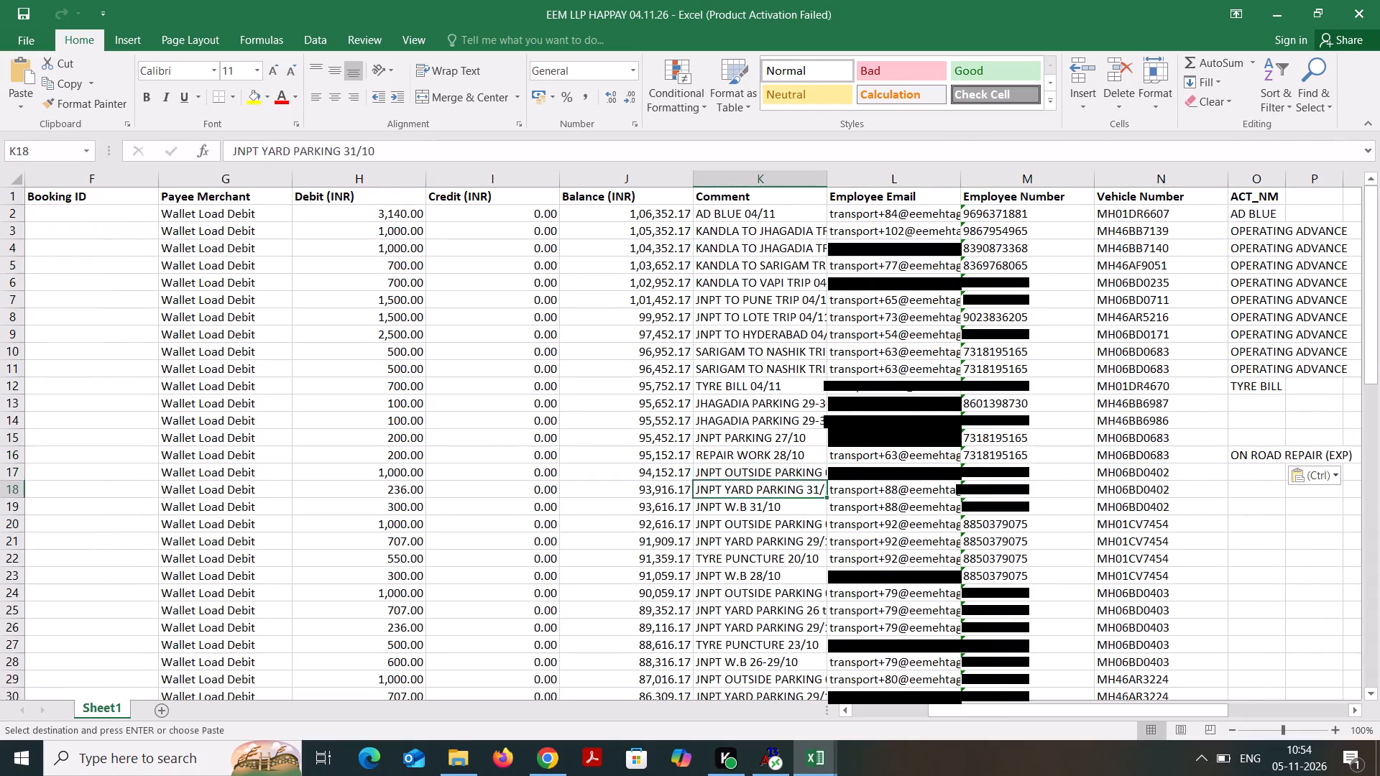
key("Down")
key("Down")
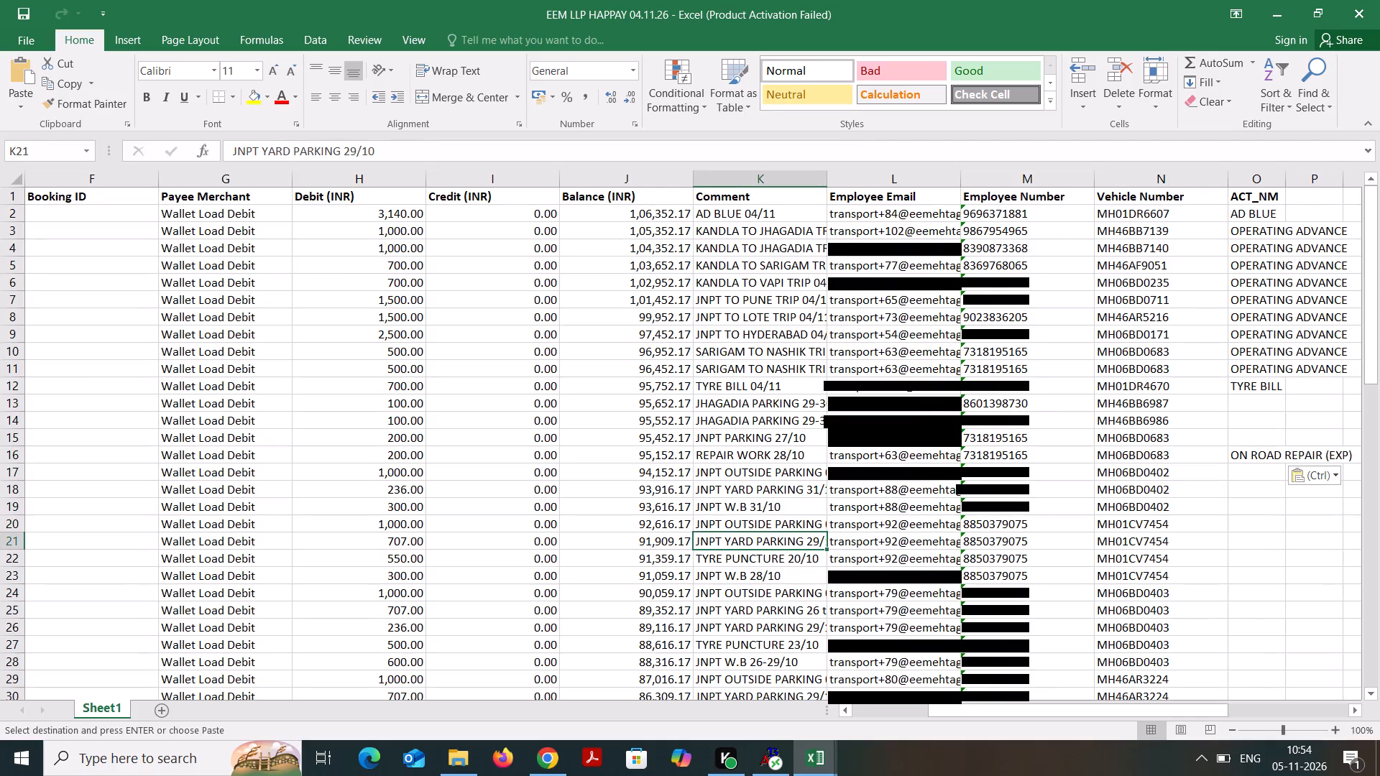
key("Down")
key("Down")
key("Down")
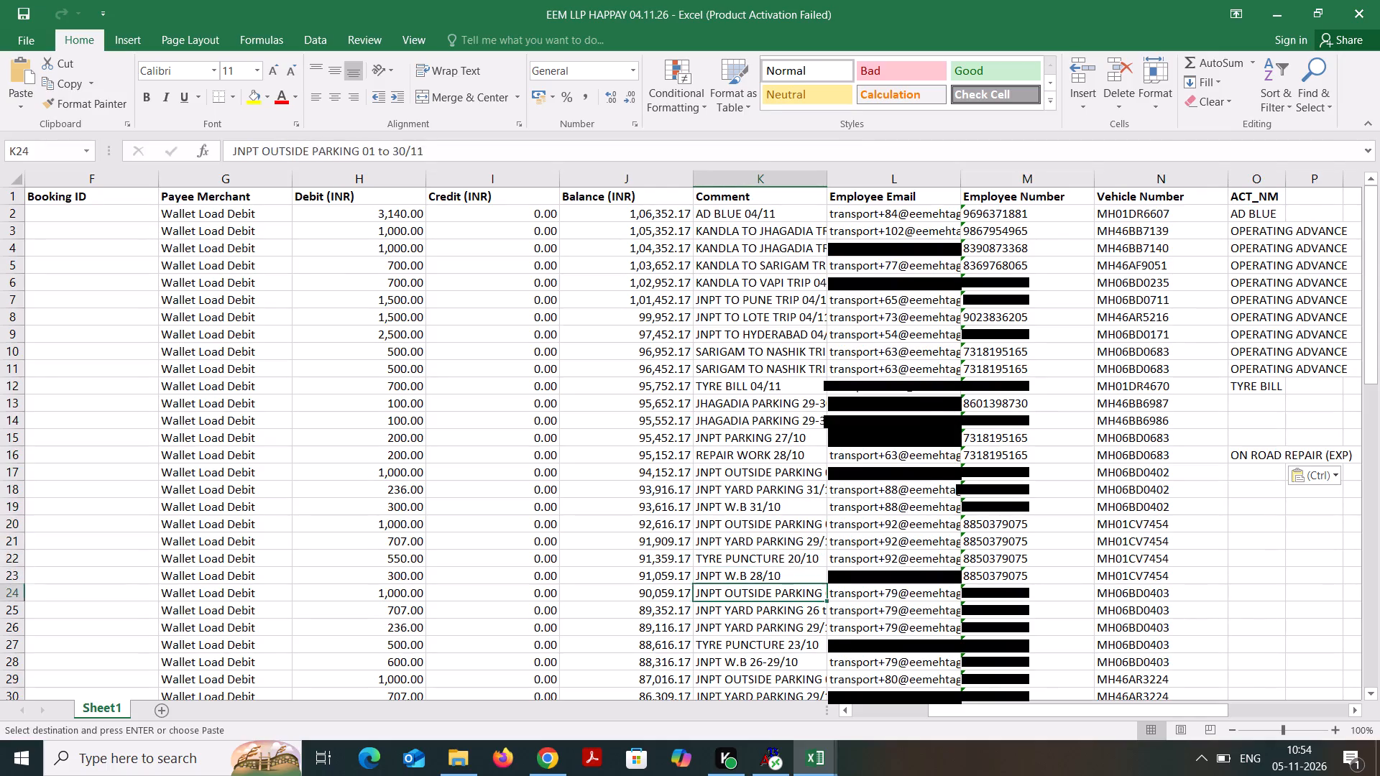
key("Down")
key("Down")
key("Down")
key("Down")
key("Down")
key("Down")
key("Down")
key("Down")
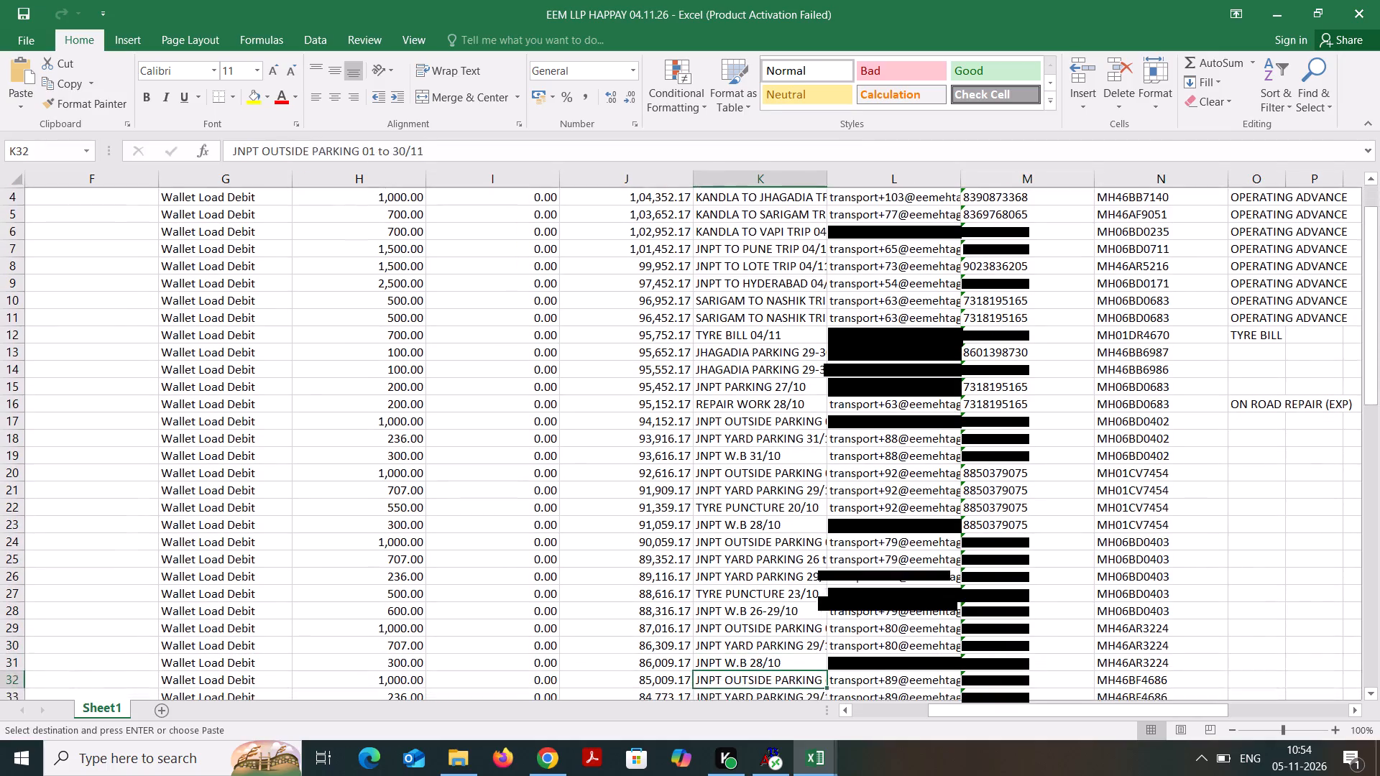
key("Down")
key("Down")
key("Down")
key("Down")
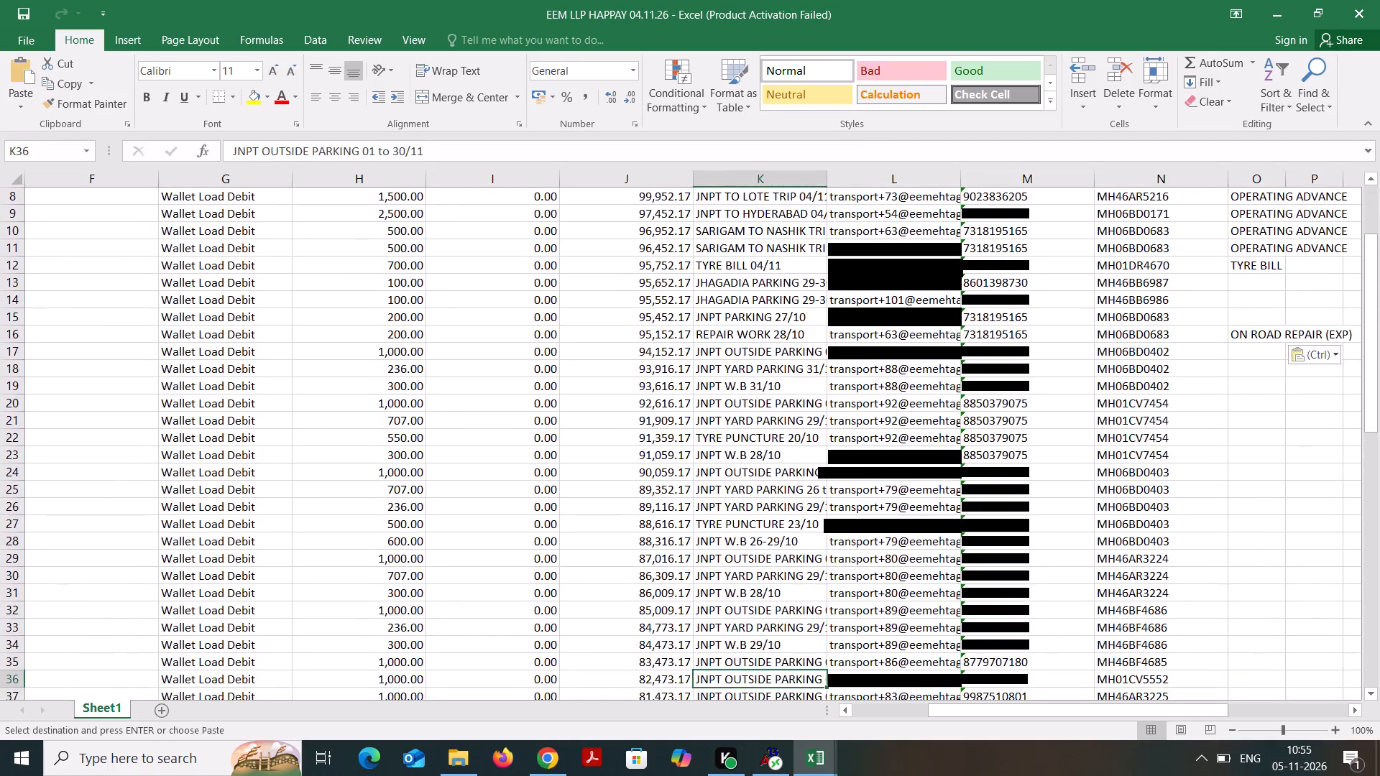
key("Down")
key("Down")
key("Down")
key("Down")
key("Down")
key("Down")
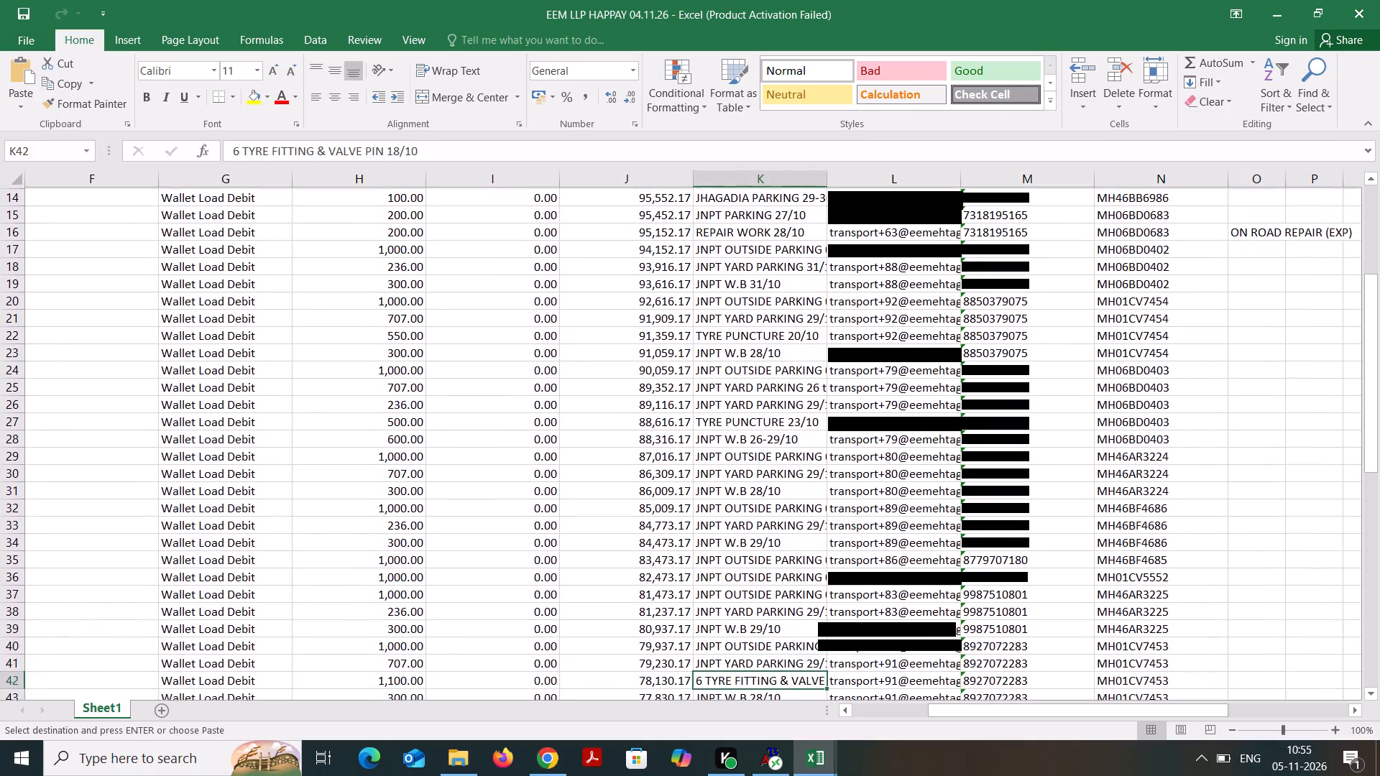
key("Down")
key("Up")
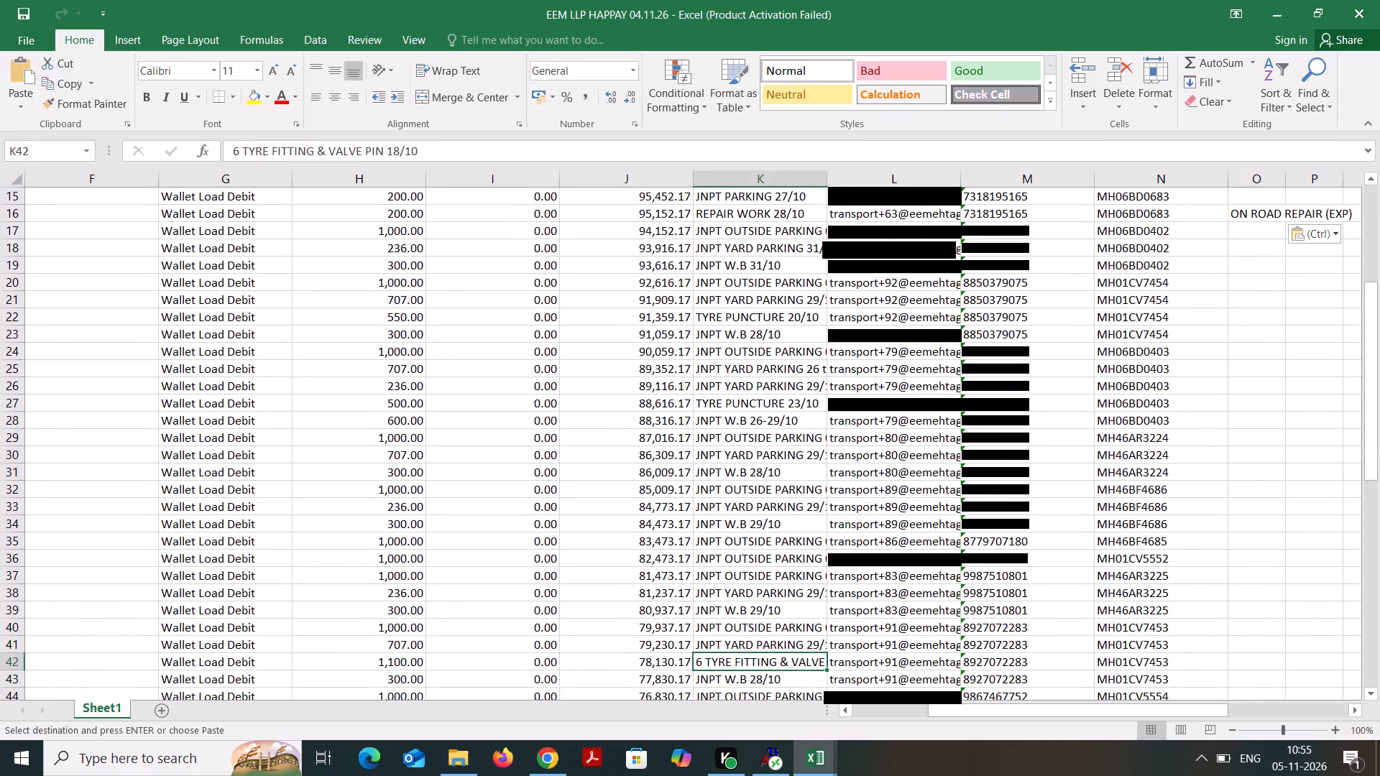
key("Down")
key("Down")
key("Down")
key("Down")
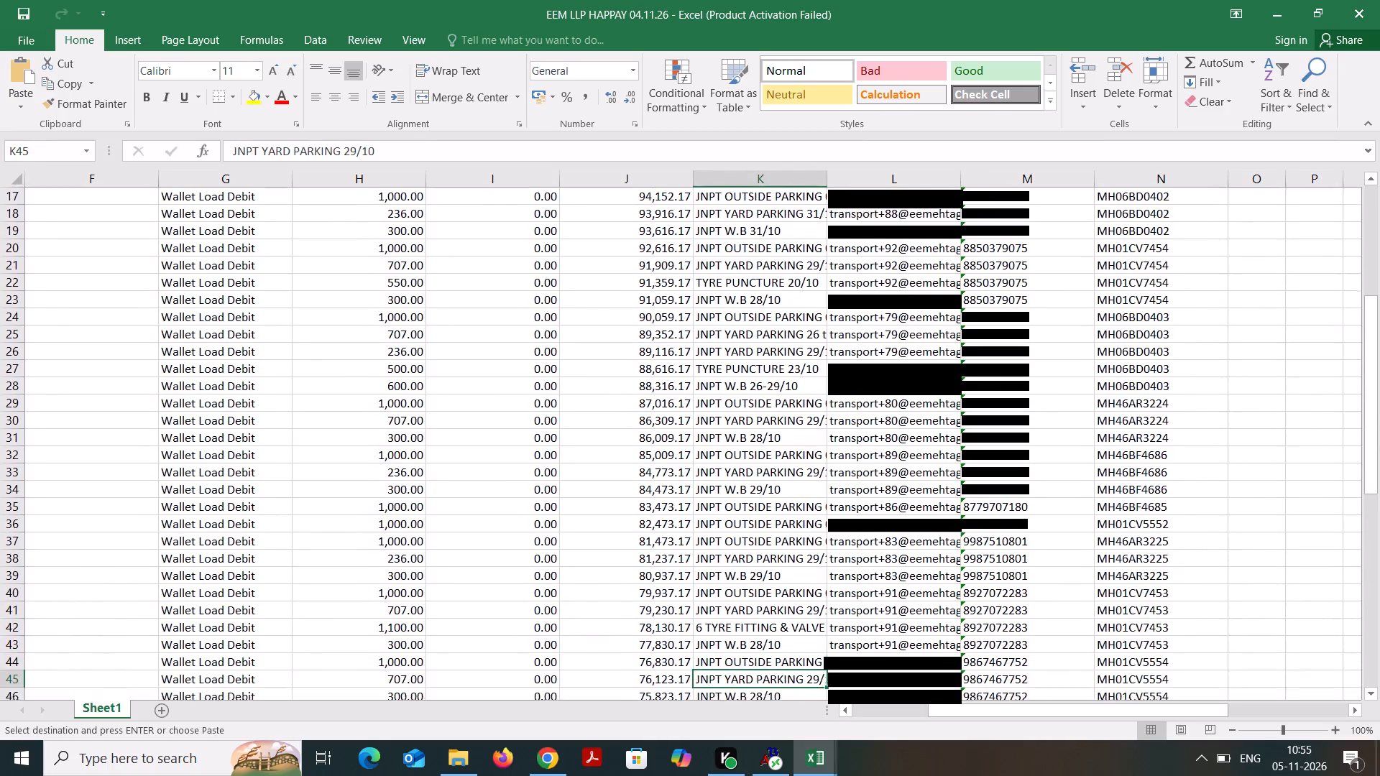
key("Down")
key("Down")
key("Down")
key("Down")
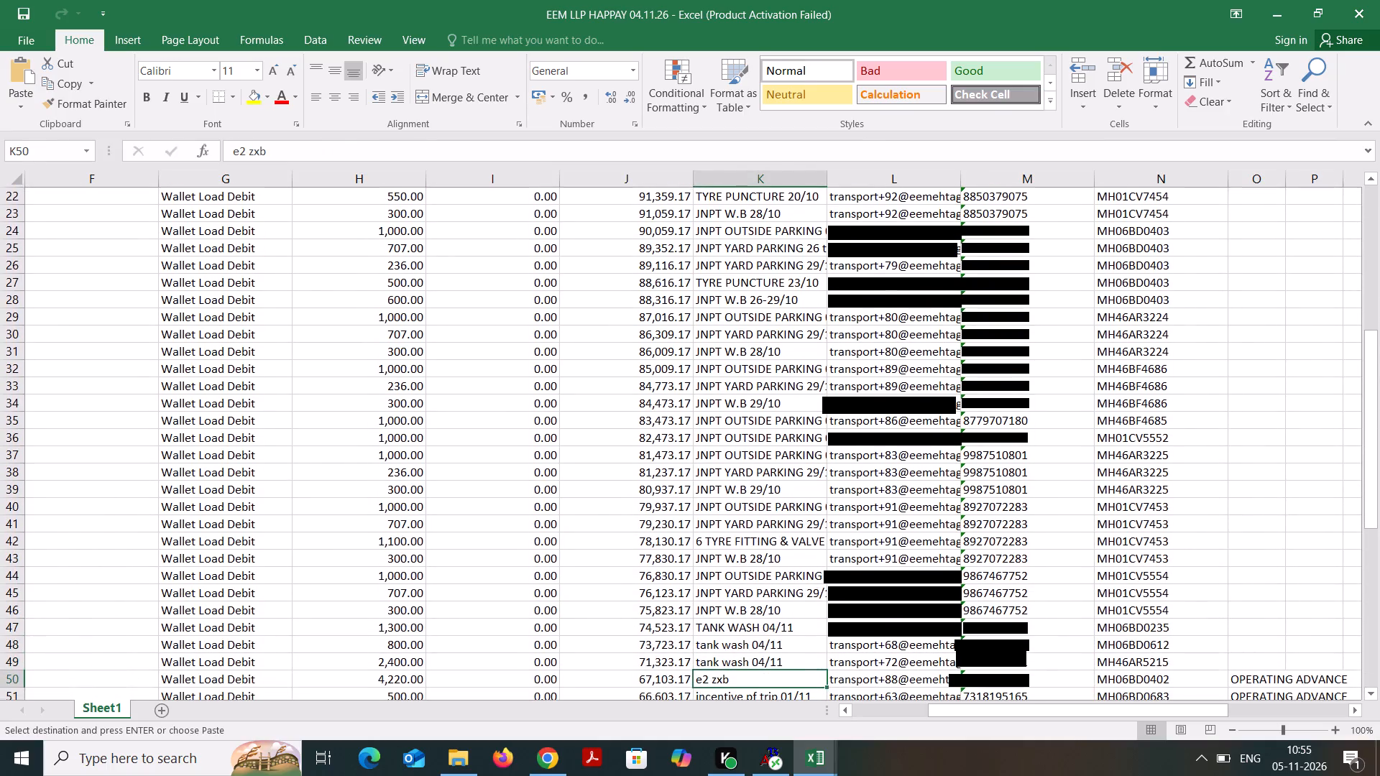
key("Down")
key("Down")
key("Down")
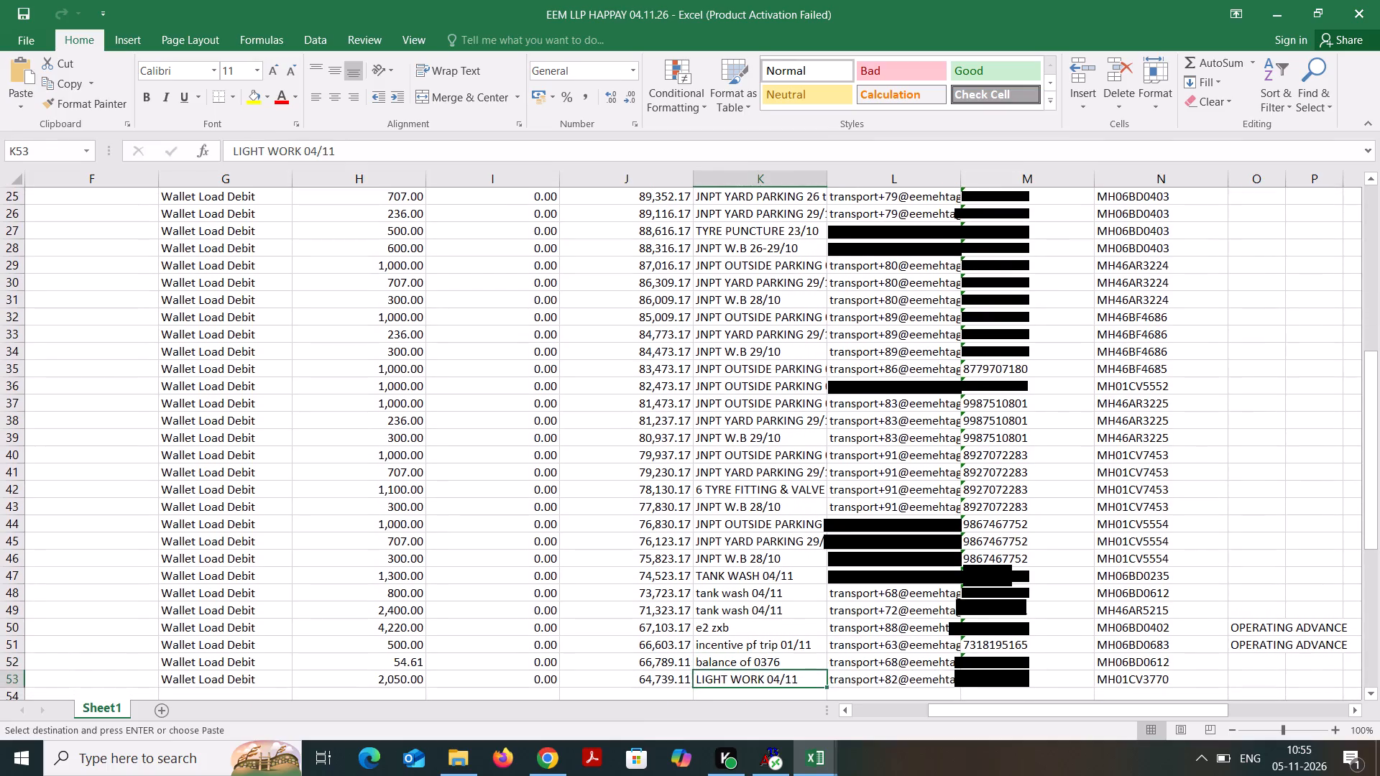
key("Right")
key("Right")
key("Right")
key("Right")
key("ctrl+v")
key("Left")
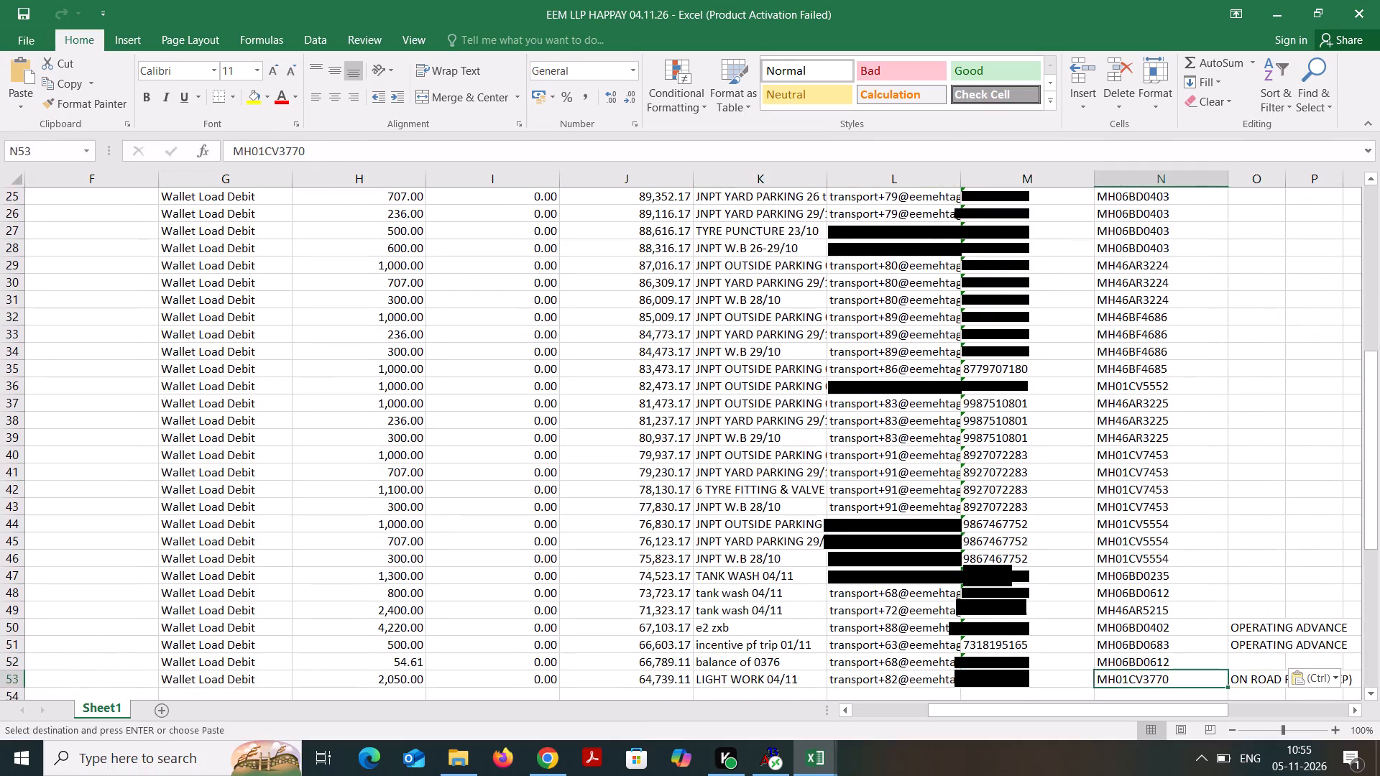
Copy TANK WASH & SERVICING from the 03.11.26 workbook's ACT_NM column into cells O47 to O49 for the three tank wash 04/11 rows.
key("Left")
key("Left")
key("Left")
key("Up")
key("Up")
key("Up")
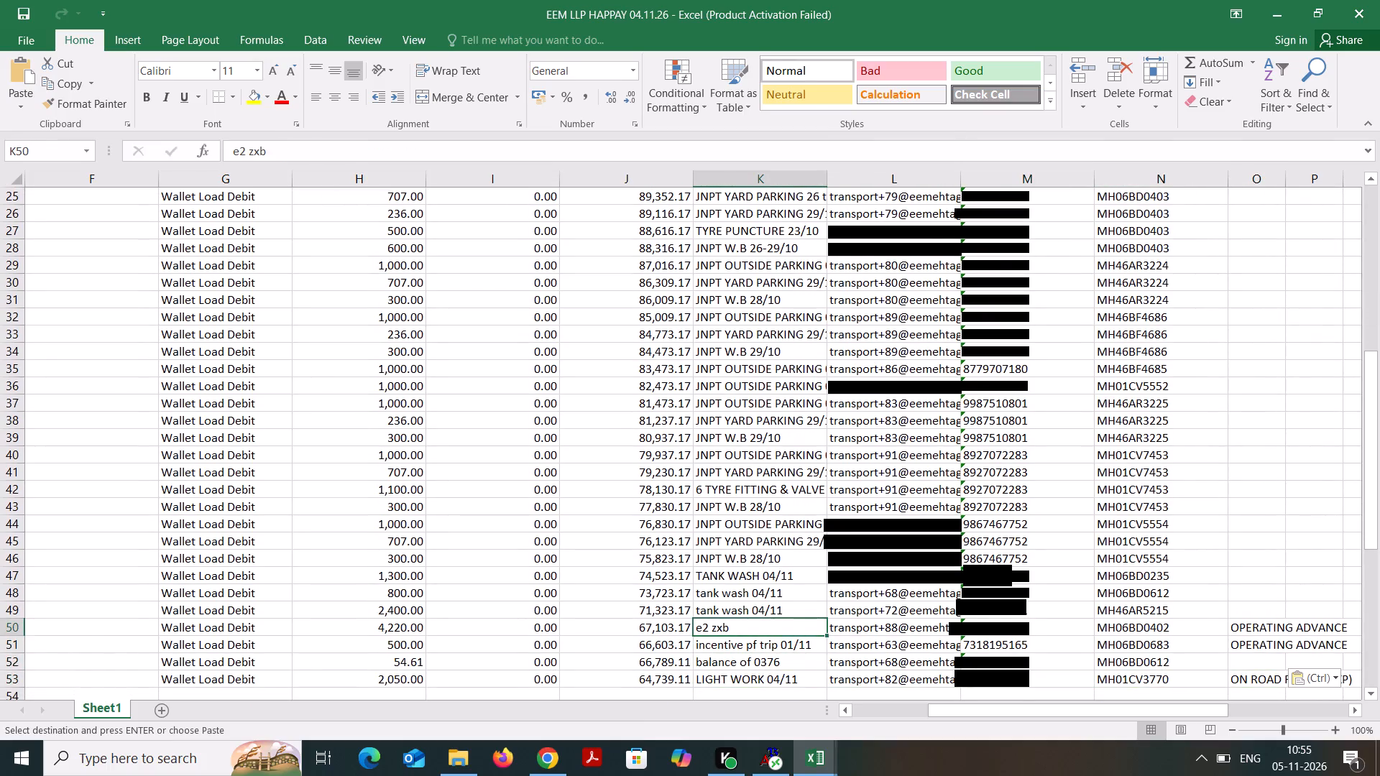
key("Right")
key("Right")
key("Right")
key("Right")
key("Left")
key("Left")
key("Left")
key("Left")
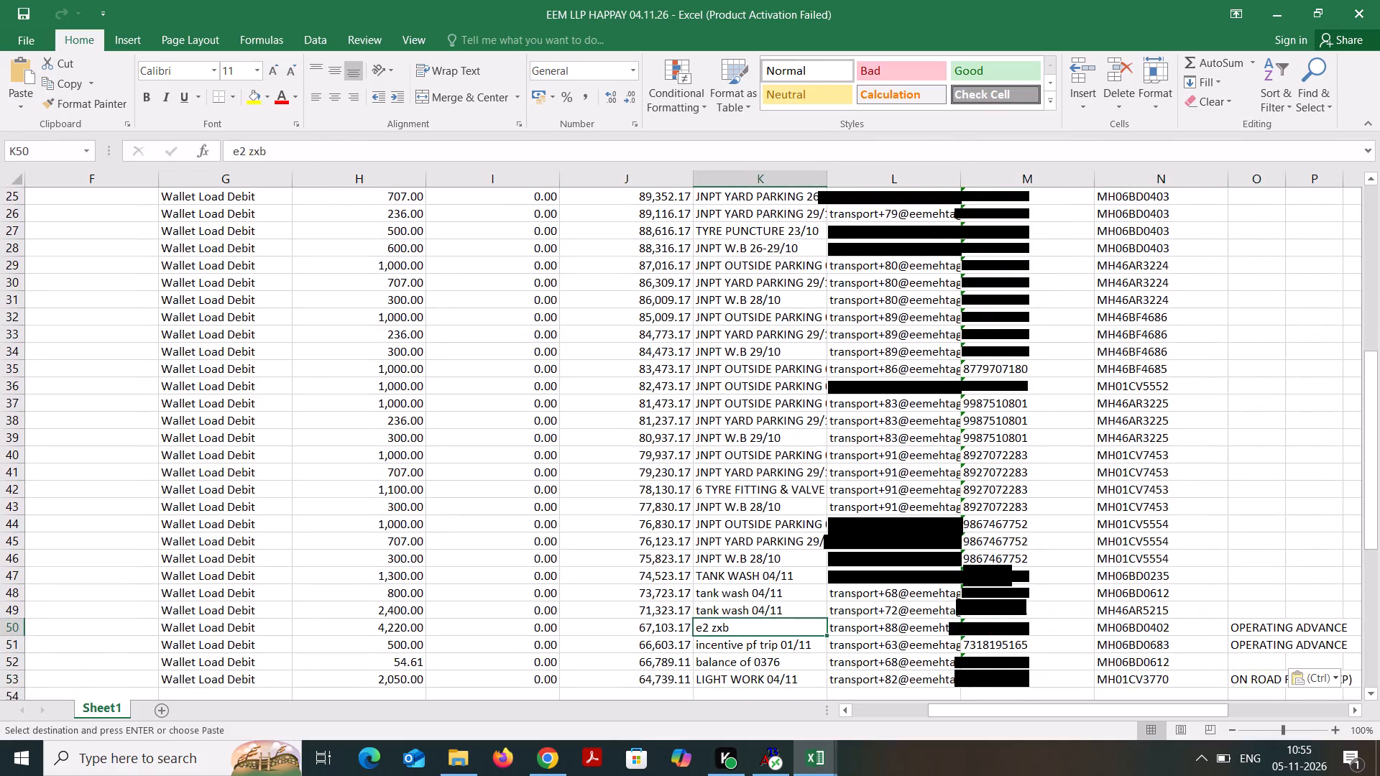
key("Up")
key("Up")
key("ctrl+Up")
key("alt+Tab")
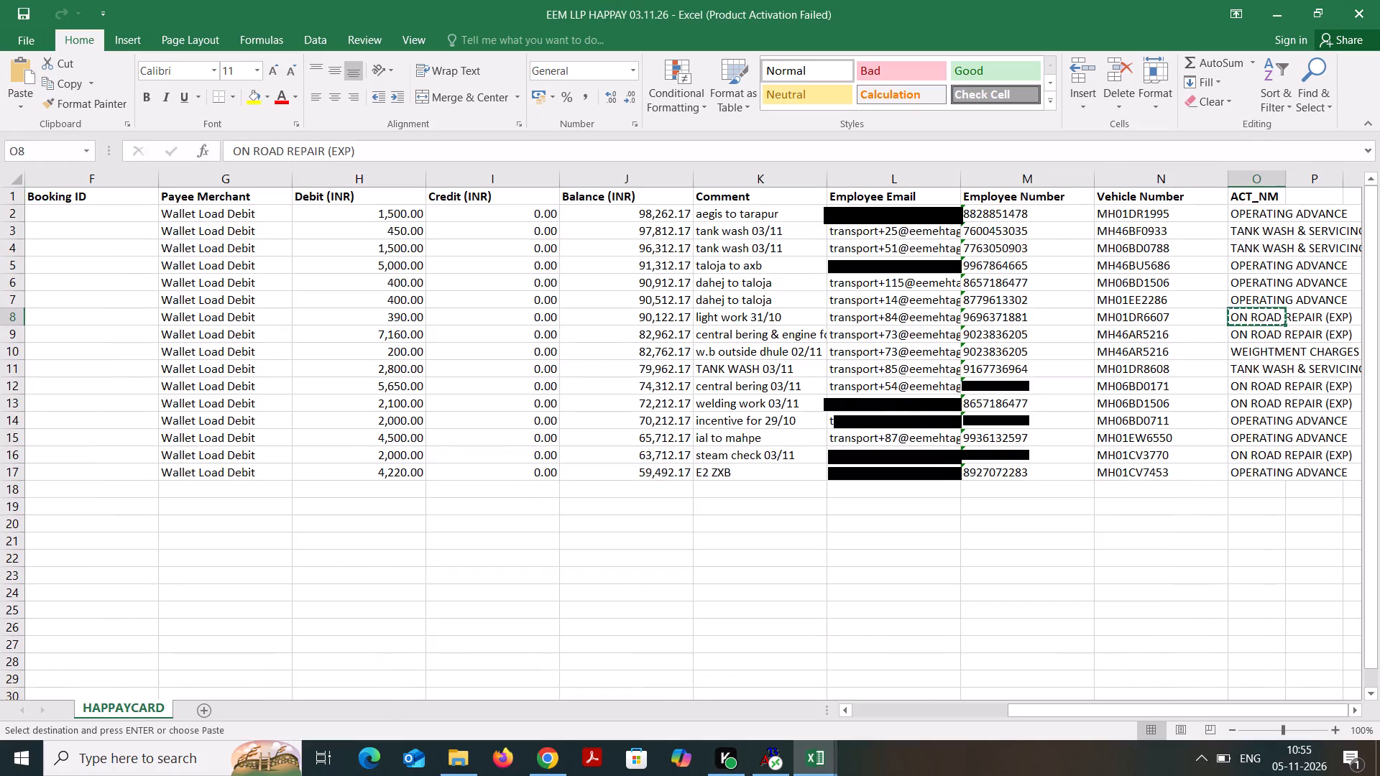
key("Up")
key("Up")
key("Up")
key("Up")
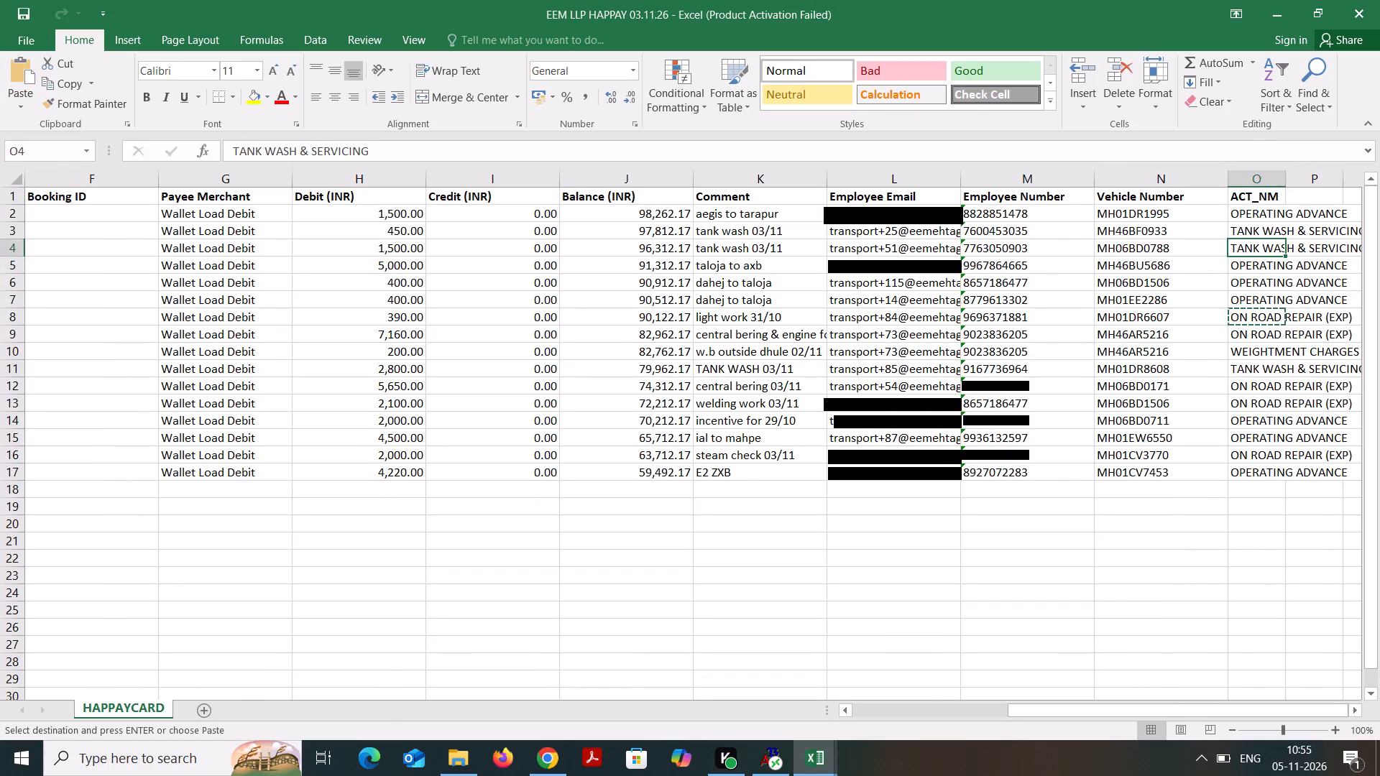
key("ctrl+c")
key("alt+Tab")
key("Down")
key("Down")
key("Down")
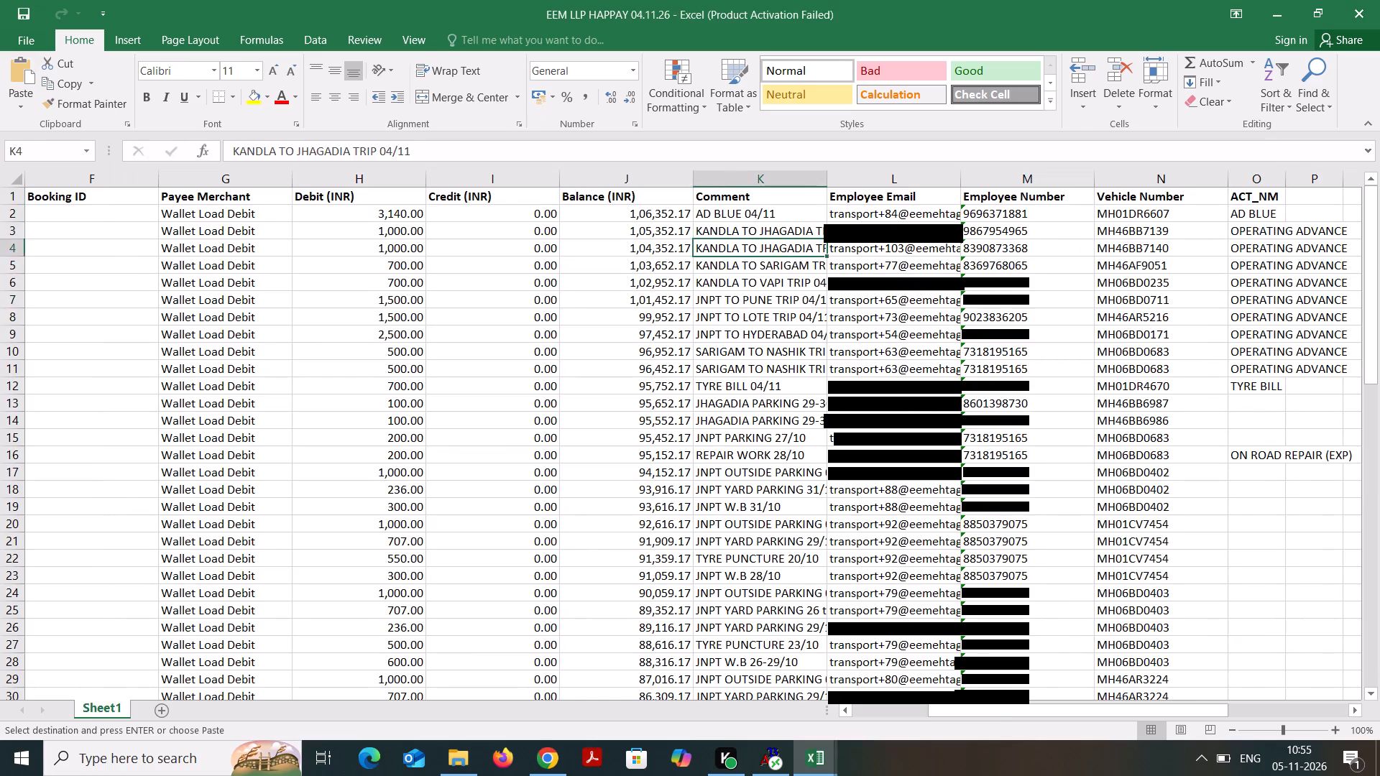
key("Down")
key("Down")
key("Down")
key("Down")
key("Down")
key("Down")
key("Down")
key("Down")
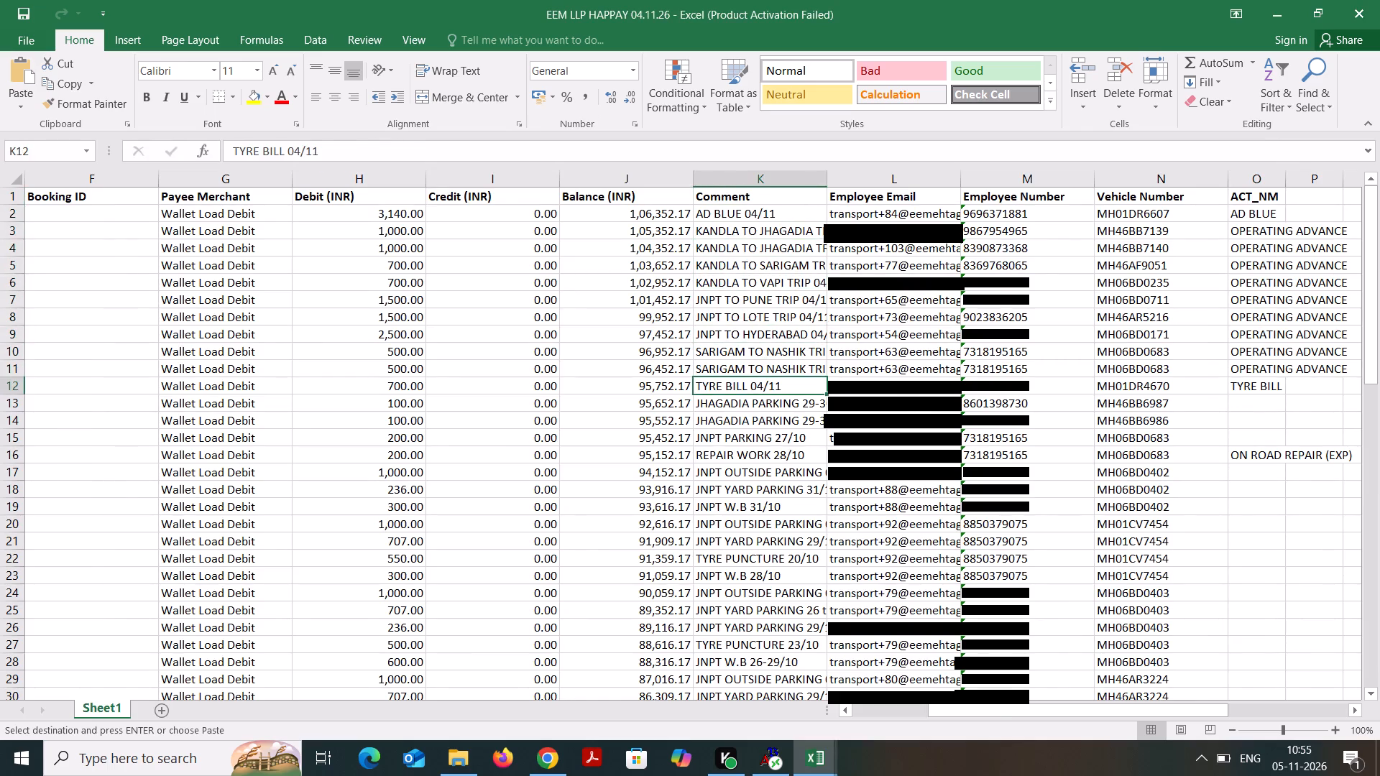
key("Down")
key("Down")
key("Down")
key("Down")
key("Down")
key("Down")
key("Down")
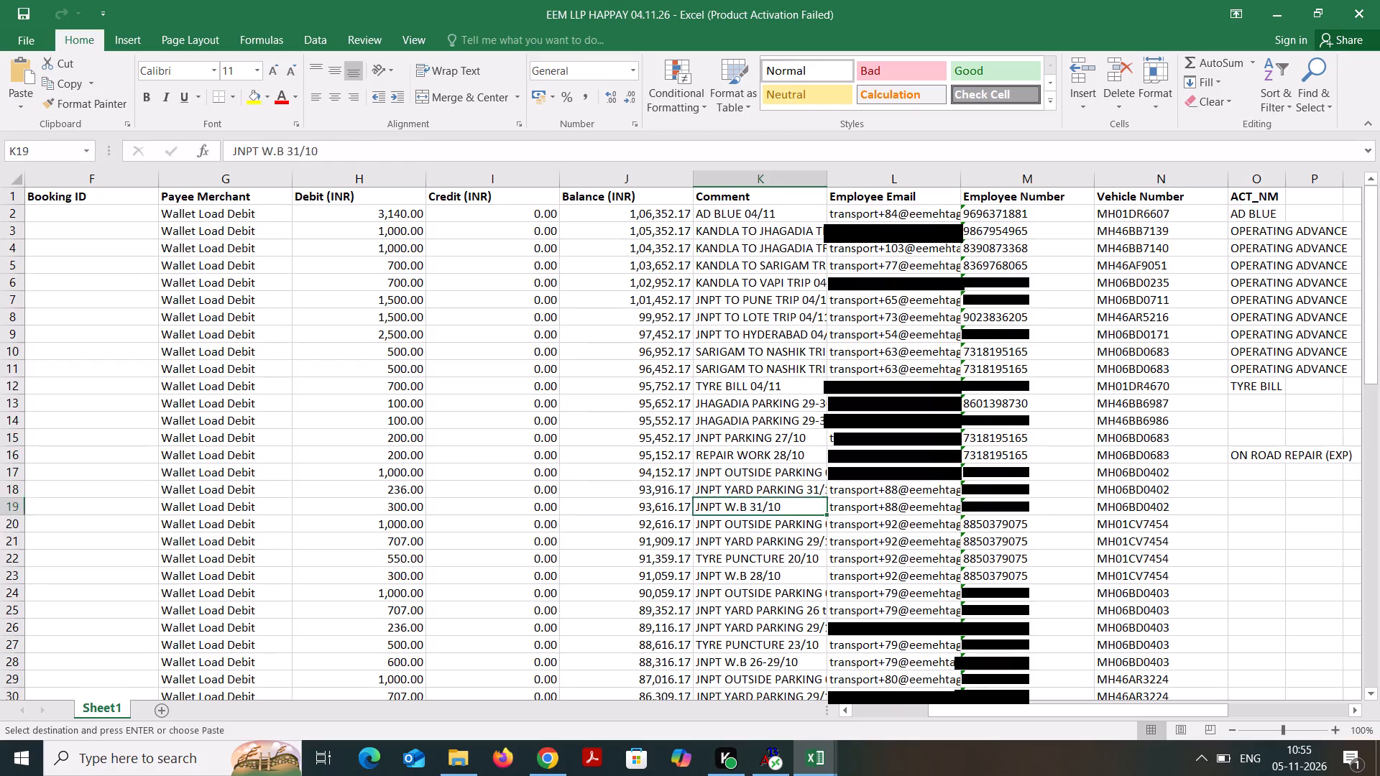
key("Down")
key("Down")
key("Down")
key("Down")
key("Down")
key("Down")
key("Down")
key("Down")
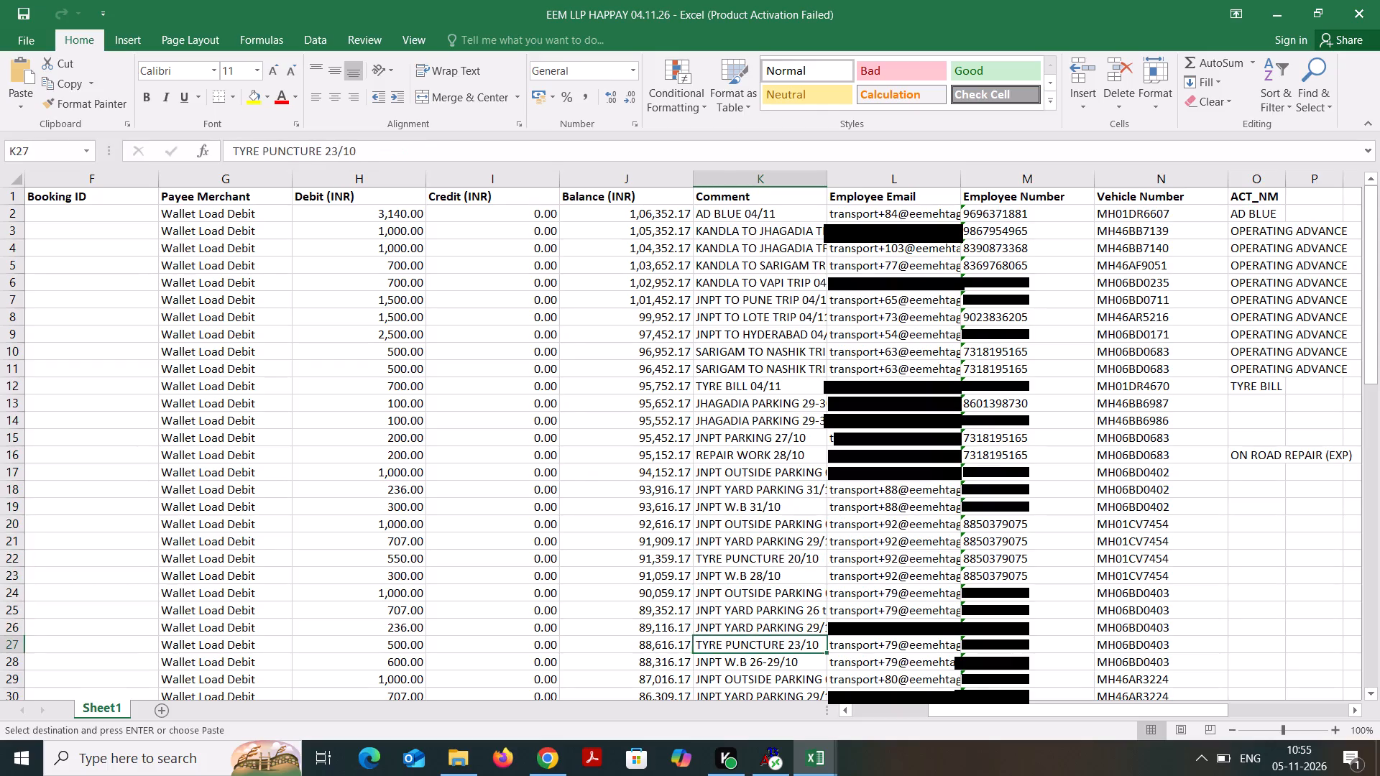
key("Down")
key("Down")
key("Down")
key("Down")
key("Down")
key("Down")
key("Down")
key("Down")
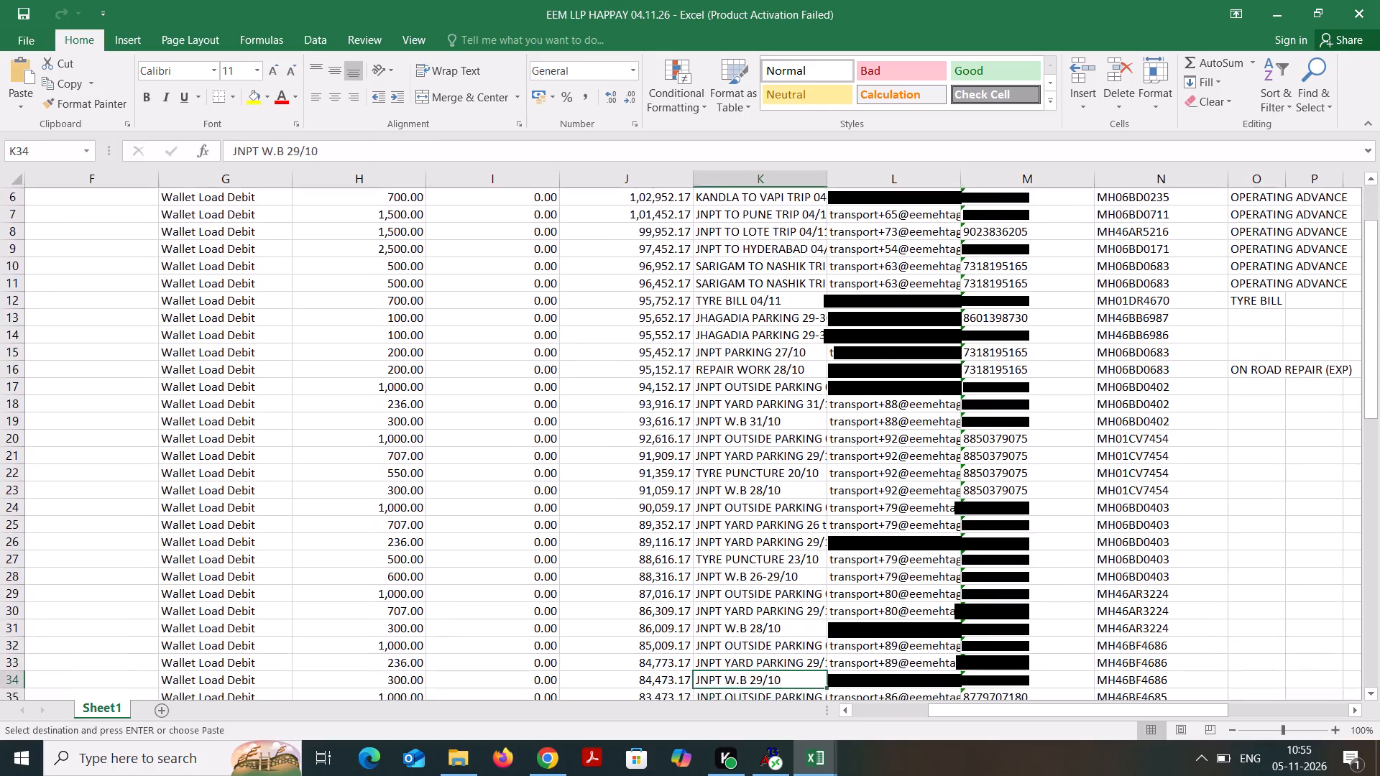
key("Down")
key("Down")
key("Down")
key("Down")
key("Down")
key("Down")
key("Down")
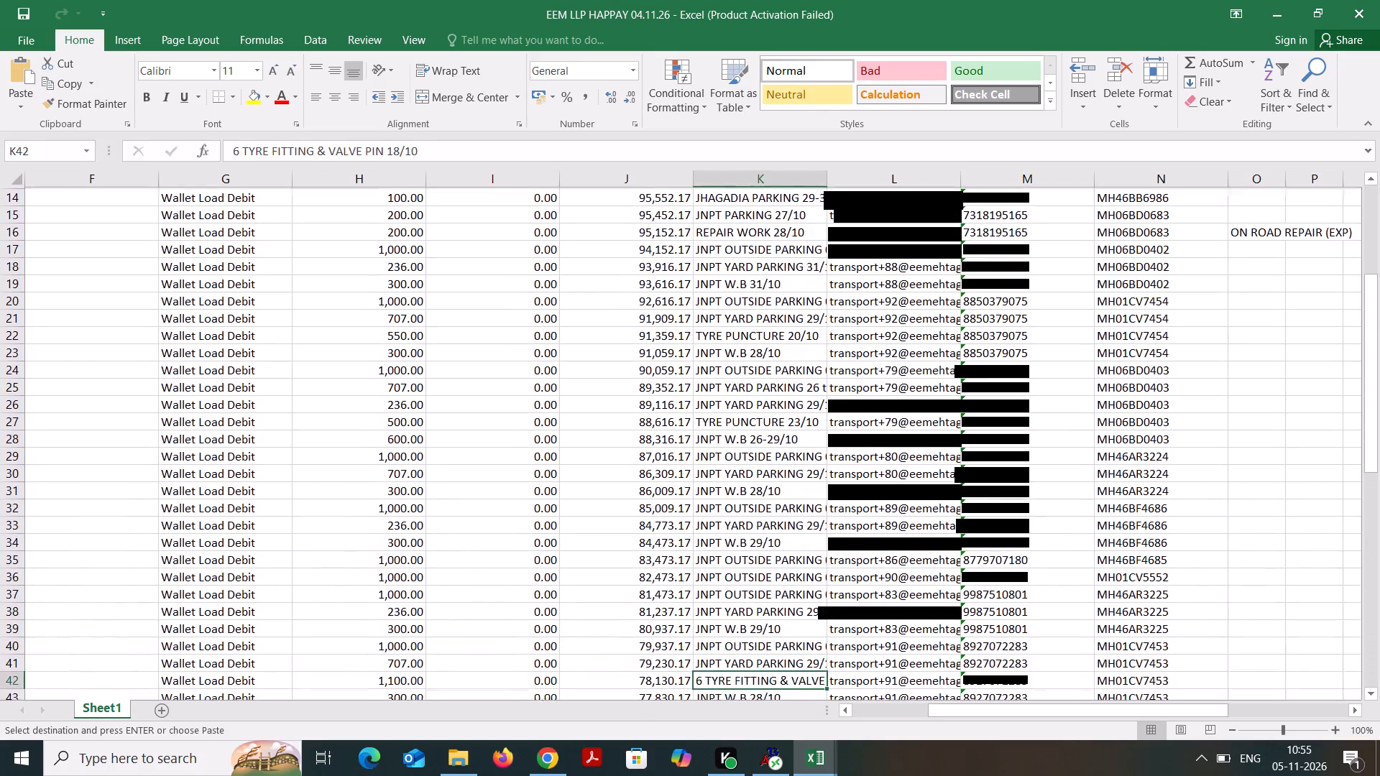
key("Down")
key("Down")
key("Down")
key("Down")
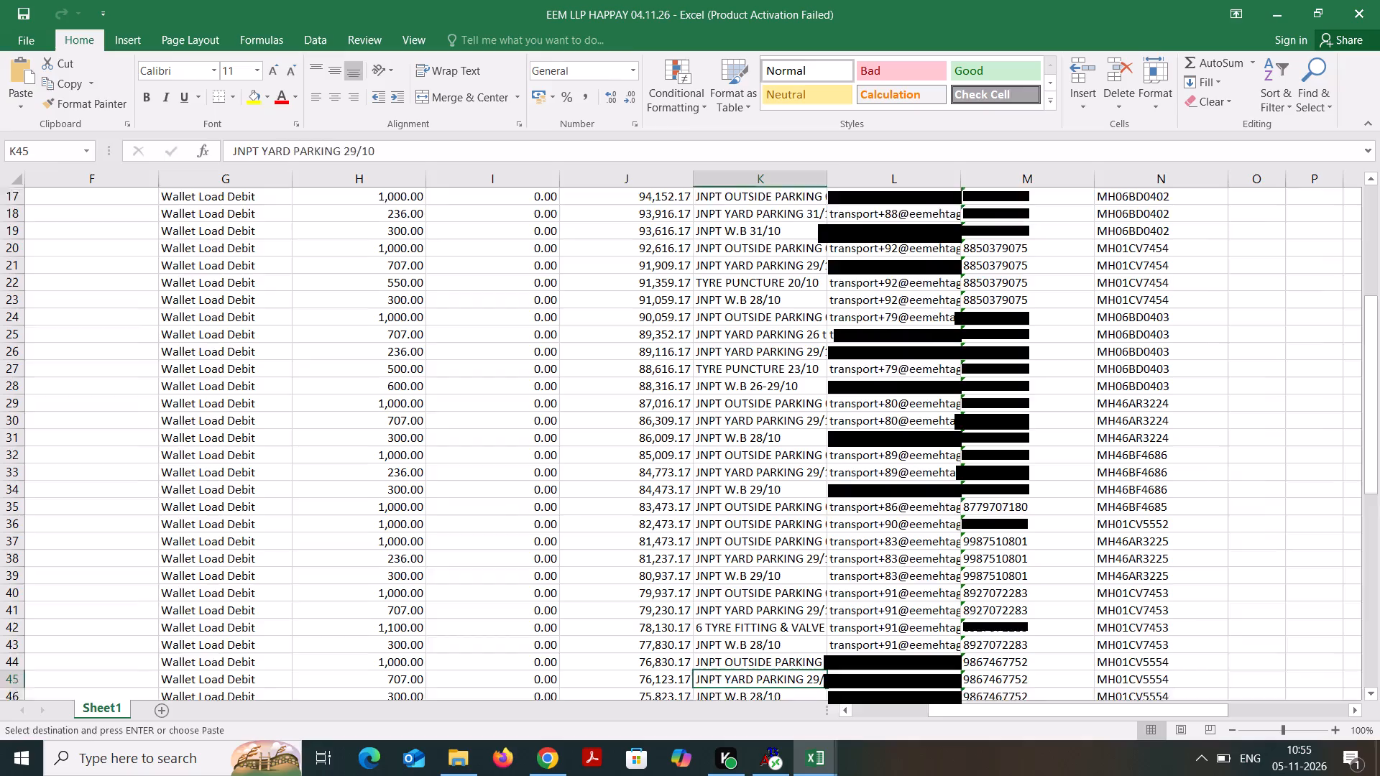
key("Down")
key("Down")
key("Down")
key("Down")
key("Down")
key("Down")
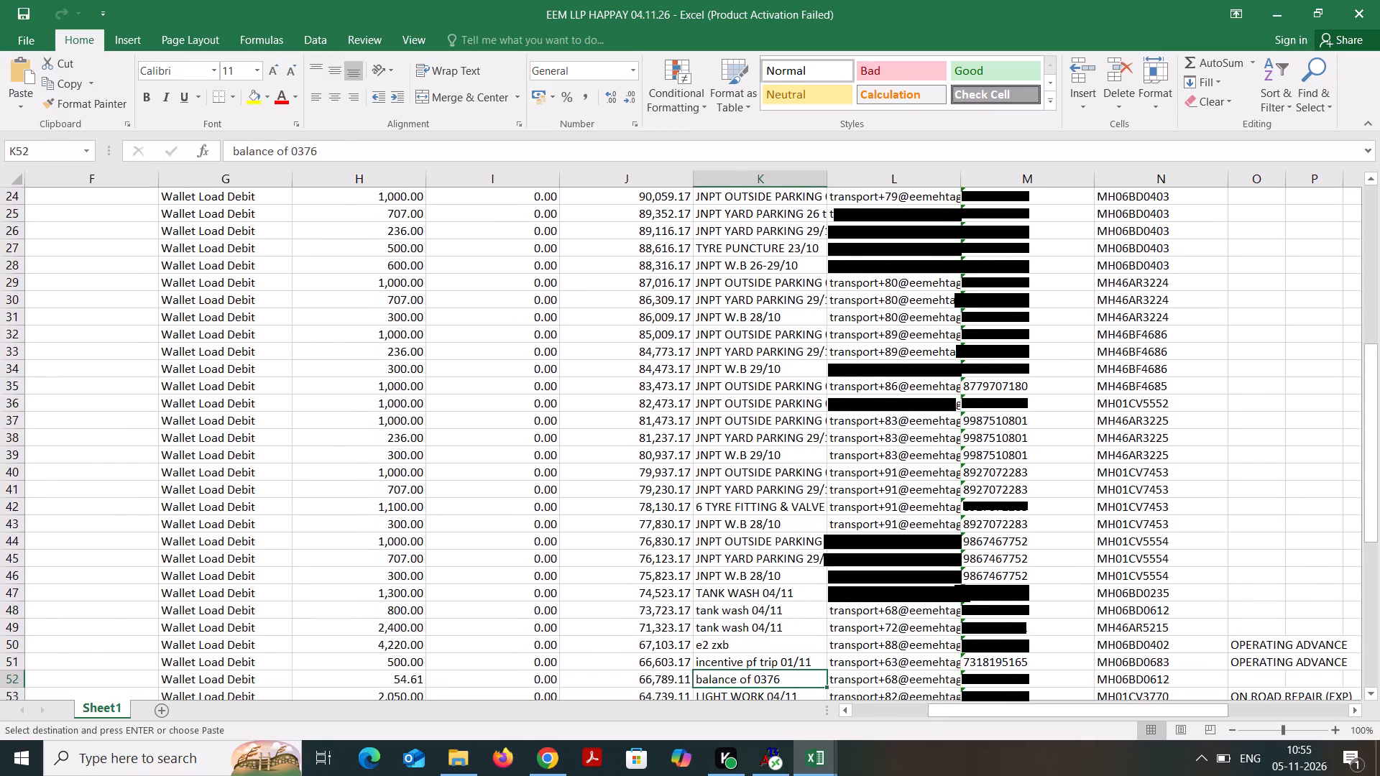
key("Up")
key("Up")
key("Up")
key("Up")
key("Up")
key("Right")
key("Right")
key("Right")
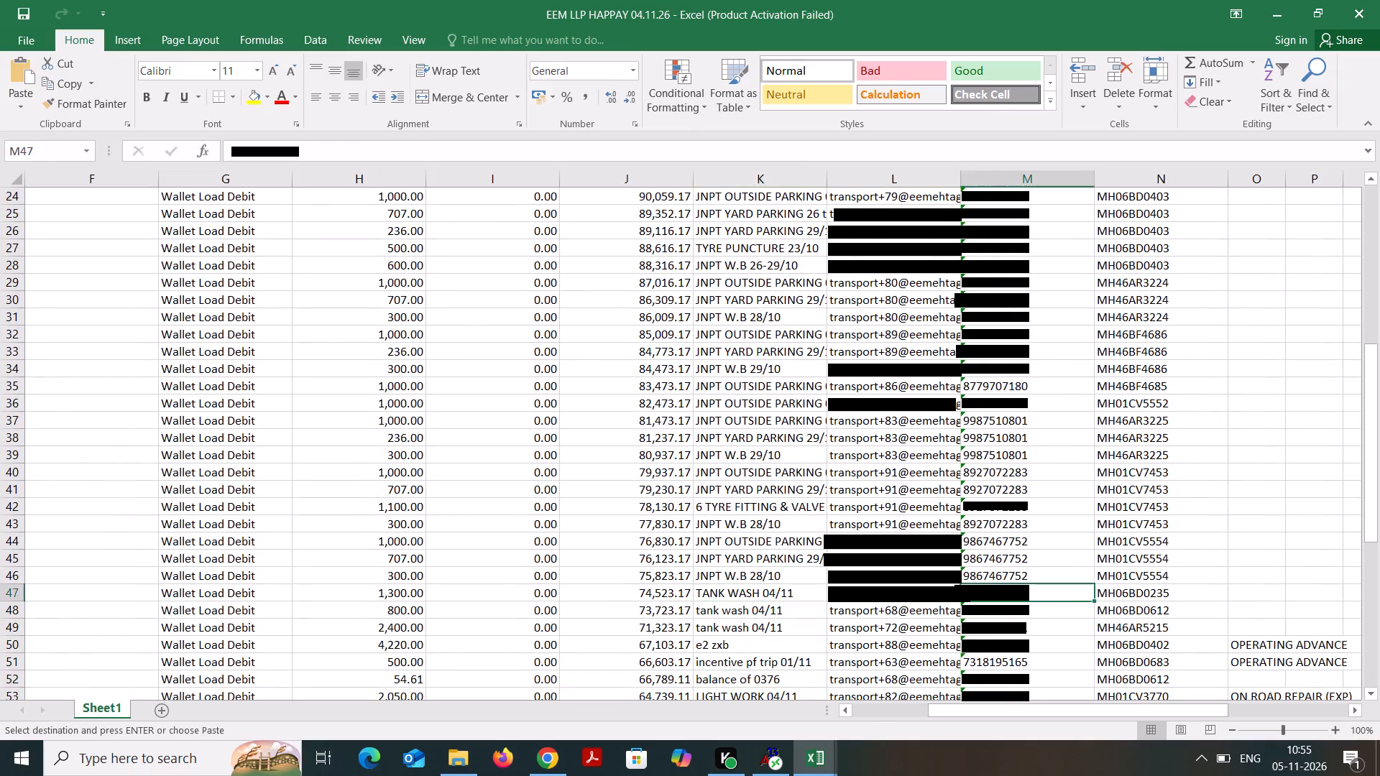
key("Right")
key("shift+Down")
key("shift+Down")
key("shift+Left")
key("shift+Left")
key("shift+Left")
key("shift+Left")
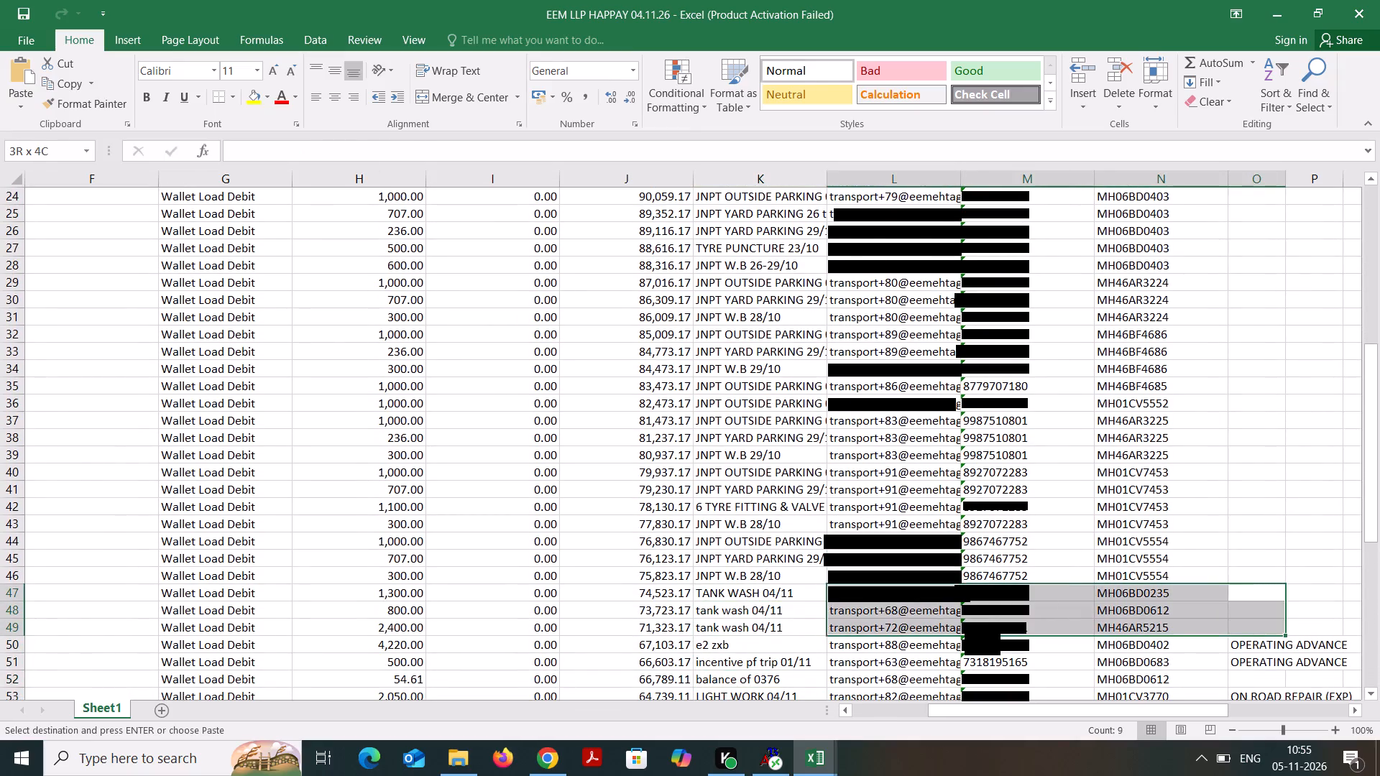
key("shift+Right")
key("shift+Right")
key("shift+Right")
key("shift+Right")
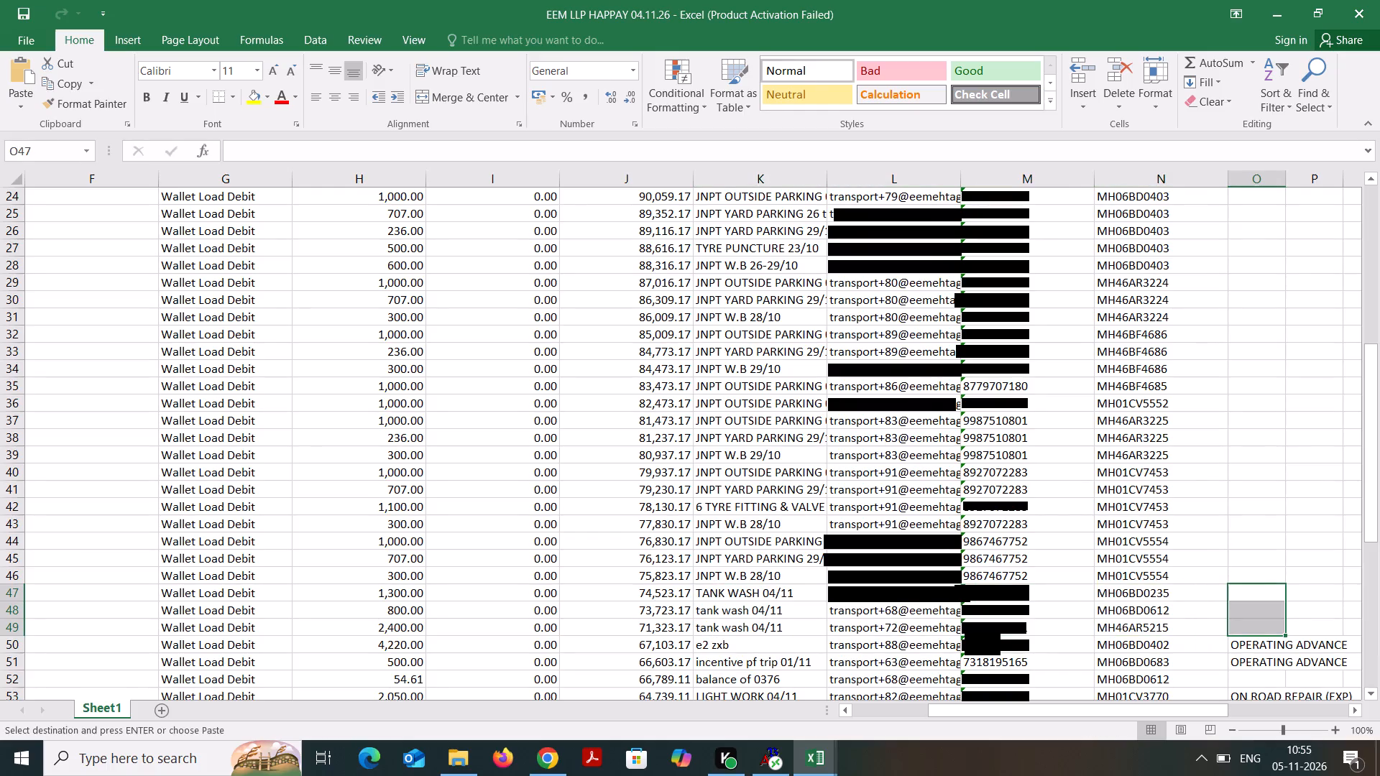
key("ctrl+v")
Read the comments from row 48 down to row 53 to find rows that still need an account name.
key("Left")
key("Left")
key("Left")
key("Left")
key("Down")
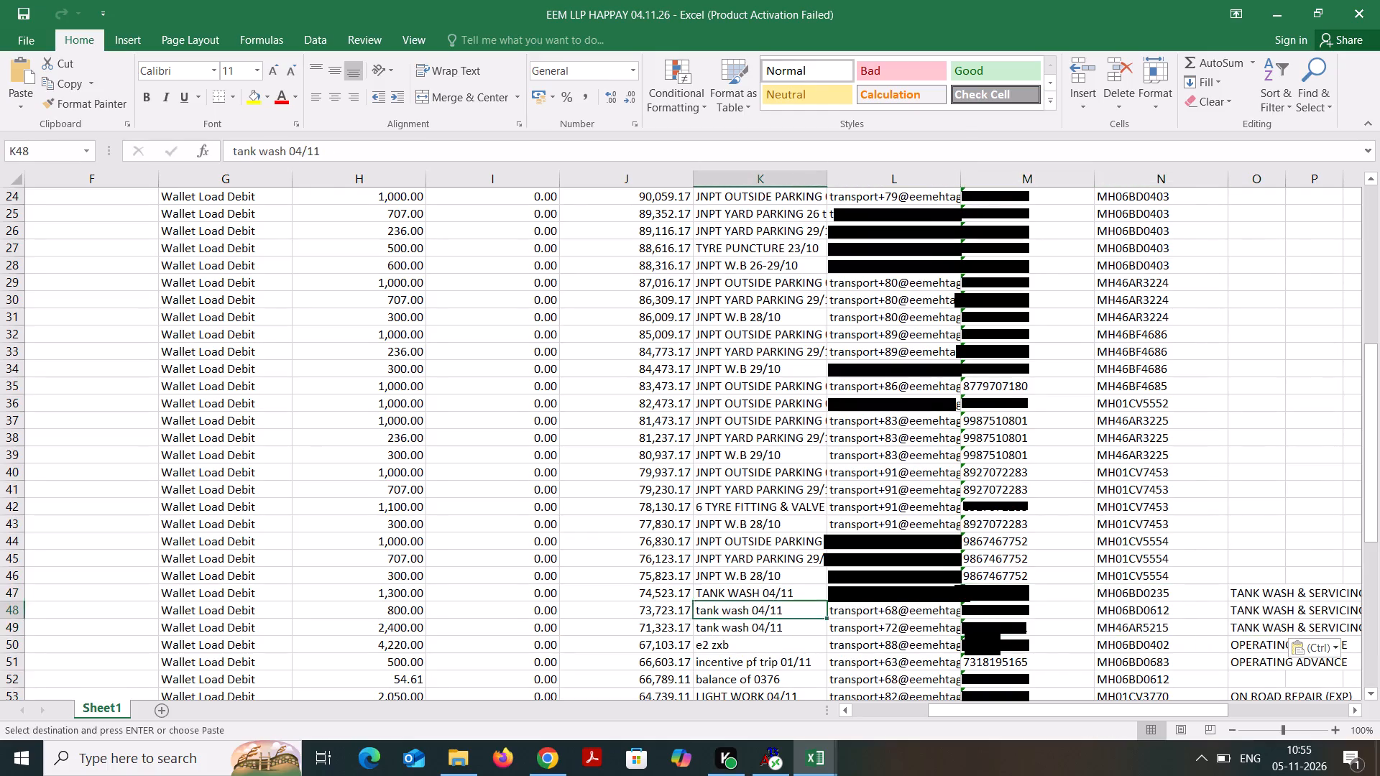
key("Down")
key("Down")
key("Down")
key("Down")
key("Down")
key("Down")
key("Up")
key("Up")
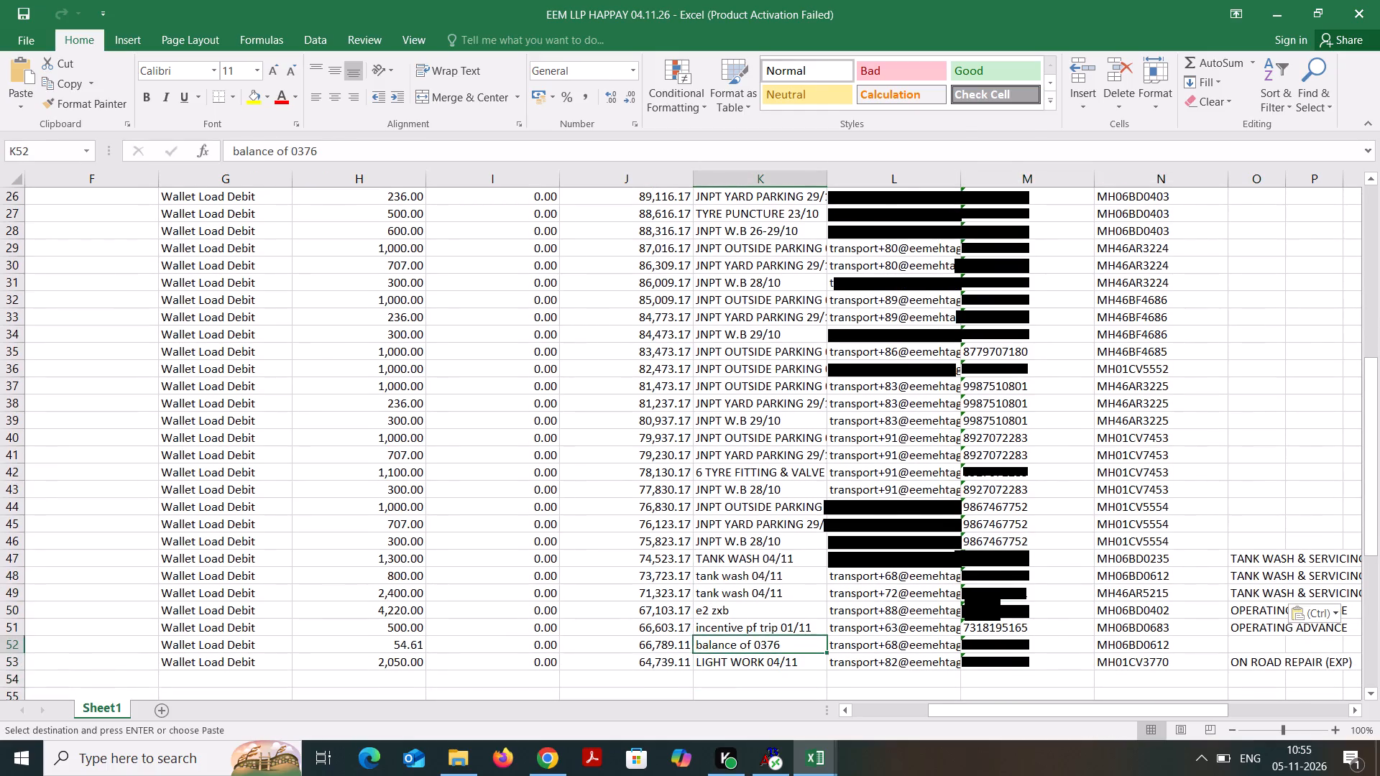
Review the Comment column from the first row to the last, checking which parking, W.B and tyre rows lack an ACT_NM.
key("ctrl+Up")
key("Down")
key("Down")
key("Down")
key("Down")
key("Down")
key("Down")
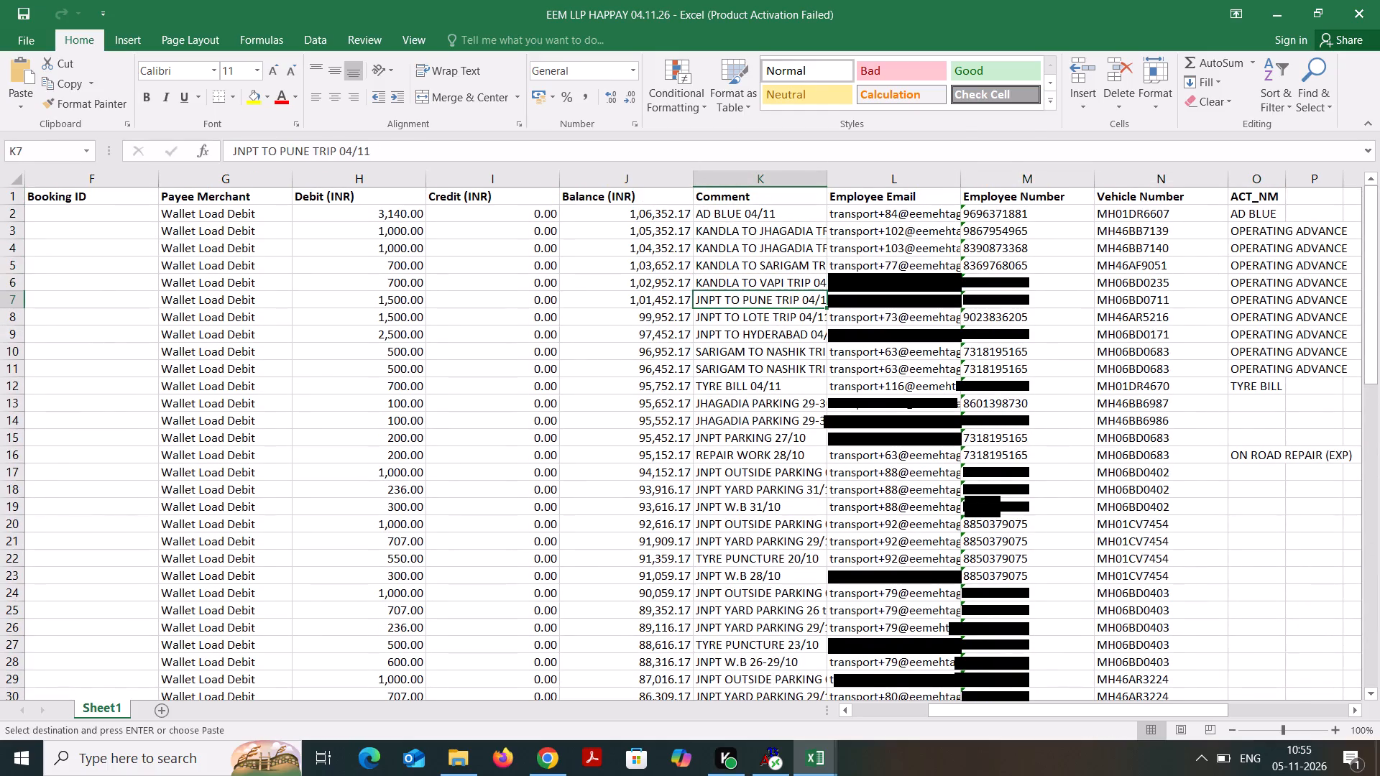
key("Down")
key("Down")
key("Down")
key("Down")
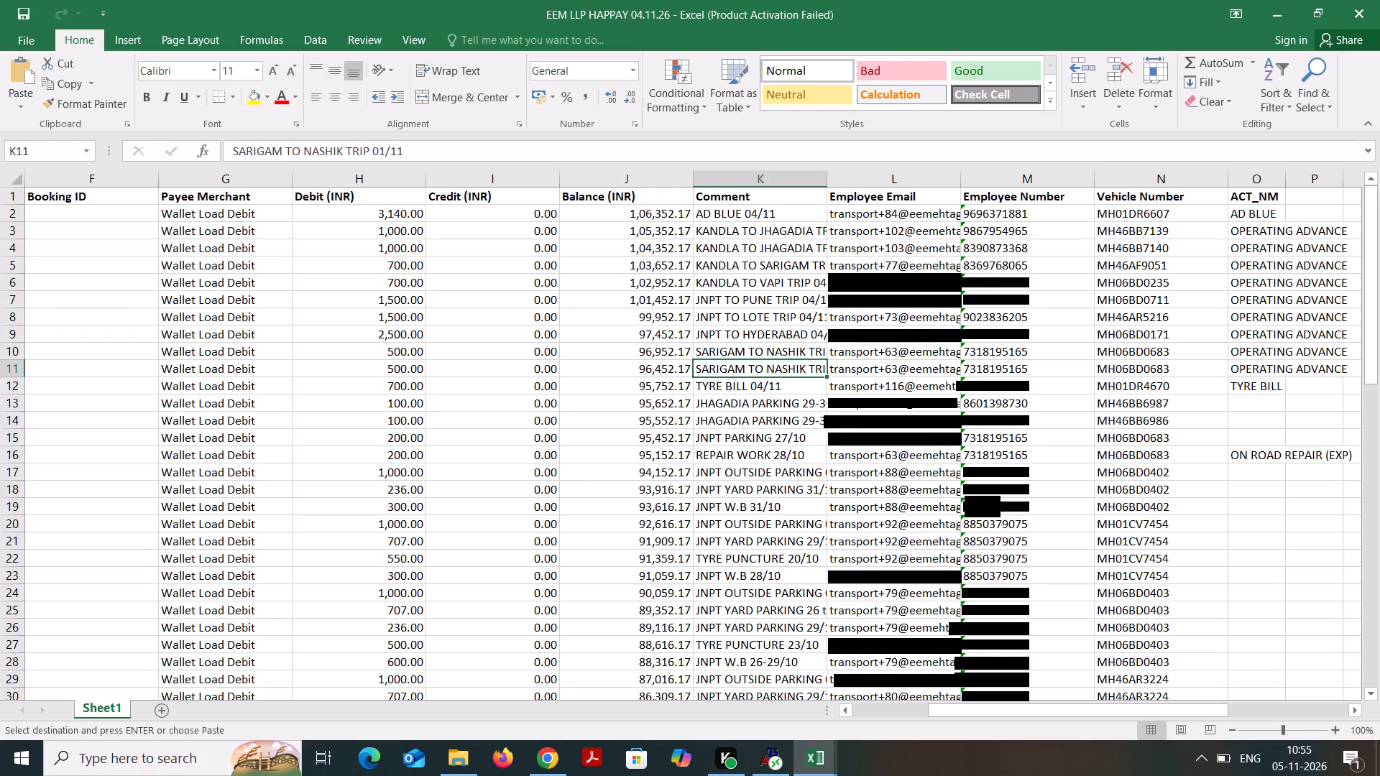
key("Down")
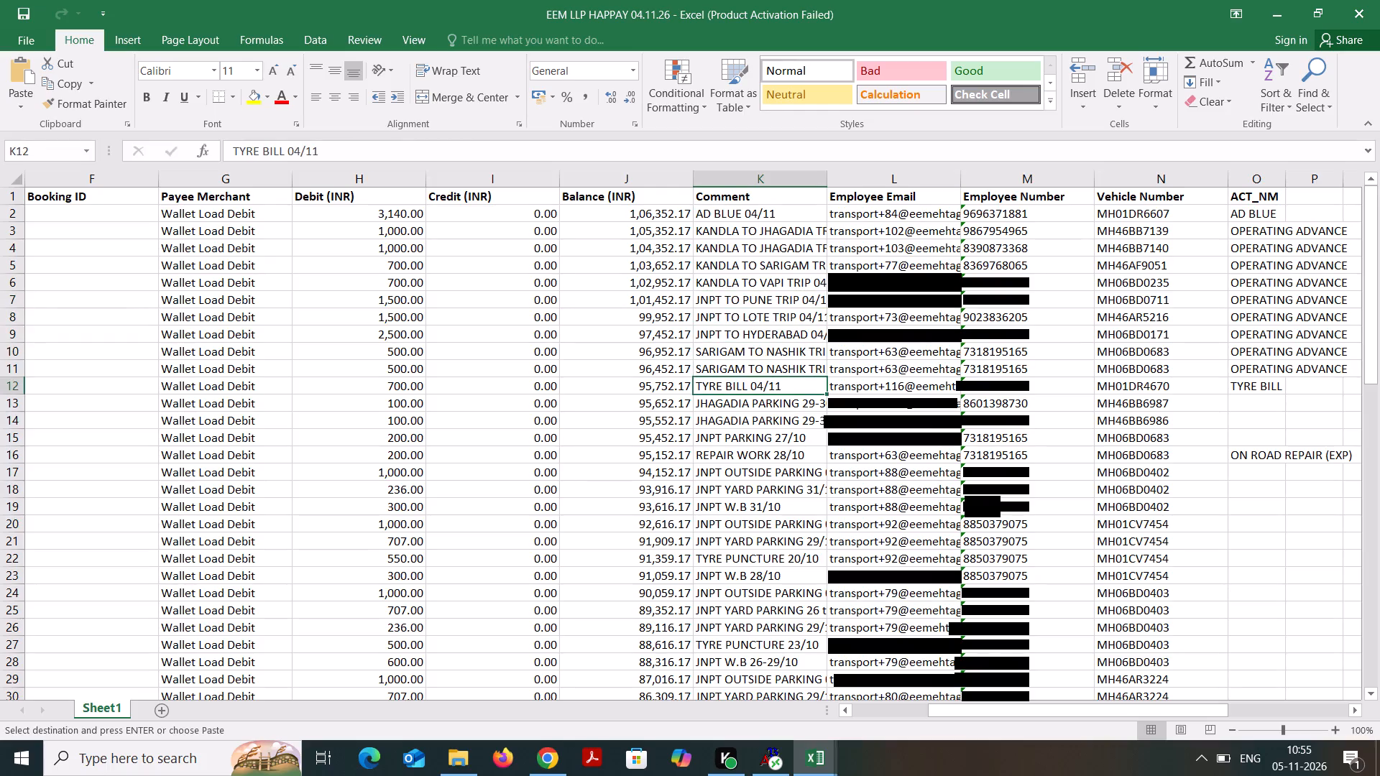
key("Down")
key("Down")
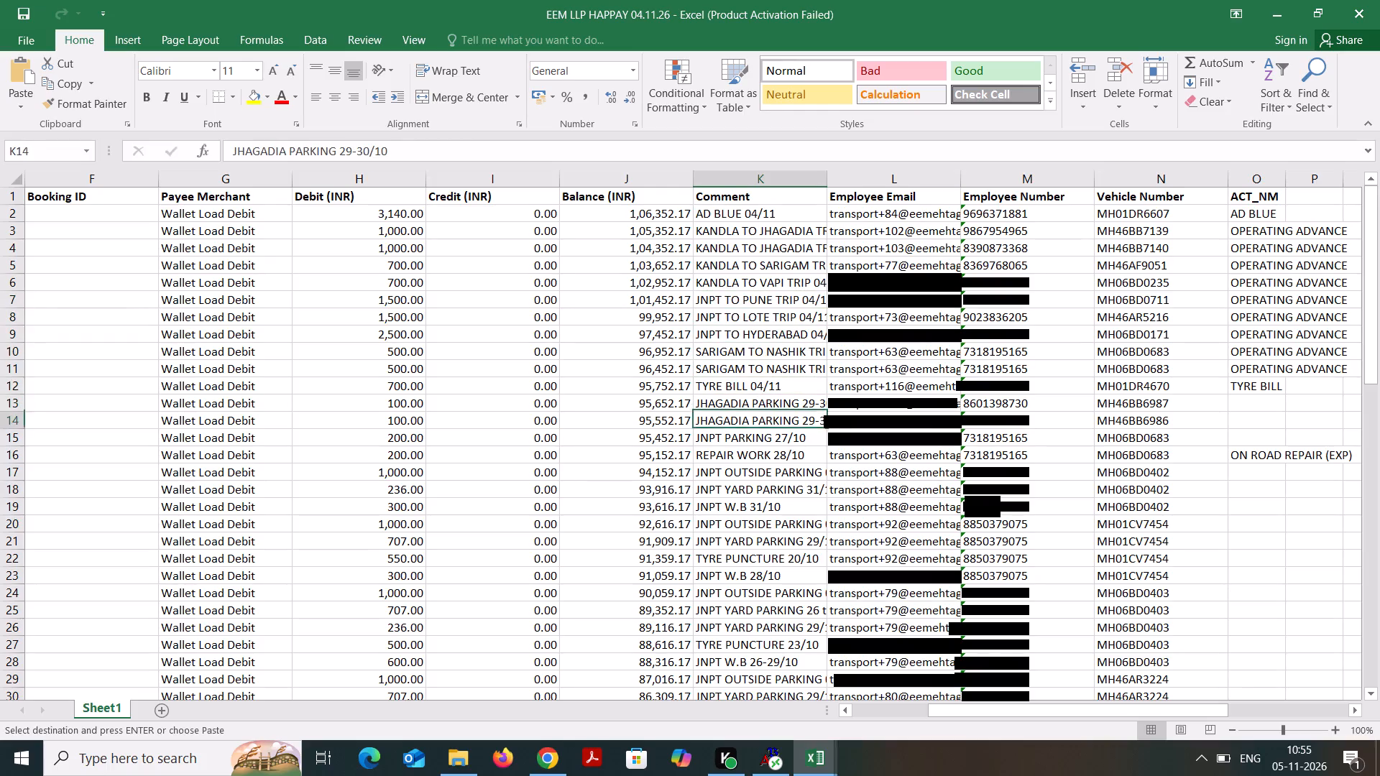
key("Down")
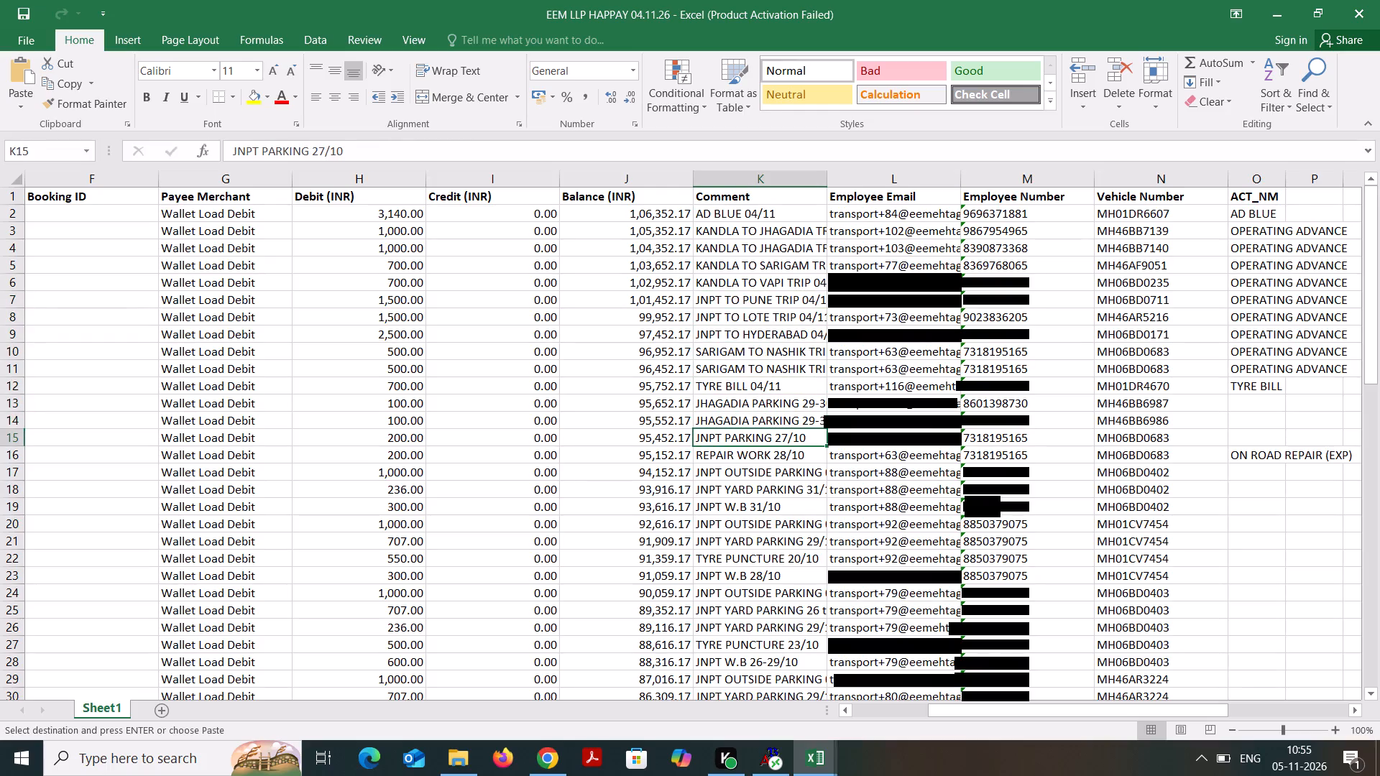
key("Down")
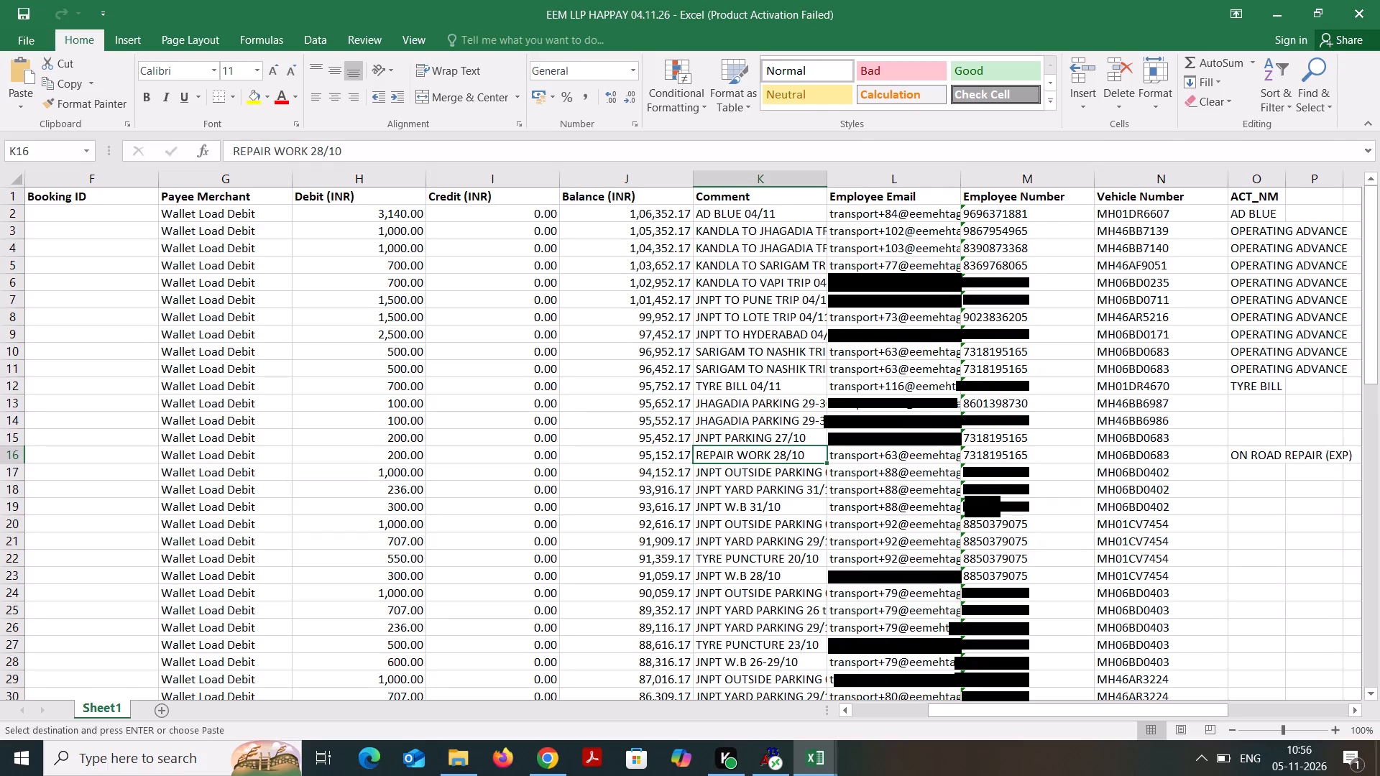
key("Down")
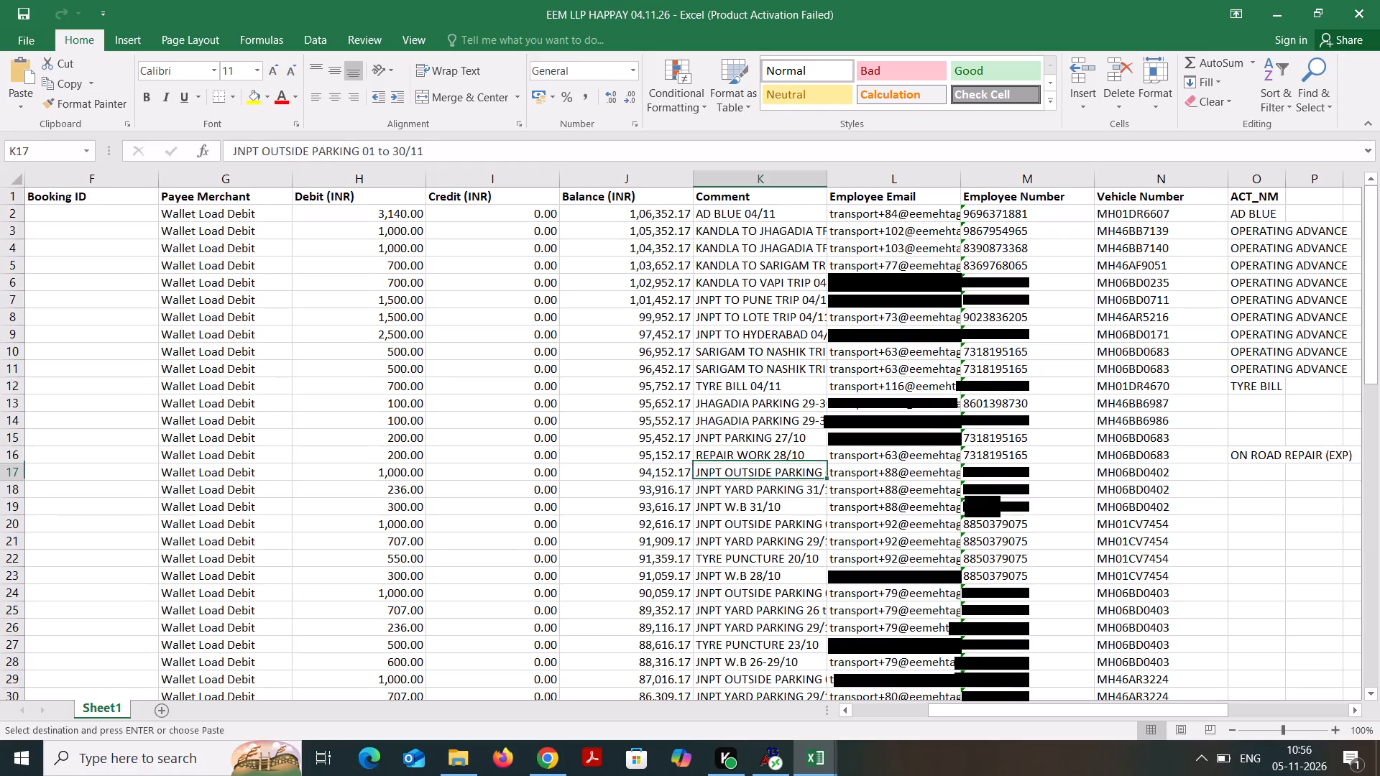
key("Down")
key("Down")
key("Down")
key("Down")
key("Down")
key("Down")
key("Down")
key("Down")
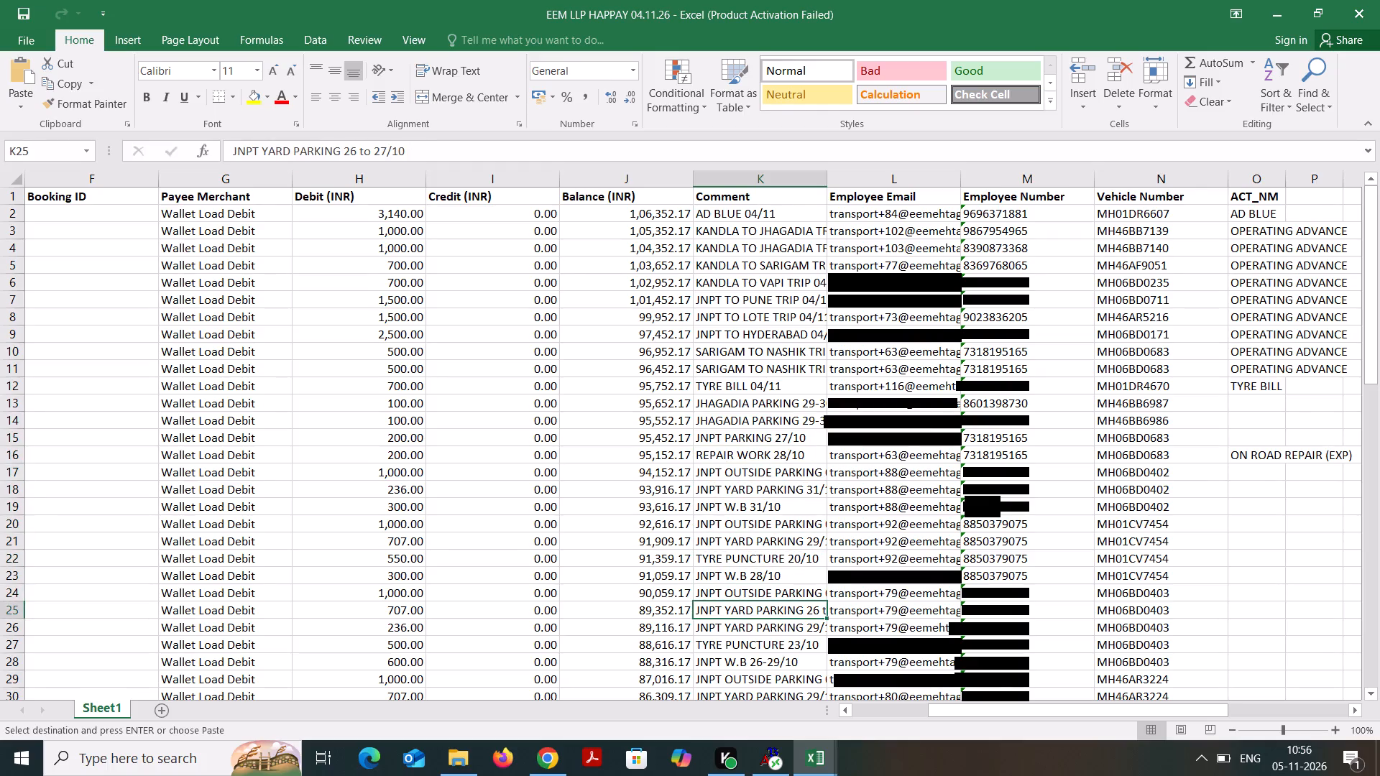
key("Down")
key("Down")
key("Down")
key("Down")
key("Down")
key("Down")
key("Down")
key("Down")
key("Down")
key("Down")
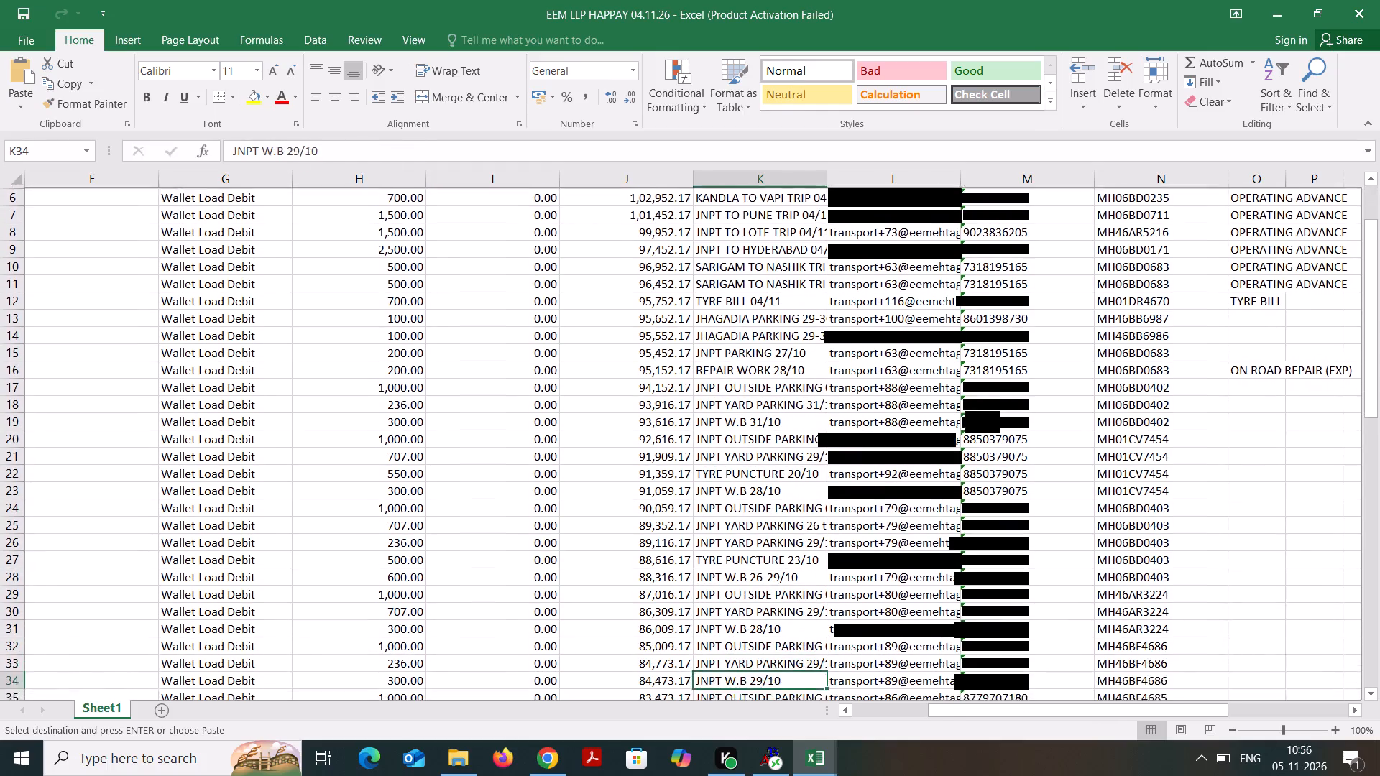
key("Down")
key("Down")
key("Down")
key("Down")
key("Down")
key("Down")
key("Down")
key("Down")
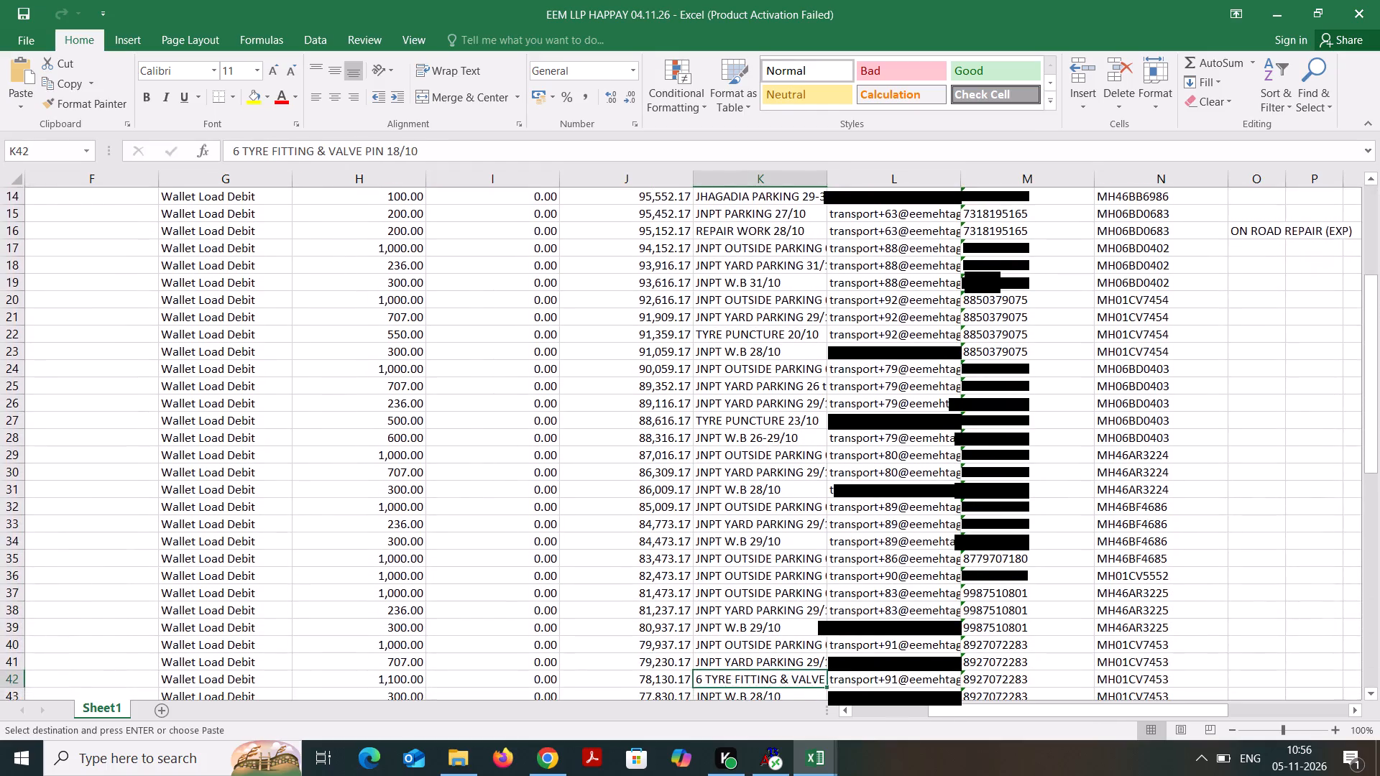
key("Down")
key("Down")
key("Down")
key("Down")
key("Down")
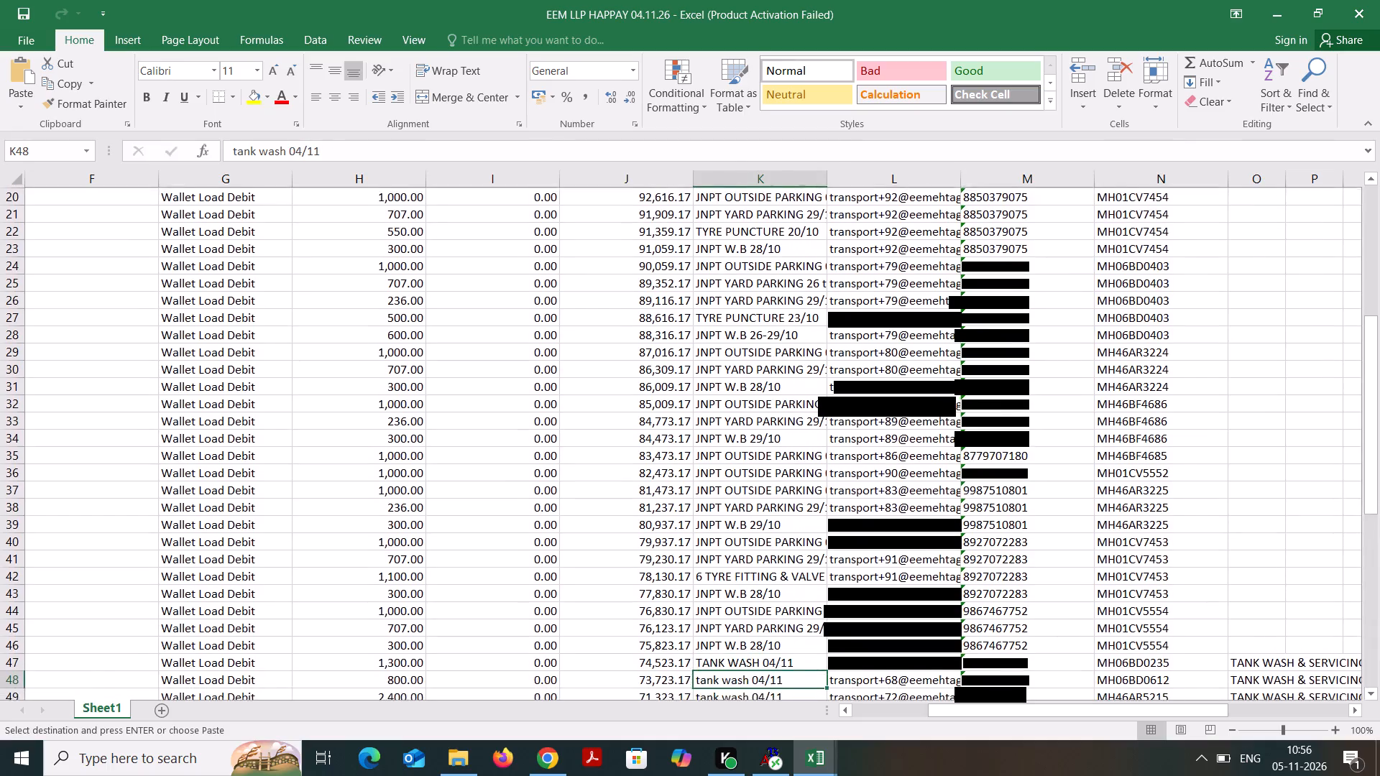
key("Down")
key("Down")
key("Down")
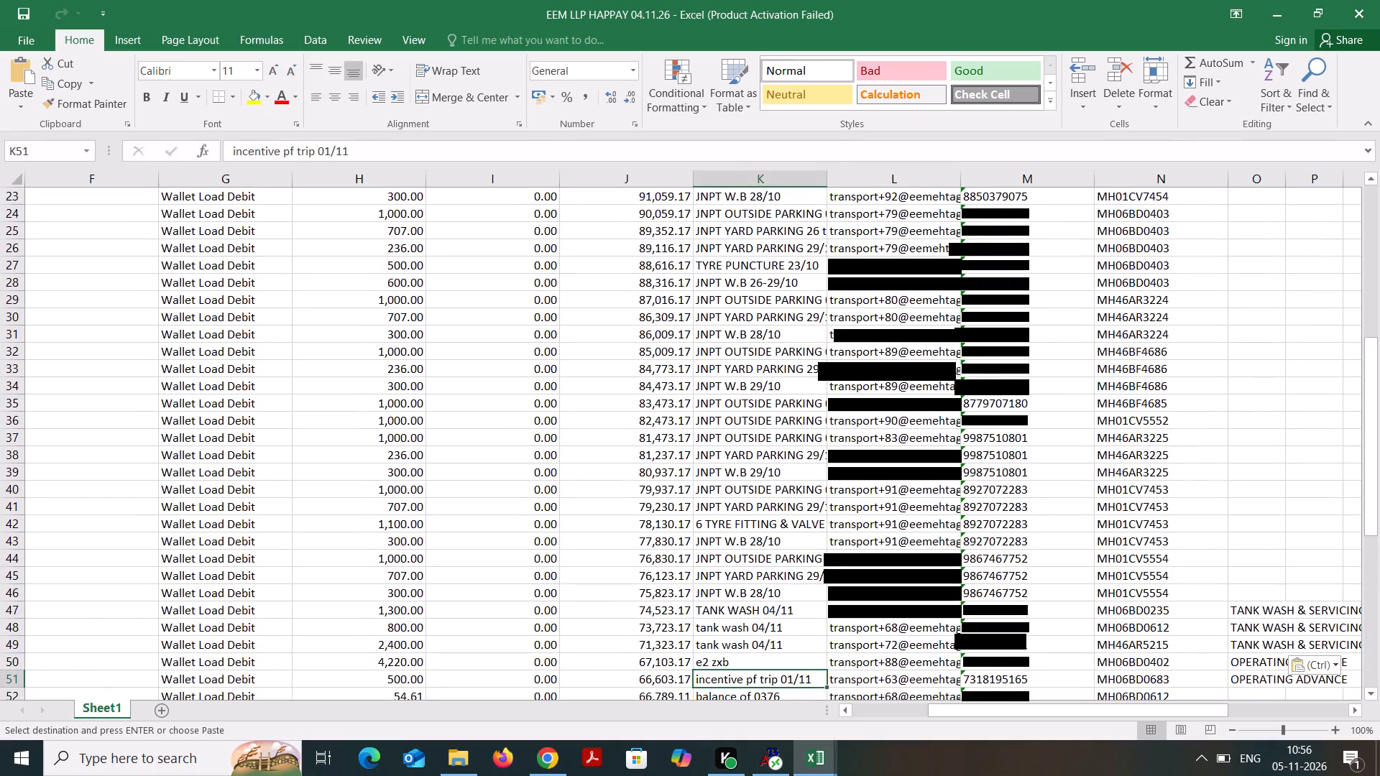
key("Down")
key("Down")
key("Down")
key("Up")
key("Up")
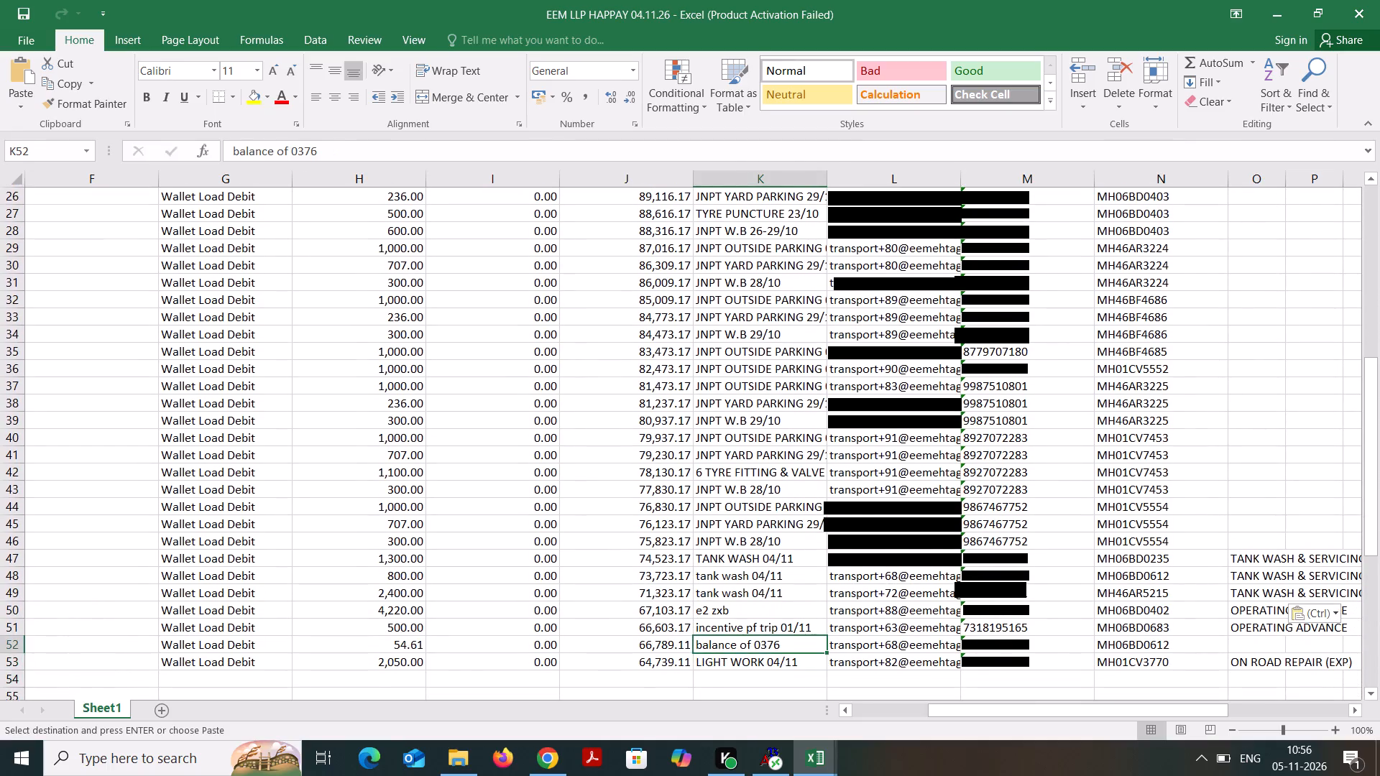
key("Up")
Go through all the comments from the top of the sheet to row 53 again, comparing them with the ACT_NM column.
key("ctrl+Up")
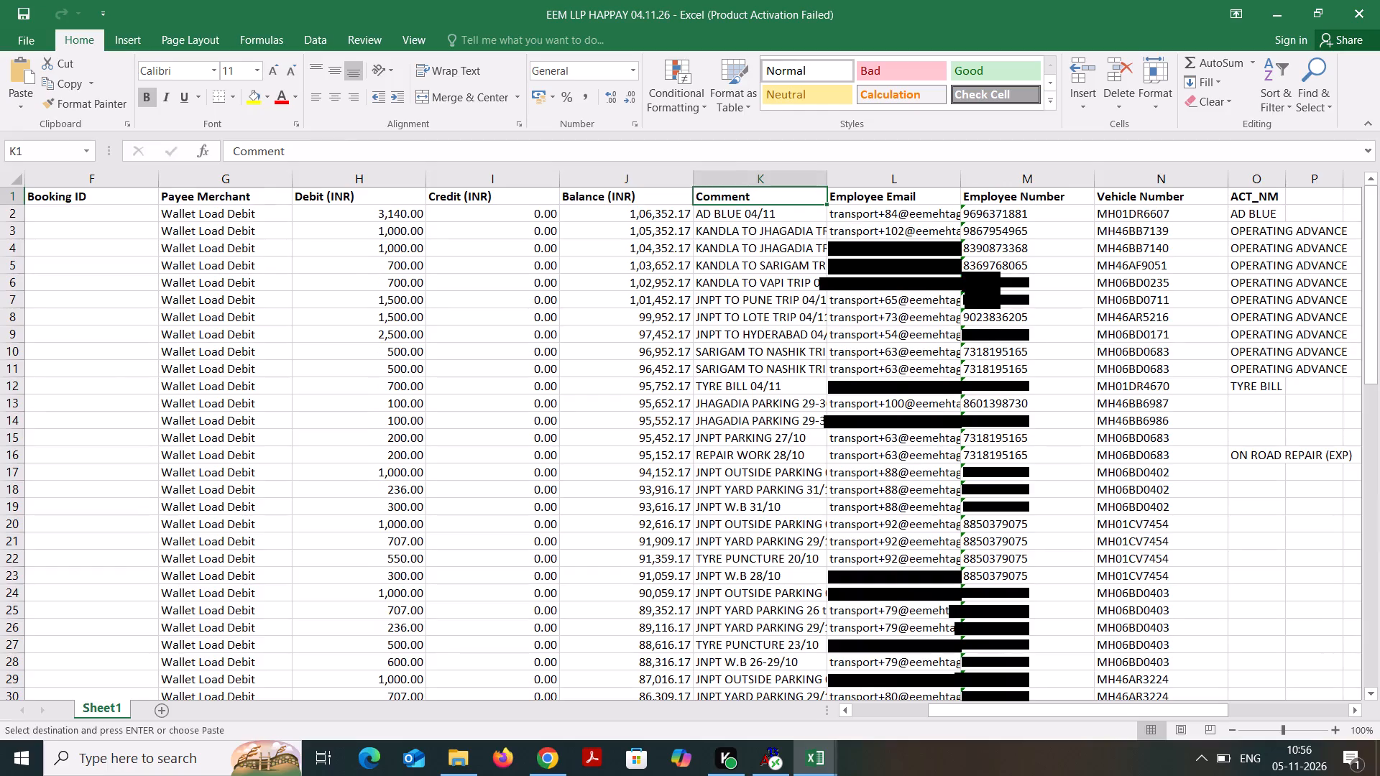
key("Down")
key("Down")
key("Down")
key("Down")
key("Down")
key("Down")
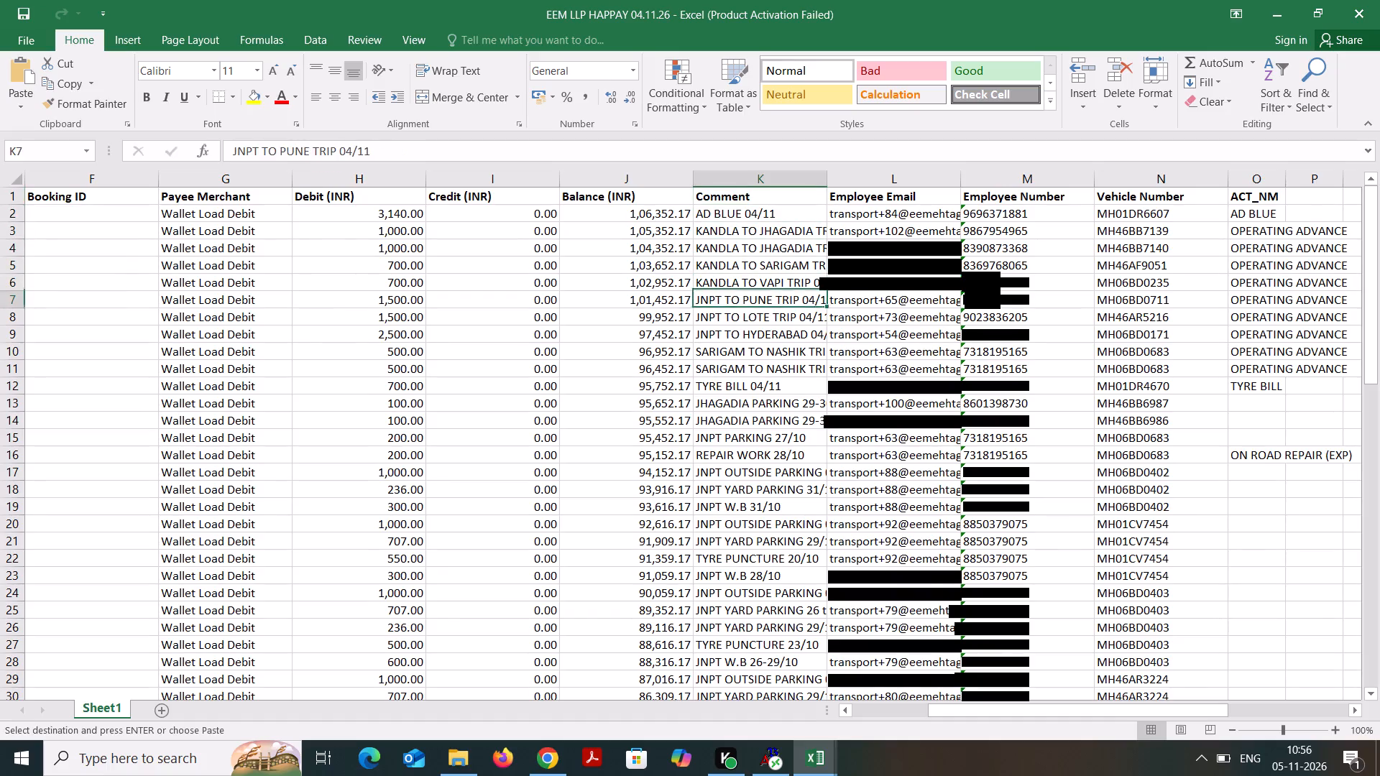
key("Down")
key("Down")
key("Down")
key("Down")
key("Down")
key("Down")
key("Down")
key("Down")
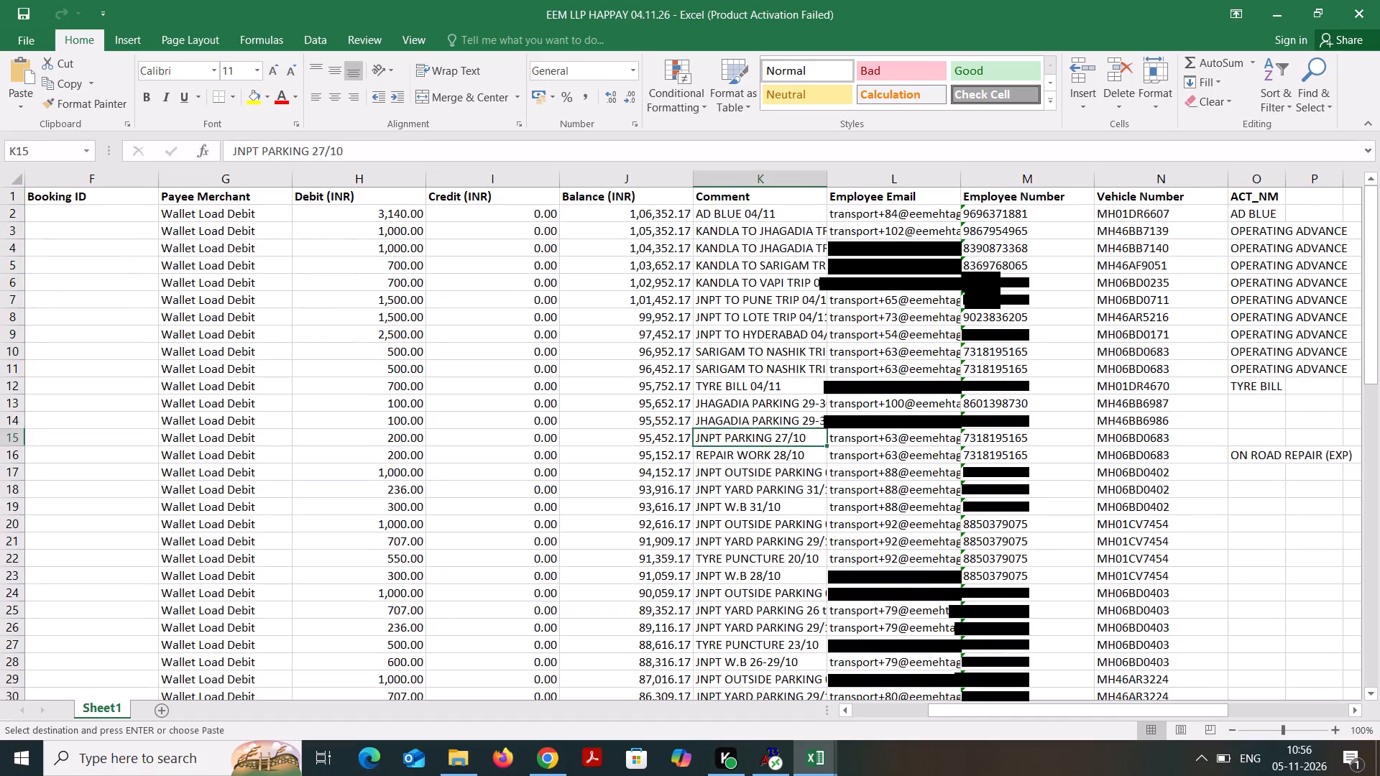
key("Down")
key("Down")
key("Down")
key("Down")
key("Down")
key("Down")
key("Down")
key("Down")
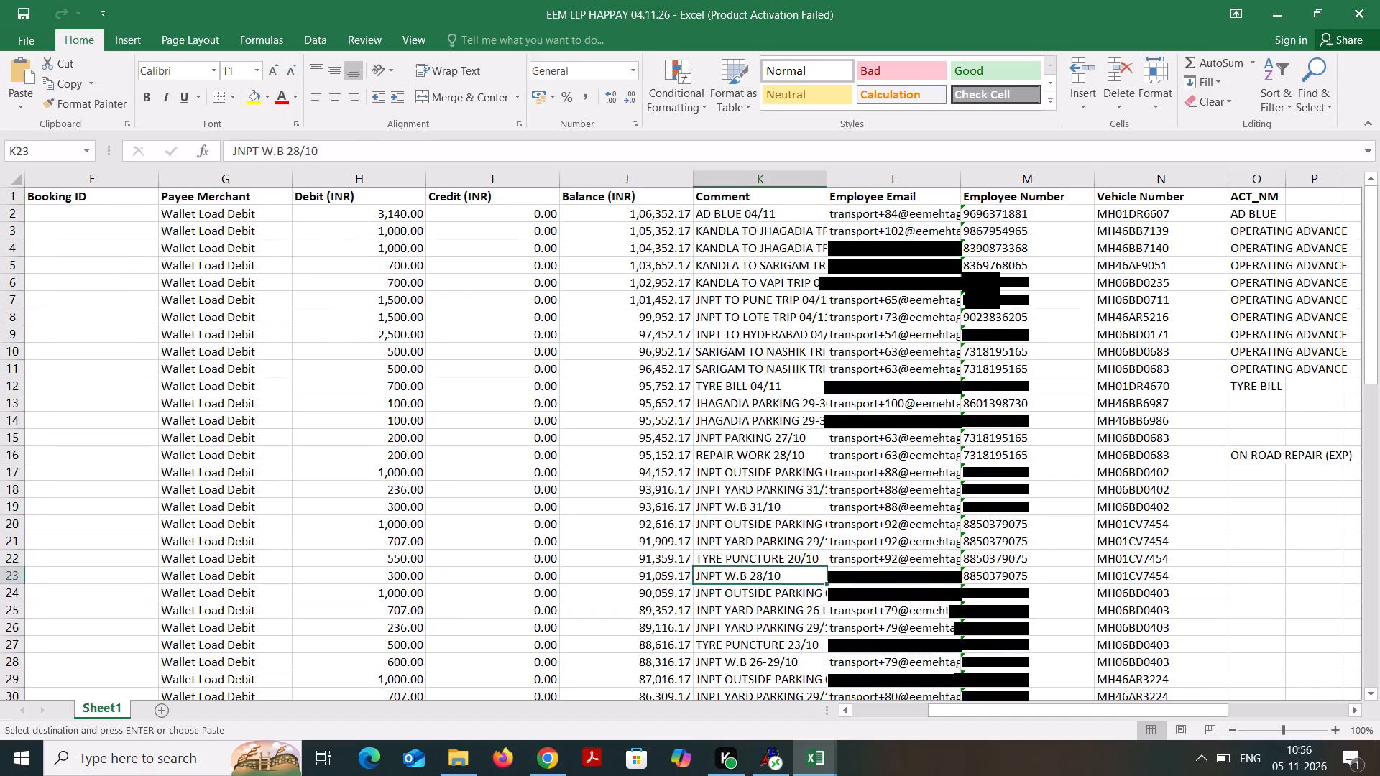
key("Down")
key("Down")
key("Down")
key("Down")
key("Down")
key("Down")
key("Down")
key("Down")
key("Down")
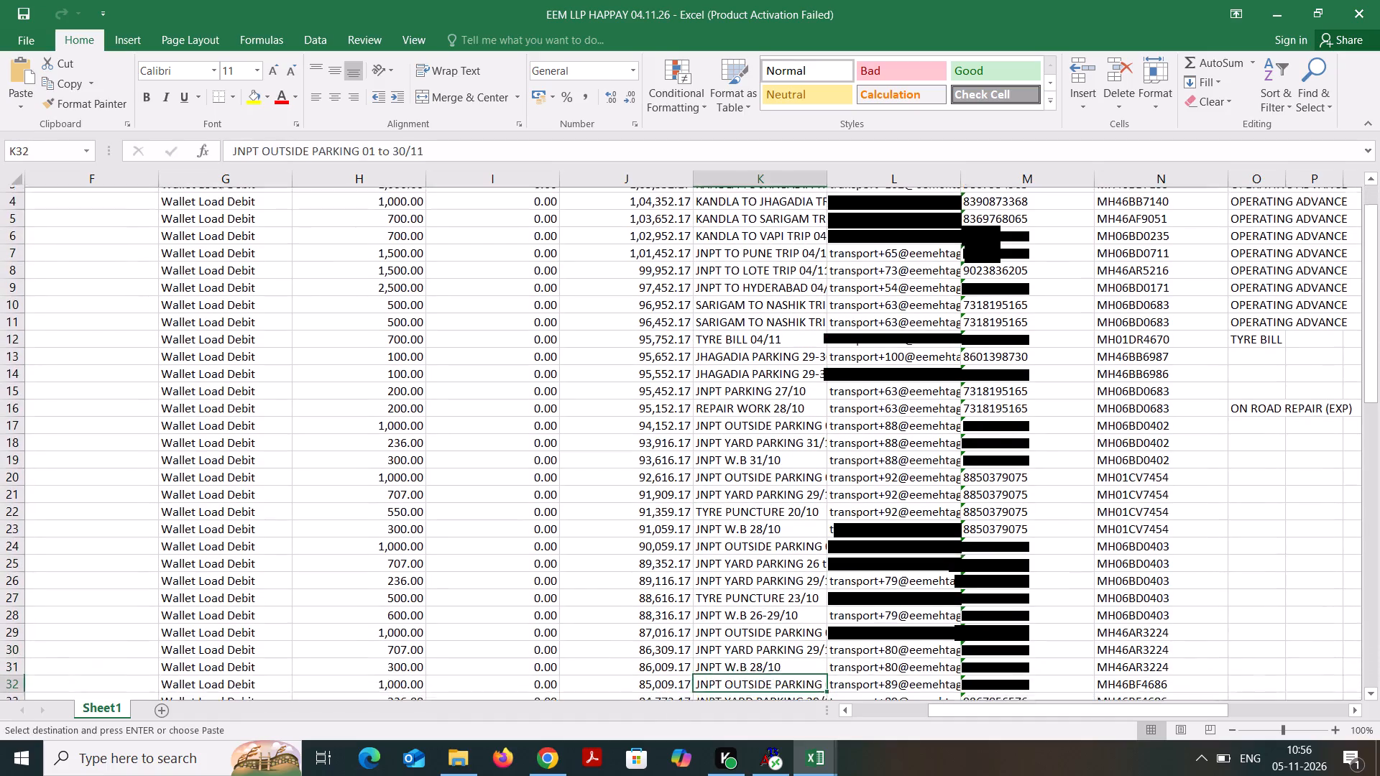
key("Down")
key("Down")
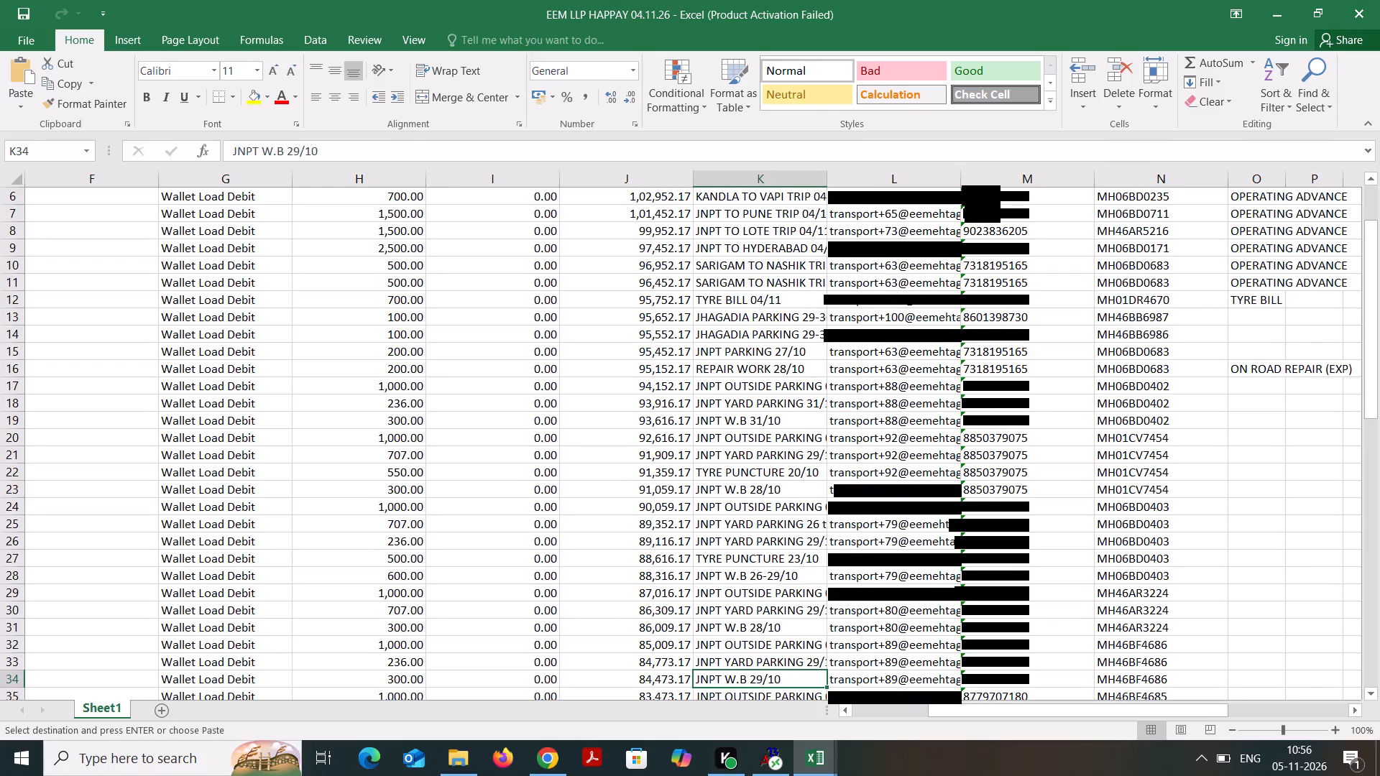
key("Down")
key("Down")
key("Down")
key("Down")
key("Down")
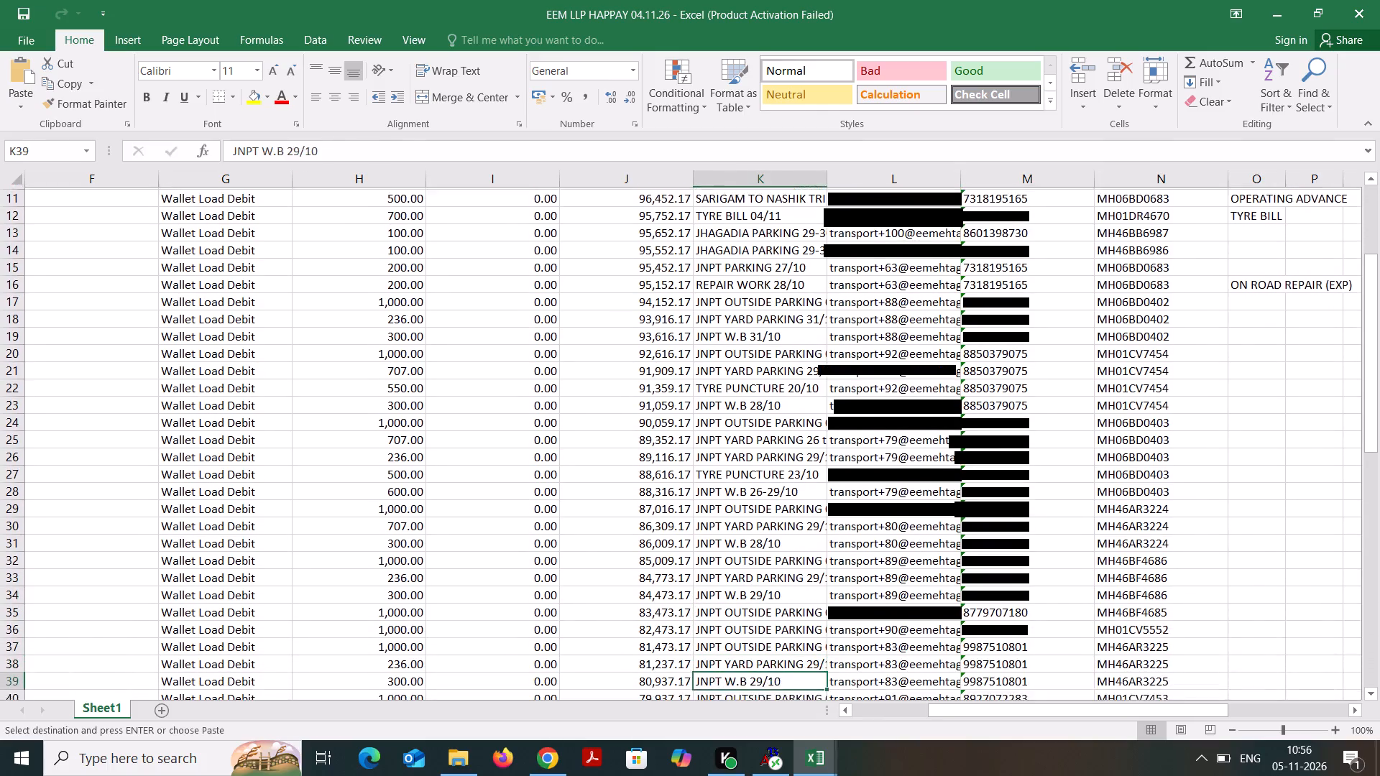
key("Down")
key("Down")
key("Down")
key("Down")
key("Down")
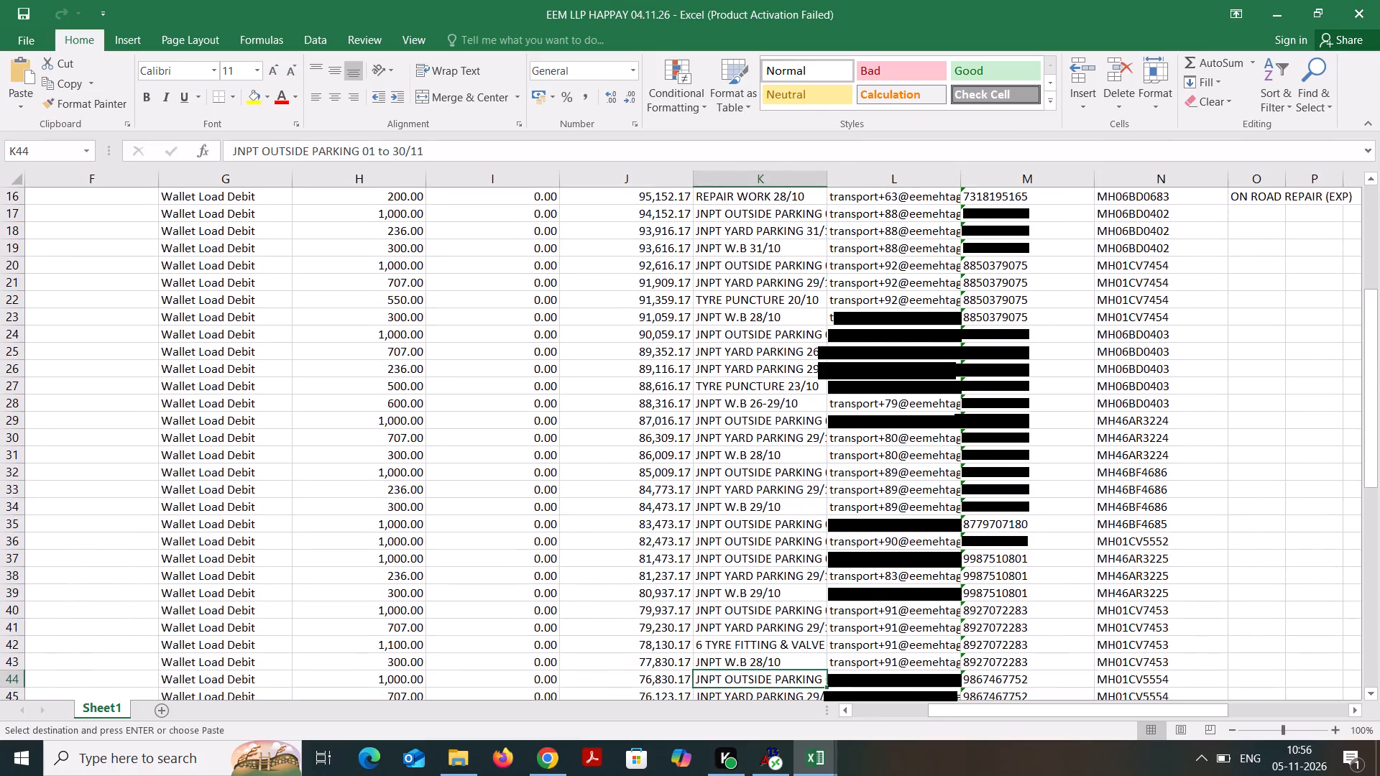
key("Up")
key("Down")
key("Down")
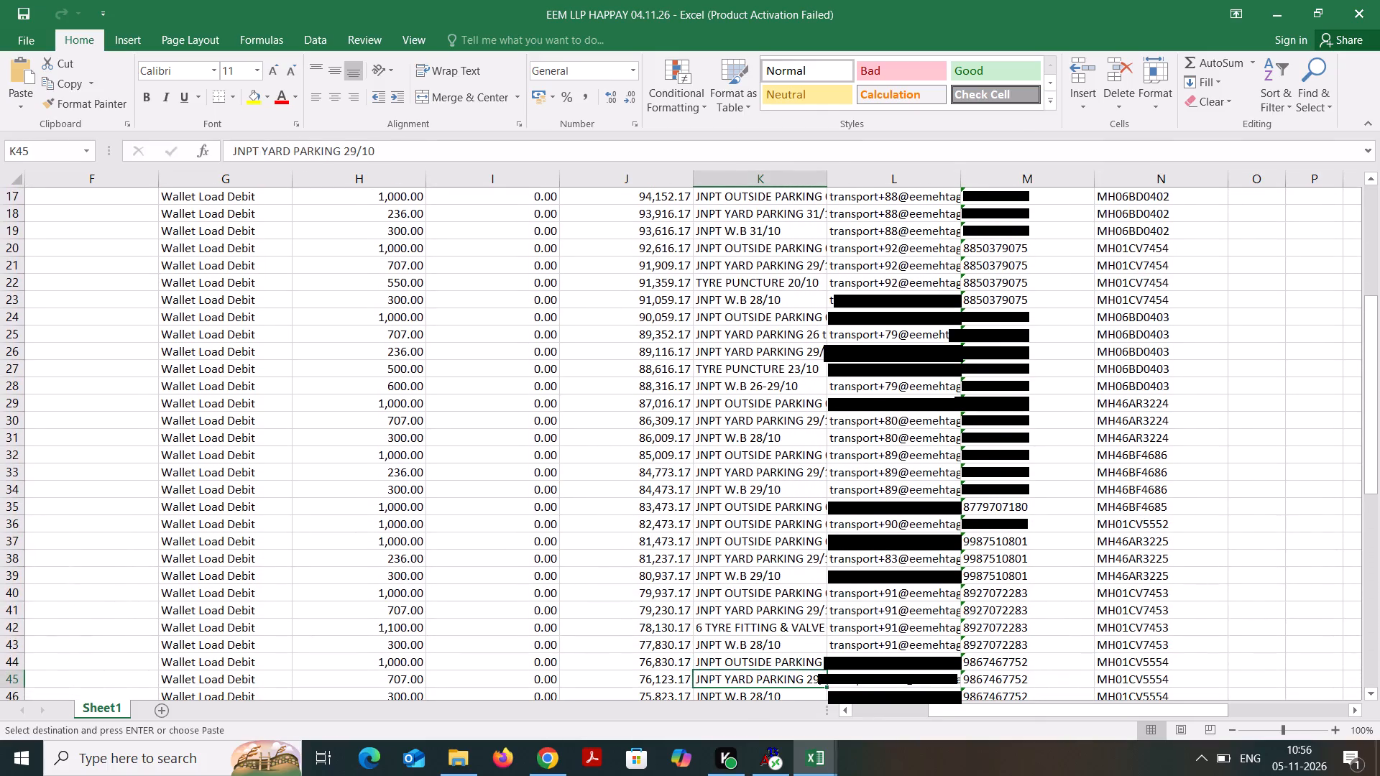
key("Down")
key("Down")
key("Down")
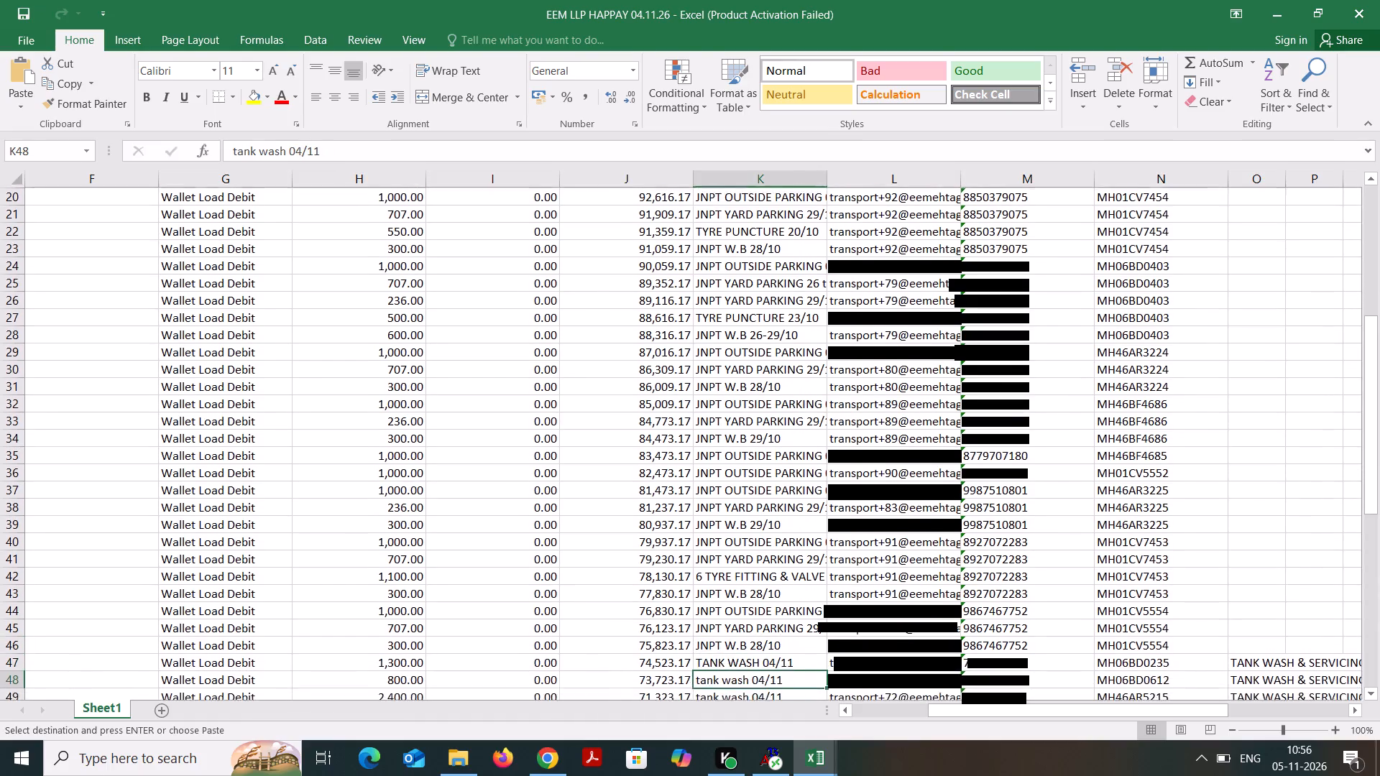
key("Down")
key("Down")
key("Down")
key("Down")
key("Down")
key("Down")
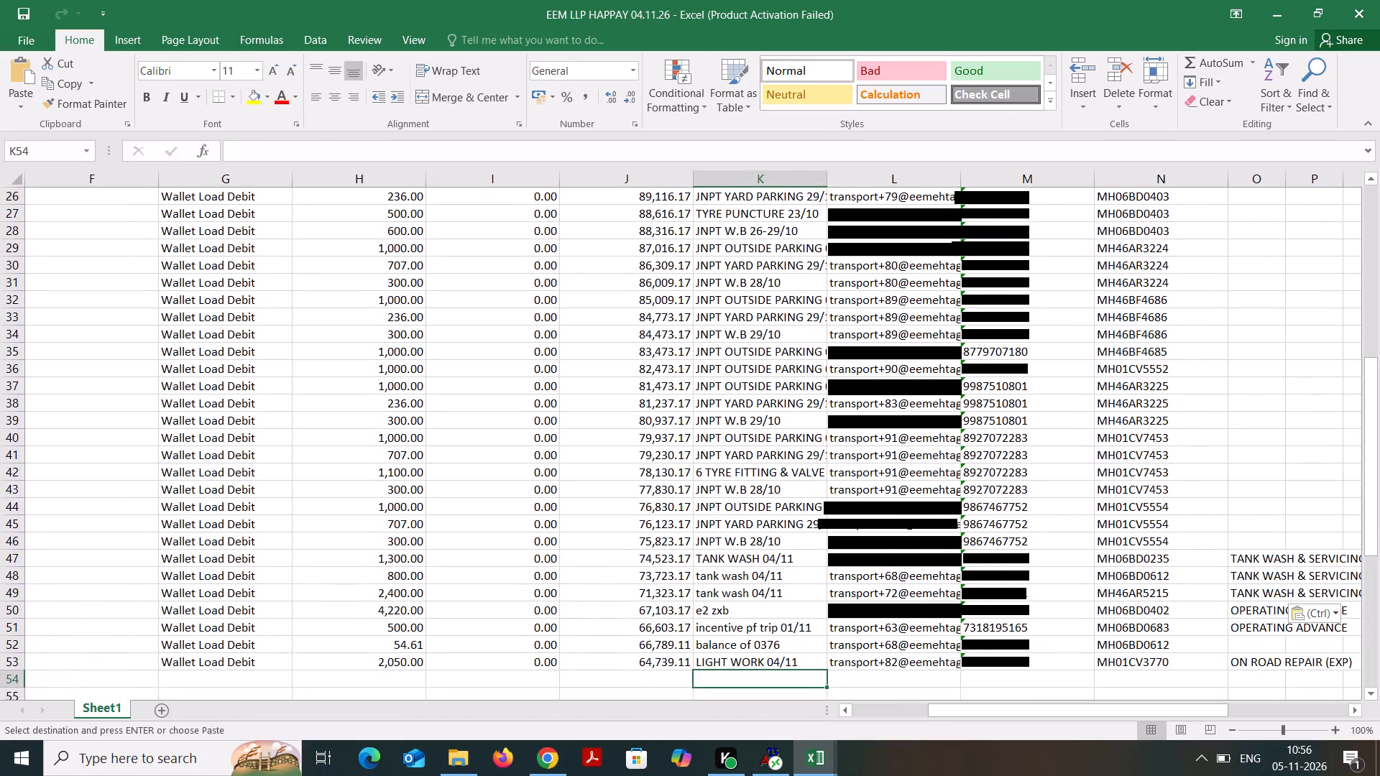
key("Up")
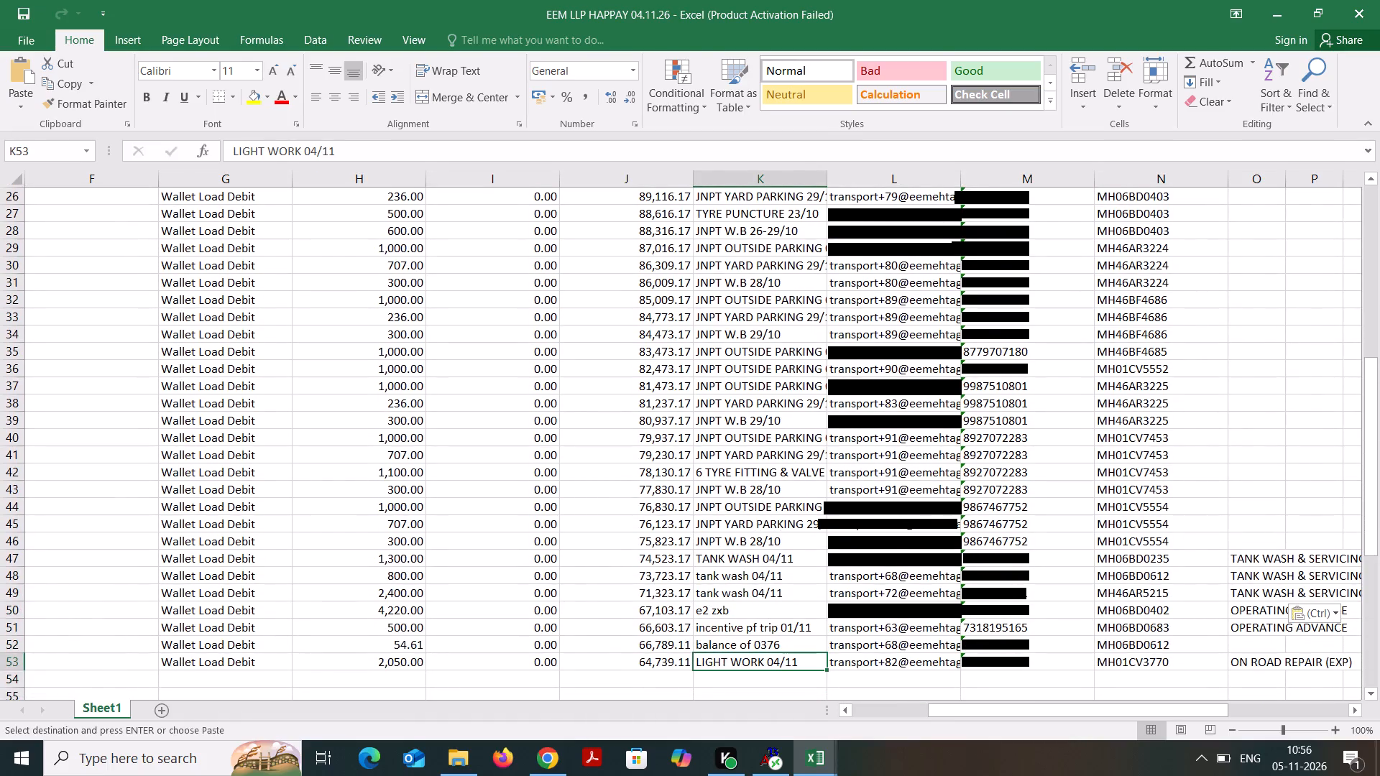
Examine the balance of 0376 row, including its vehicle number and ACT_NM cell O52.
key("Up")
key("Right")
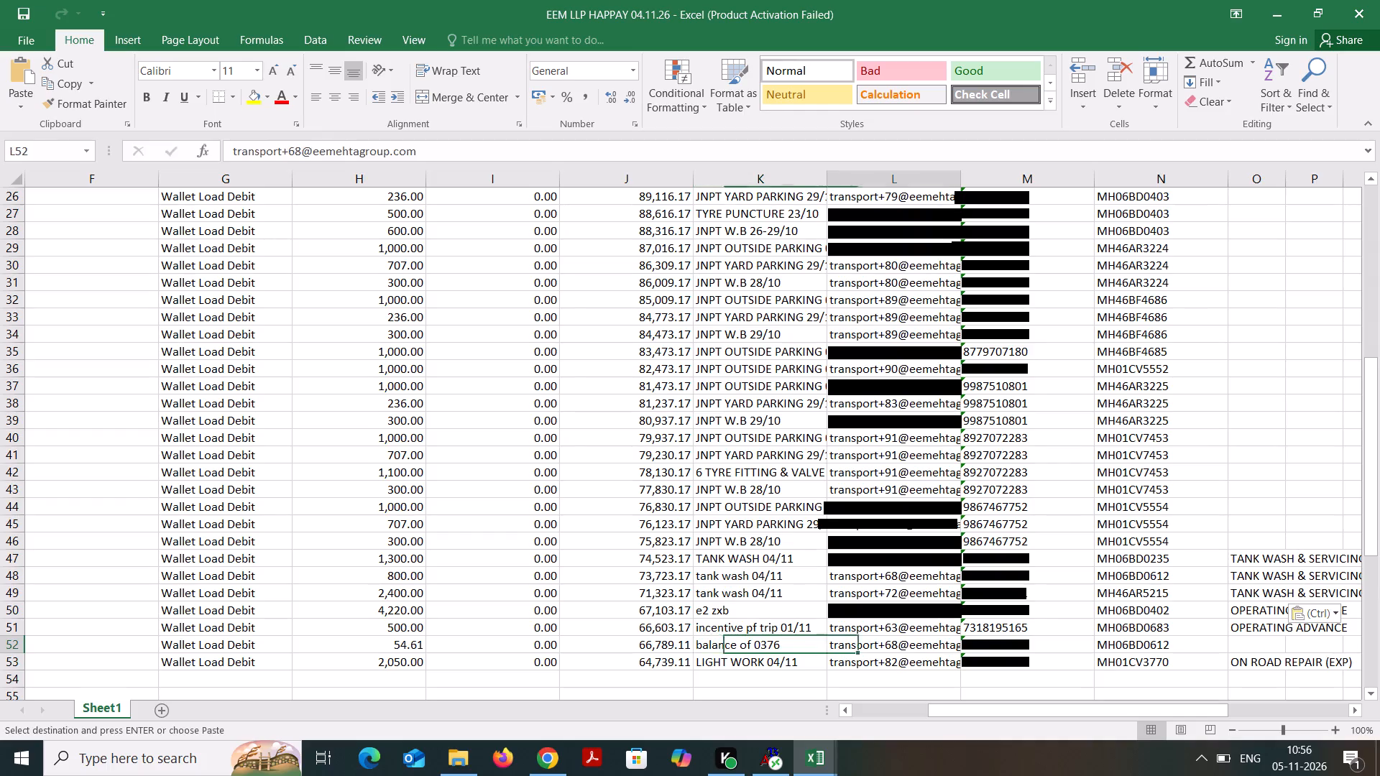
key("Right")
key("Right")
key("Right")
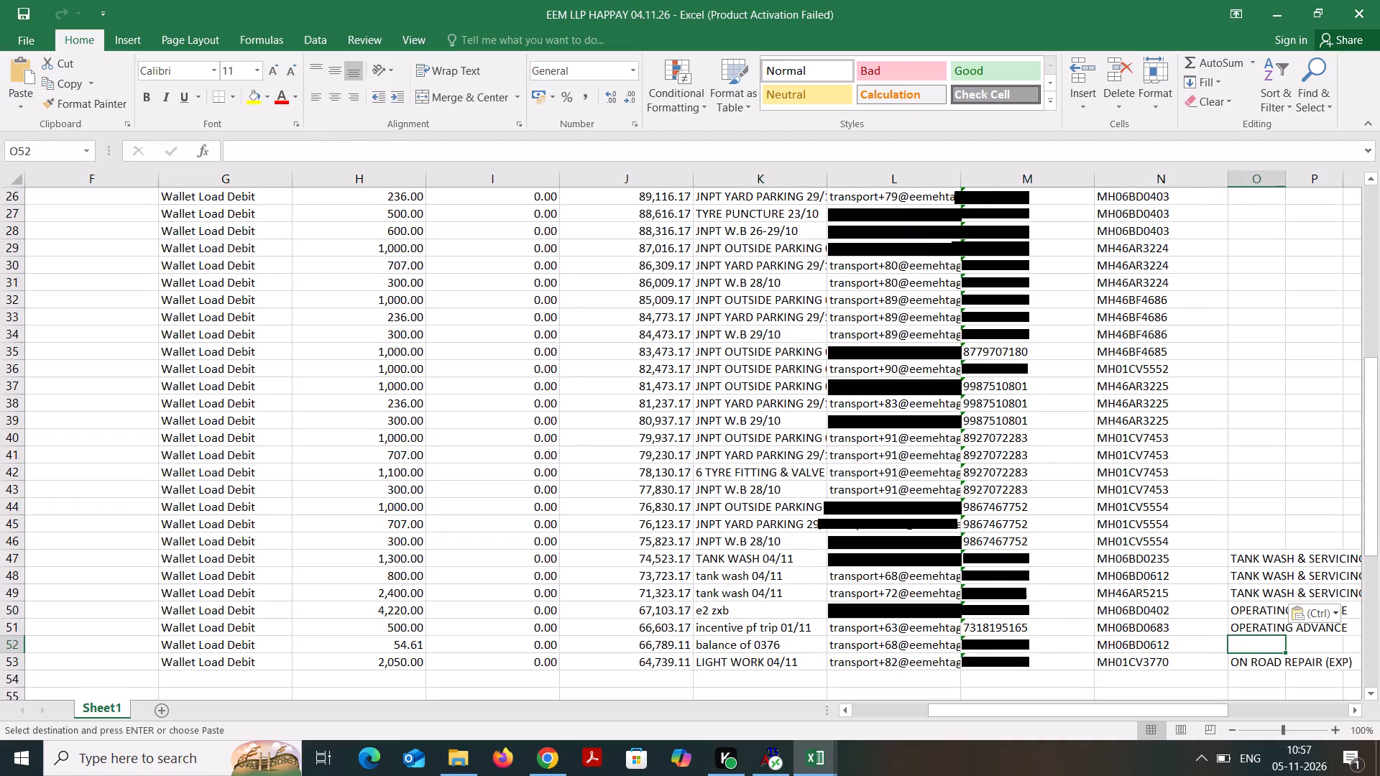
key("Left")
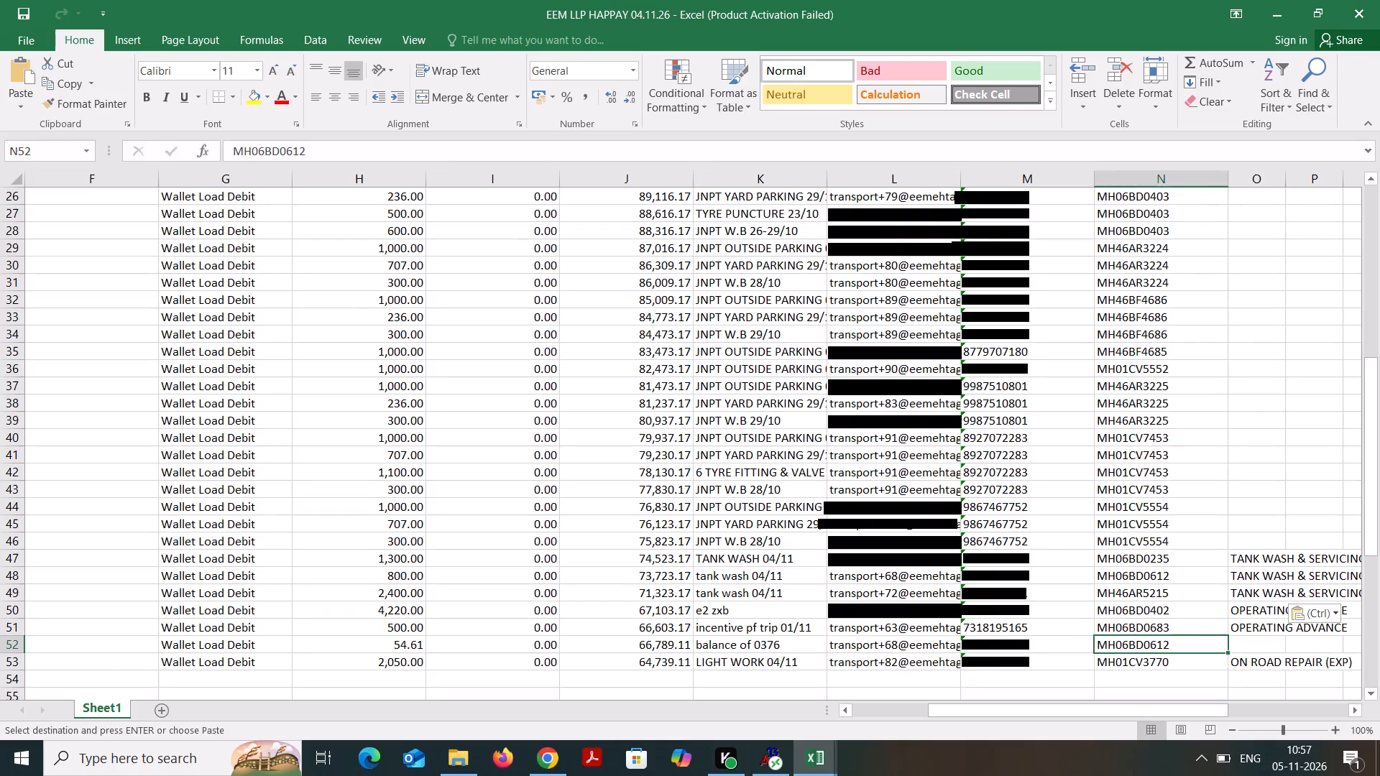
key("Left")
key("Left")
key("Left")
Copy the WEIGHTMENT CHARGES account name from the w.b outside dhule row of the 03.11.26 workbook and return to the 04.11.26 sheet.
key("Up")
key("Up")
key("Up")
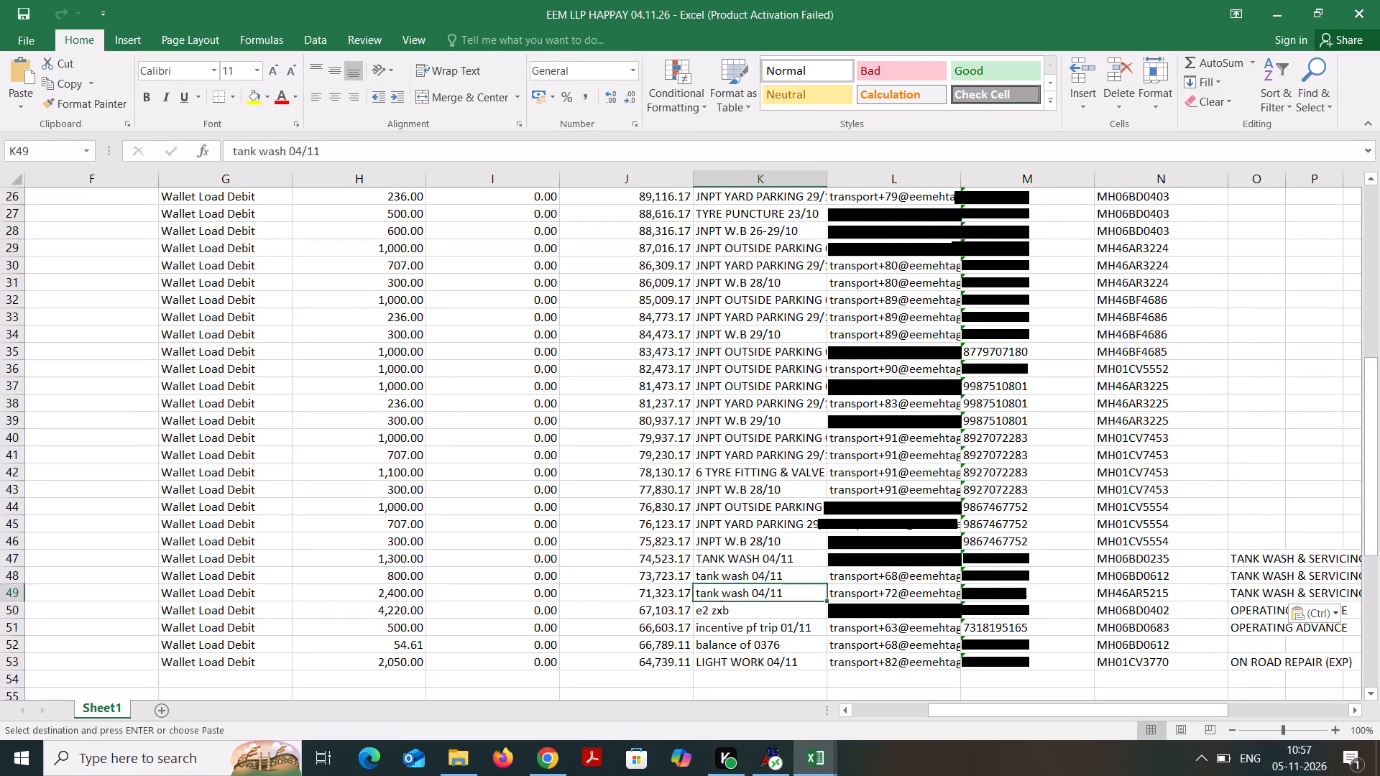
key("Up")
key("Up")
key("Up")
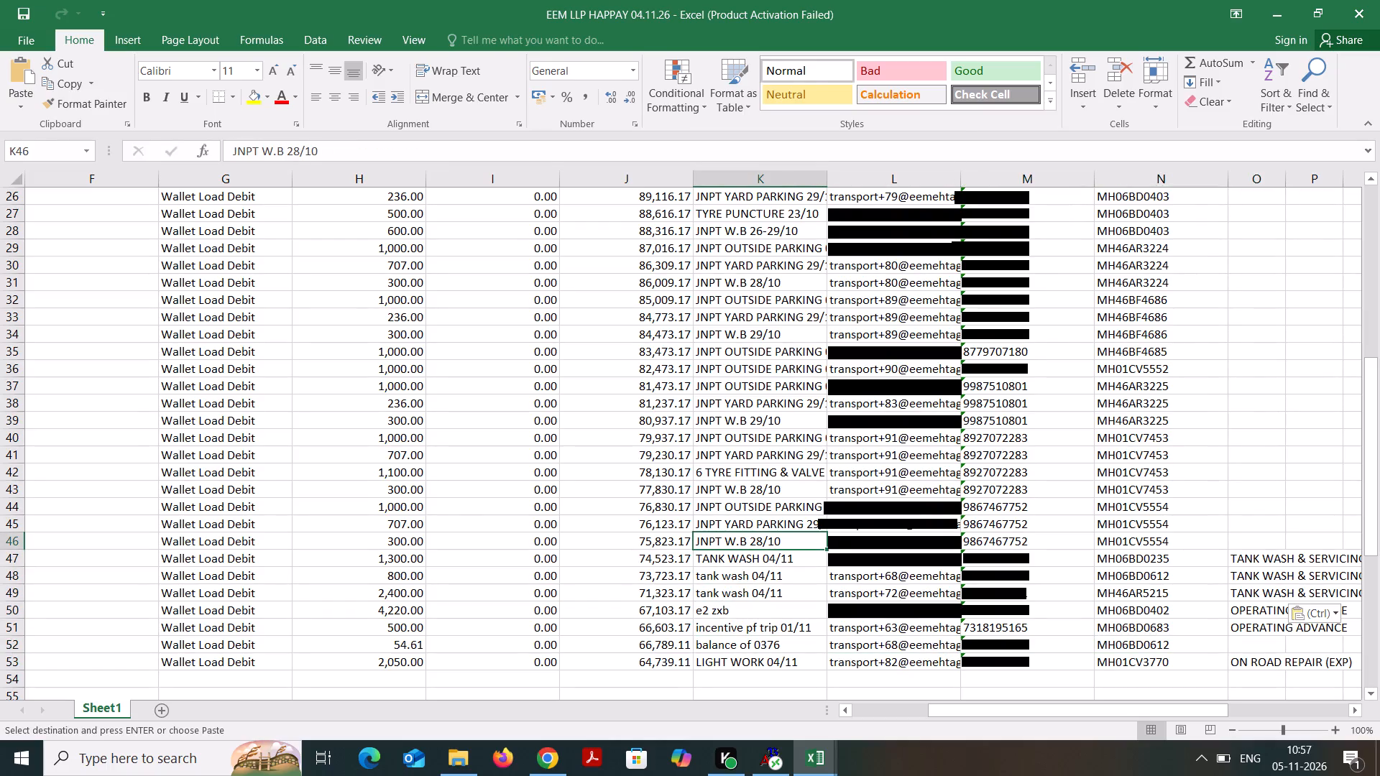
key("alt+Tab")
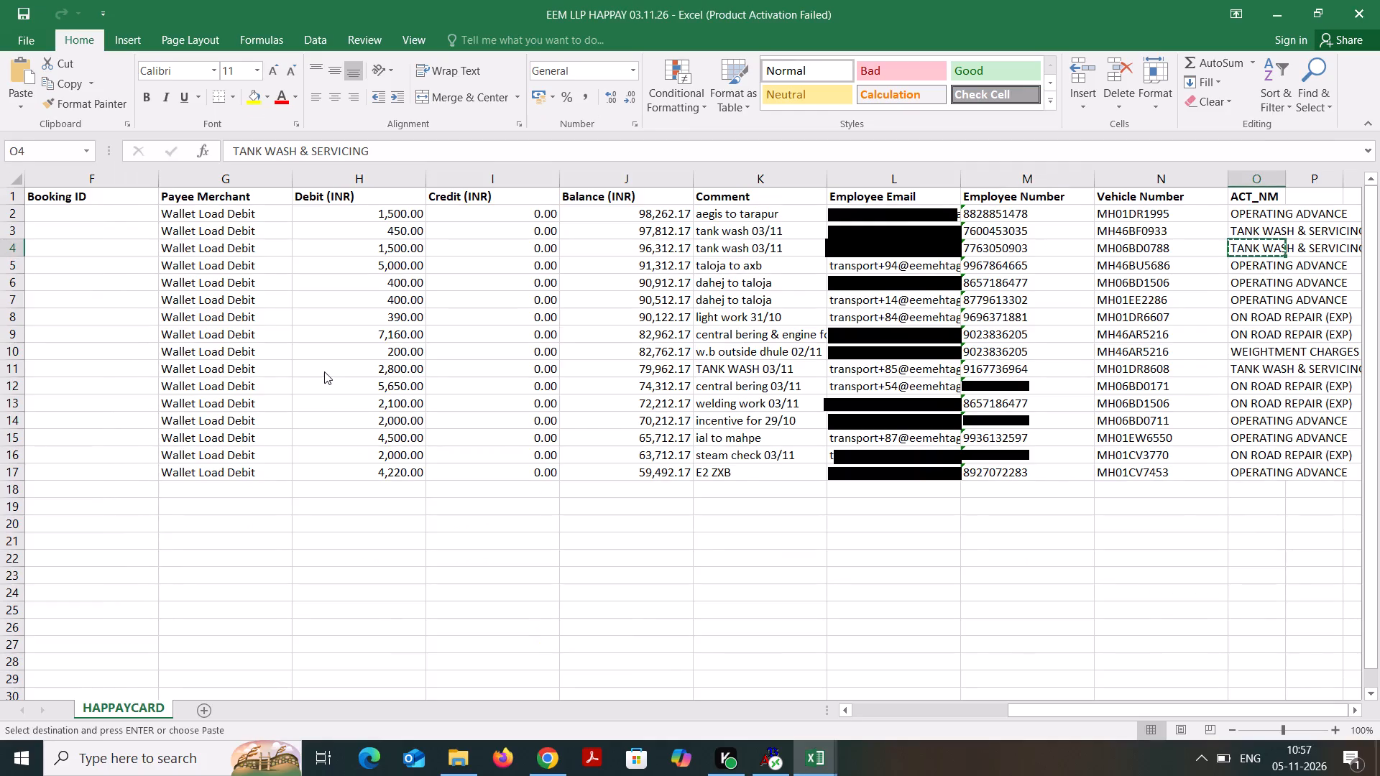
key("Down")
key("Down")
key("Down")
key("Down")
key("Down")
key("Down")
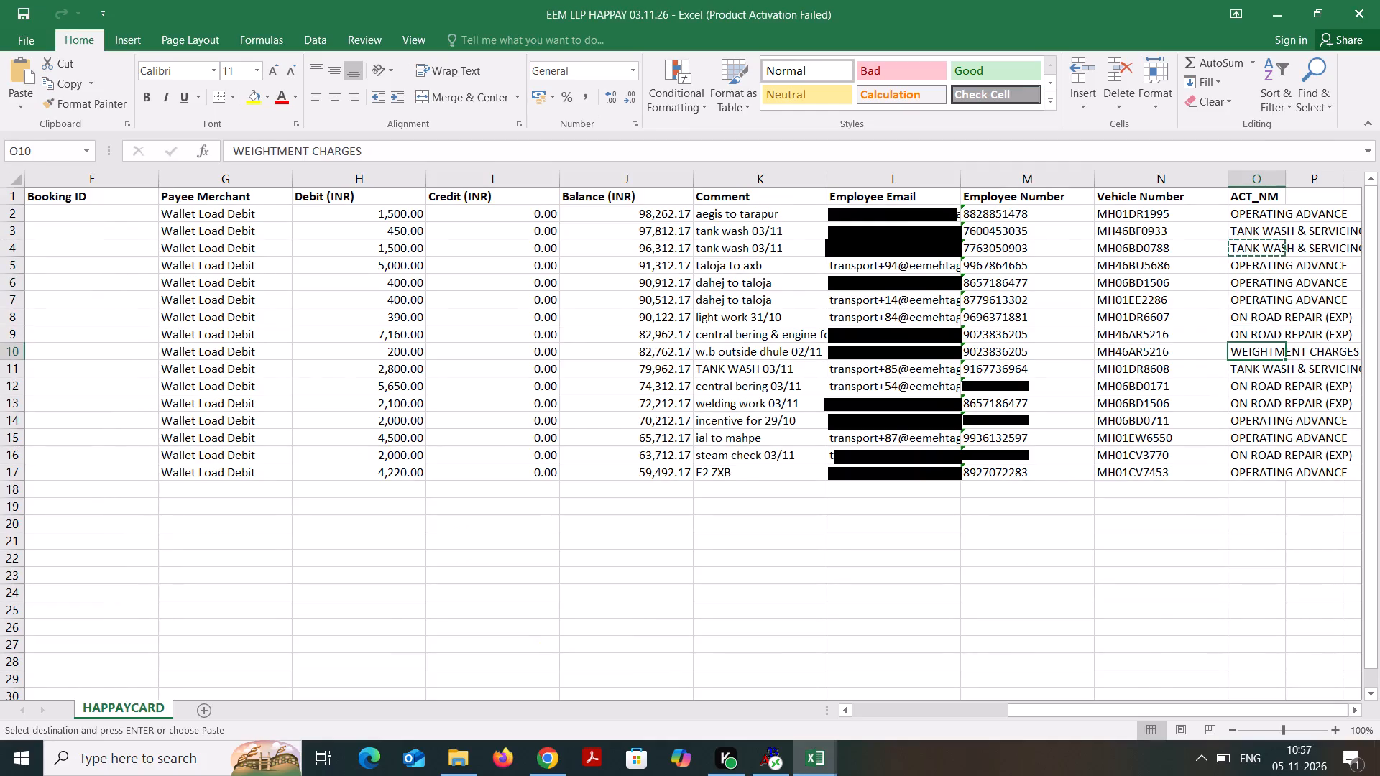
key("ctrl+c")
key("alt+Tab")
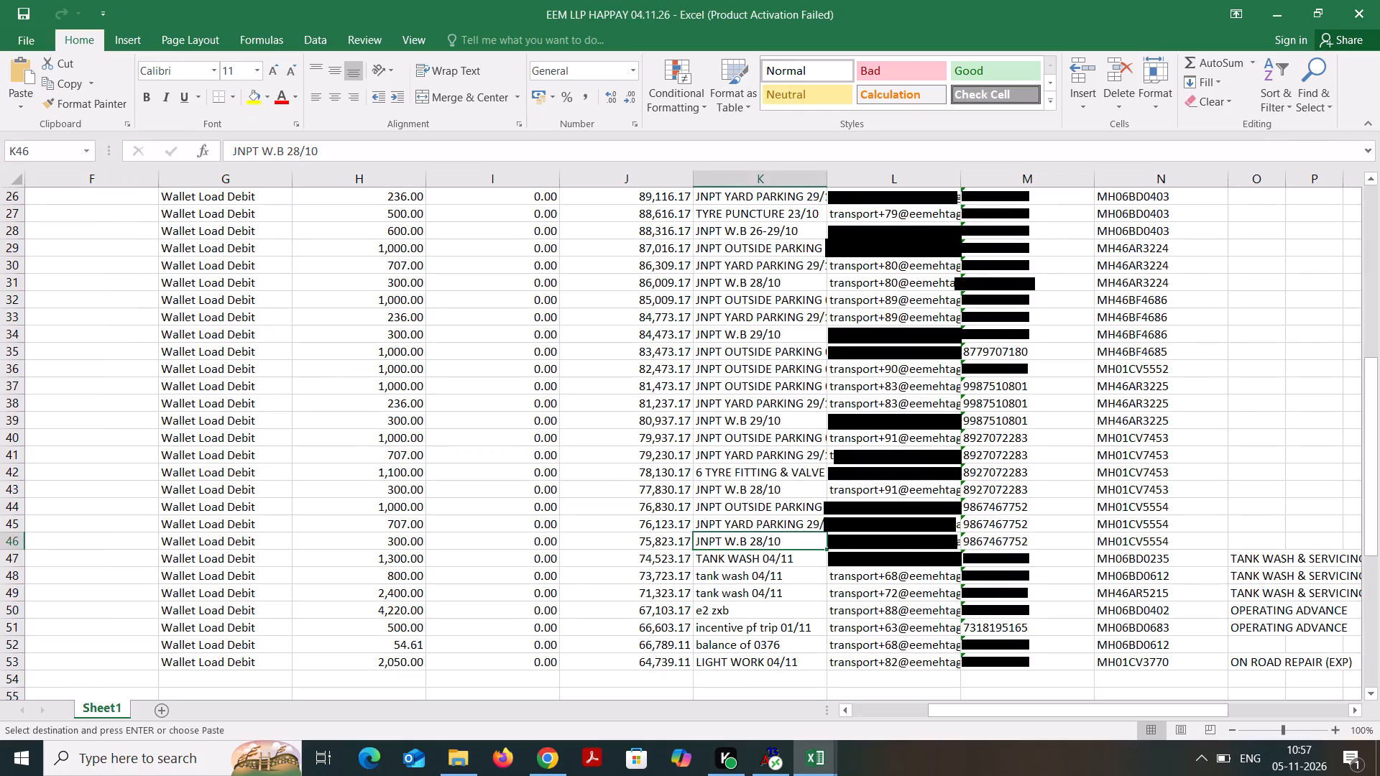
Go through the comments from the top and paste WEIGHTMENT CHARGES as the ACT_NM of the JNPT W.B 31/10 row, cell O19.
key("ctrl+Up")
key("Down")
key("Down")
key("Down")
key("Down")
key("Down")
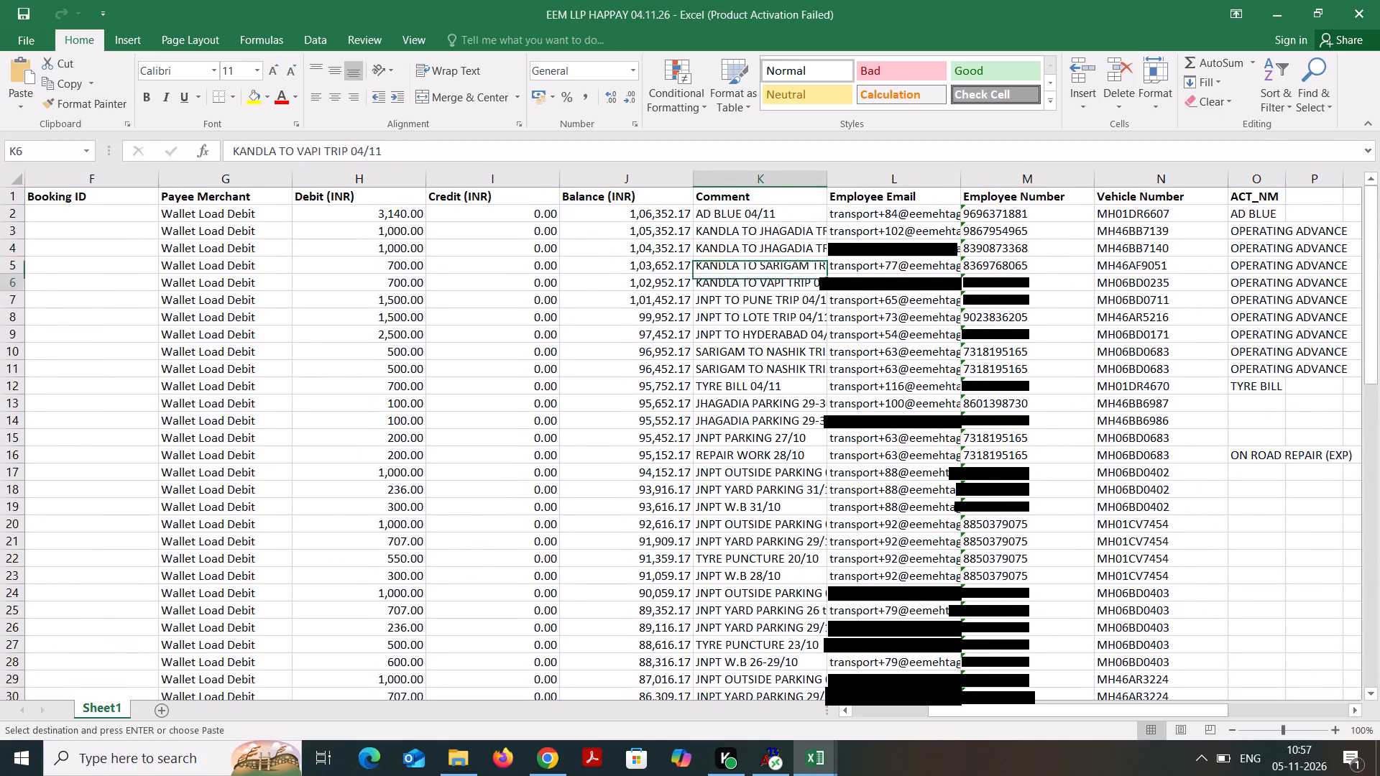
key("Down")
key("Down")
key("Down")
key("Down")
key("Down")
key("Down")
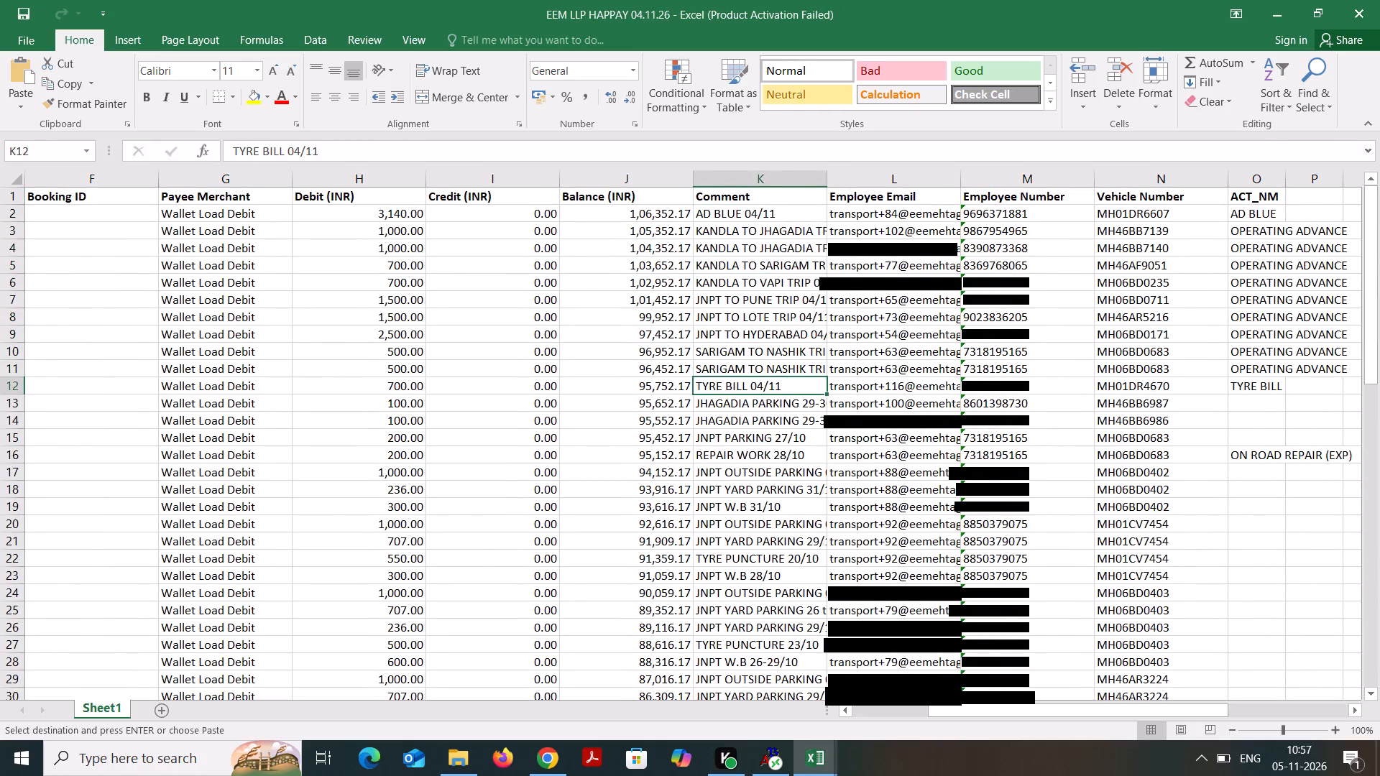
key("Down")
key("Down")
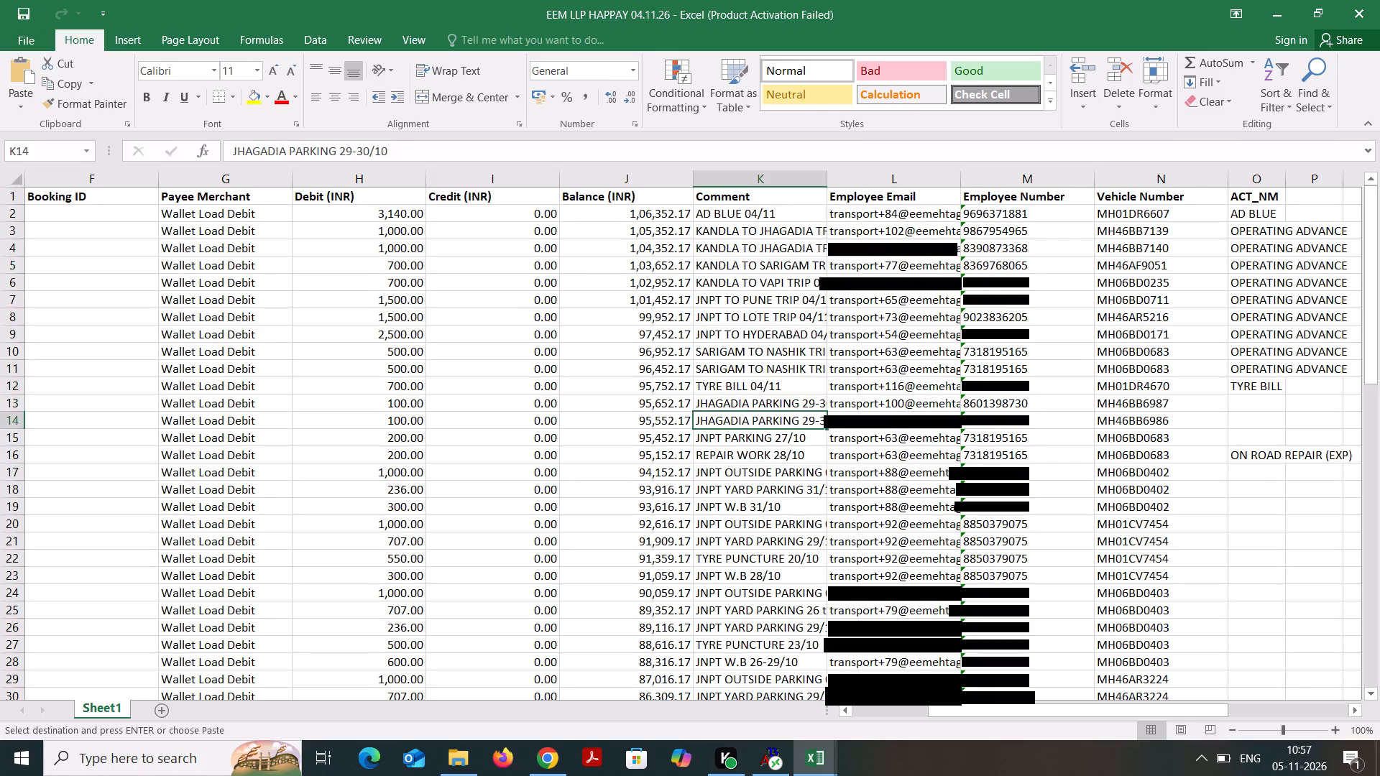
key("Down")
key("Down")
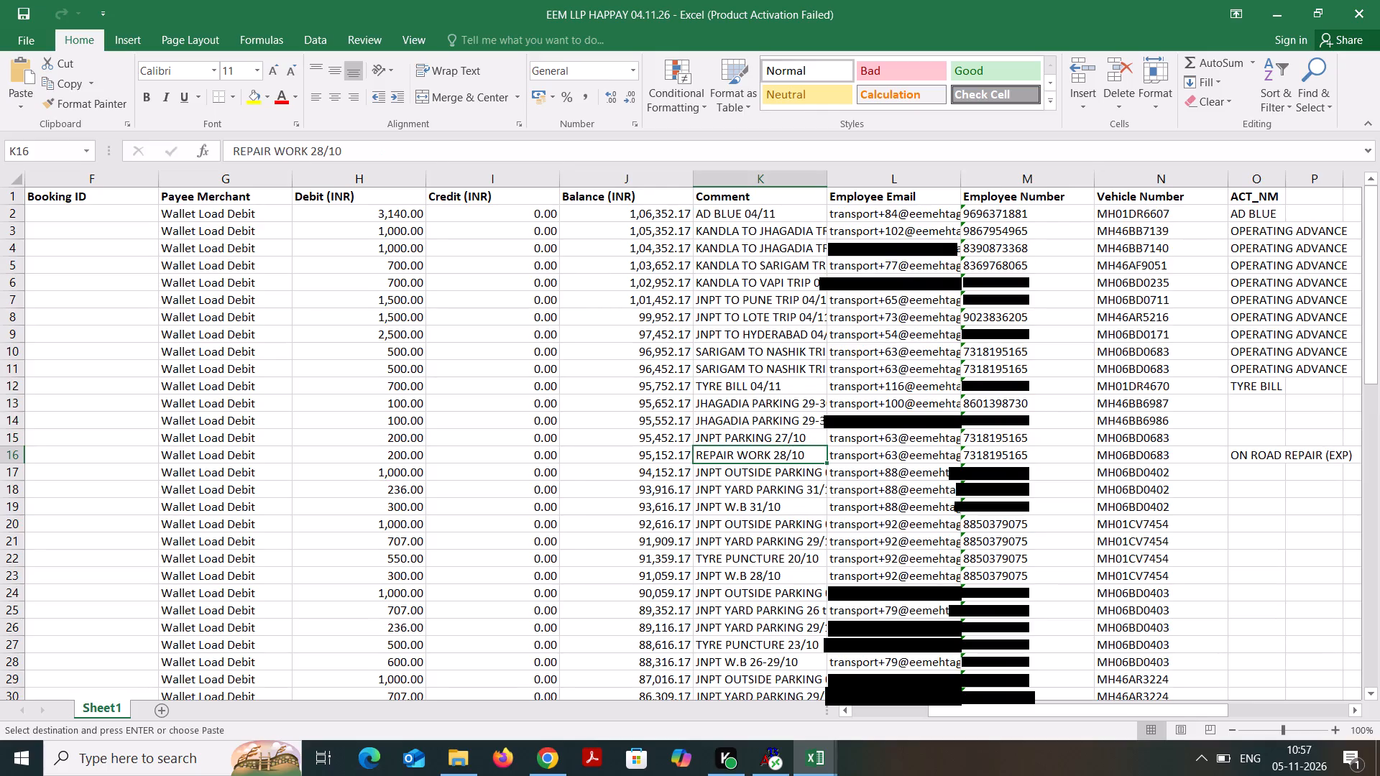
key("Down")
key("Down")
key("Down")
key("Right")
key("Right")
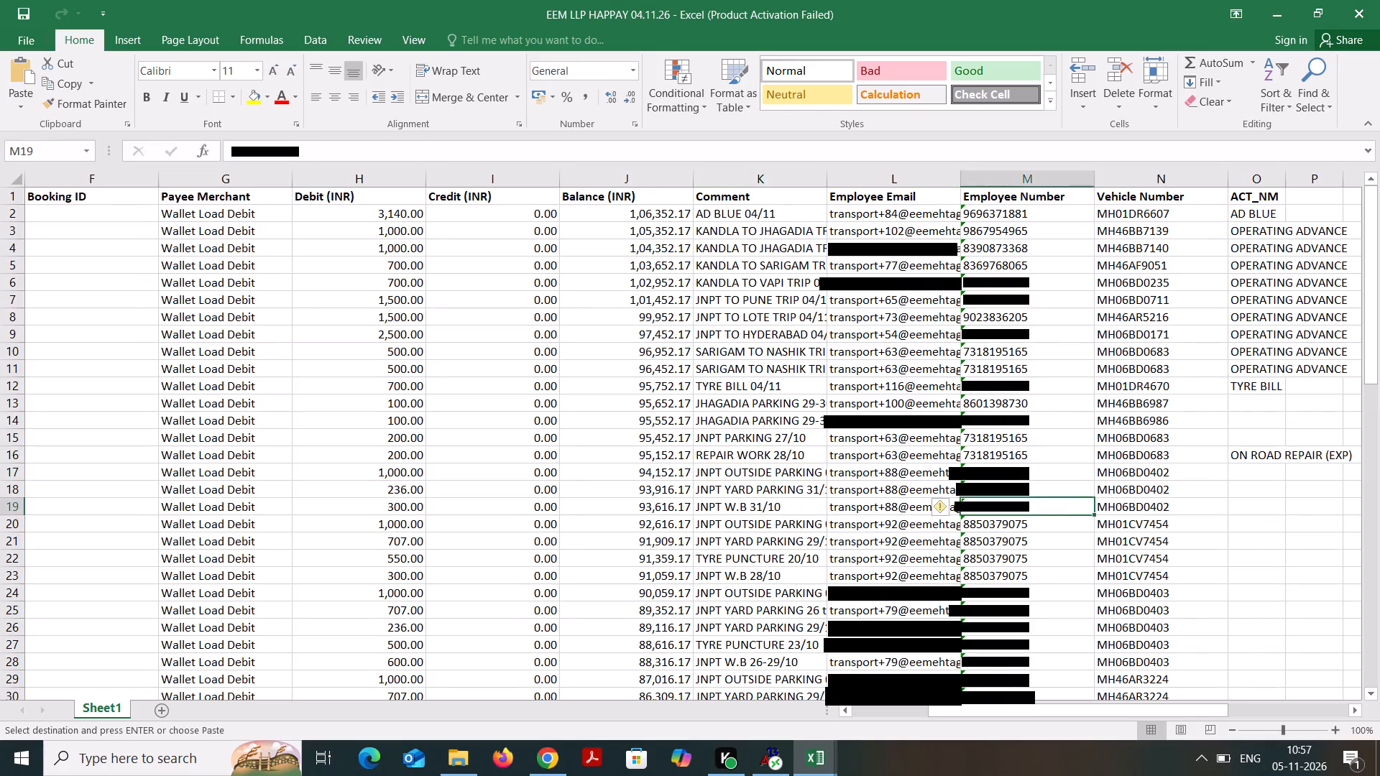
key("Right")
key("Right")
key("ctrl+v")
key("Left")
key("Left")
key("Left")
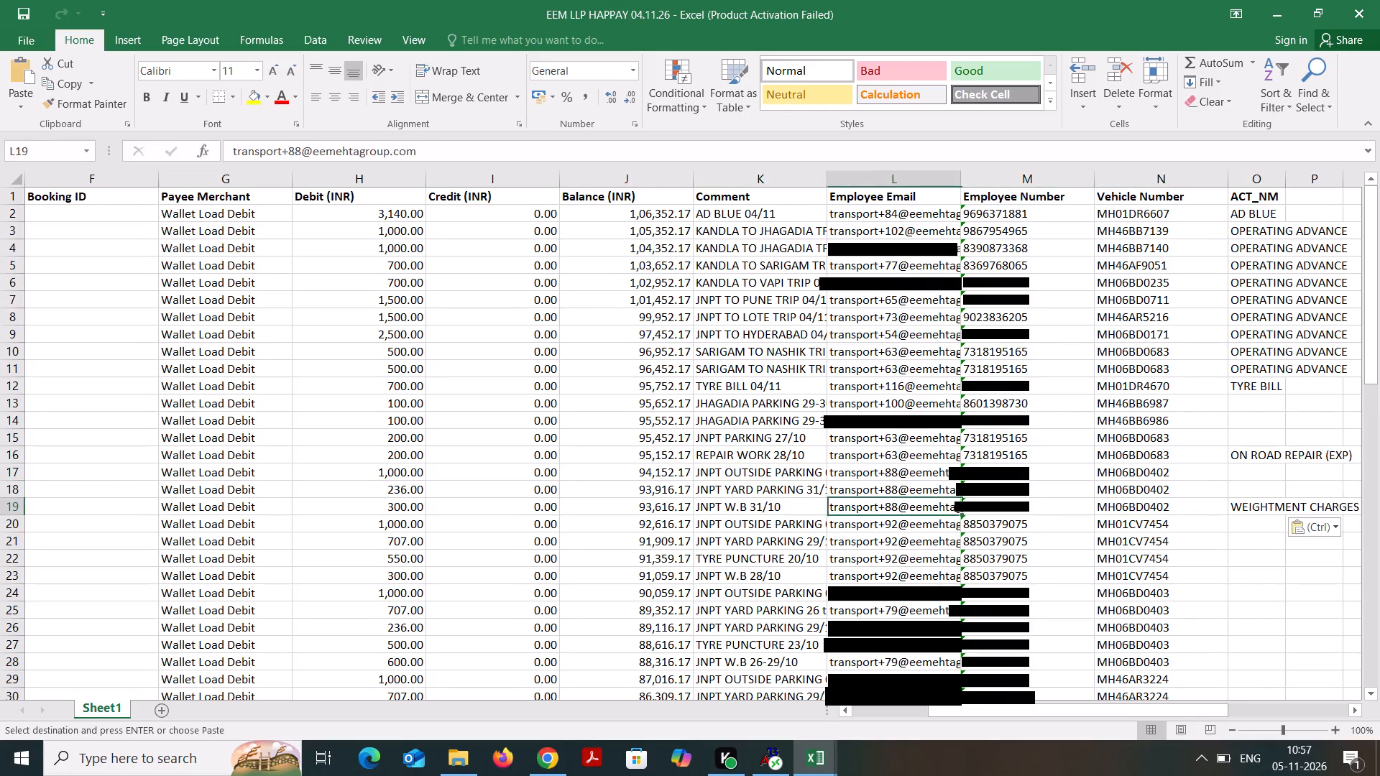
key("Left")
key("Down")
key("Down")
key("Down")
key("Down")
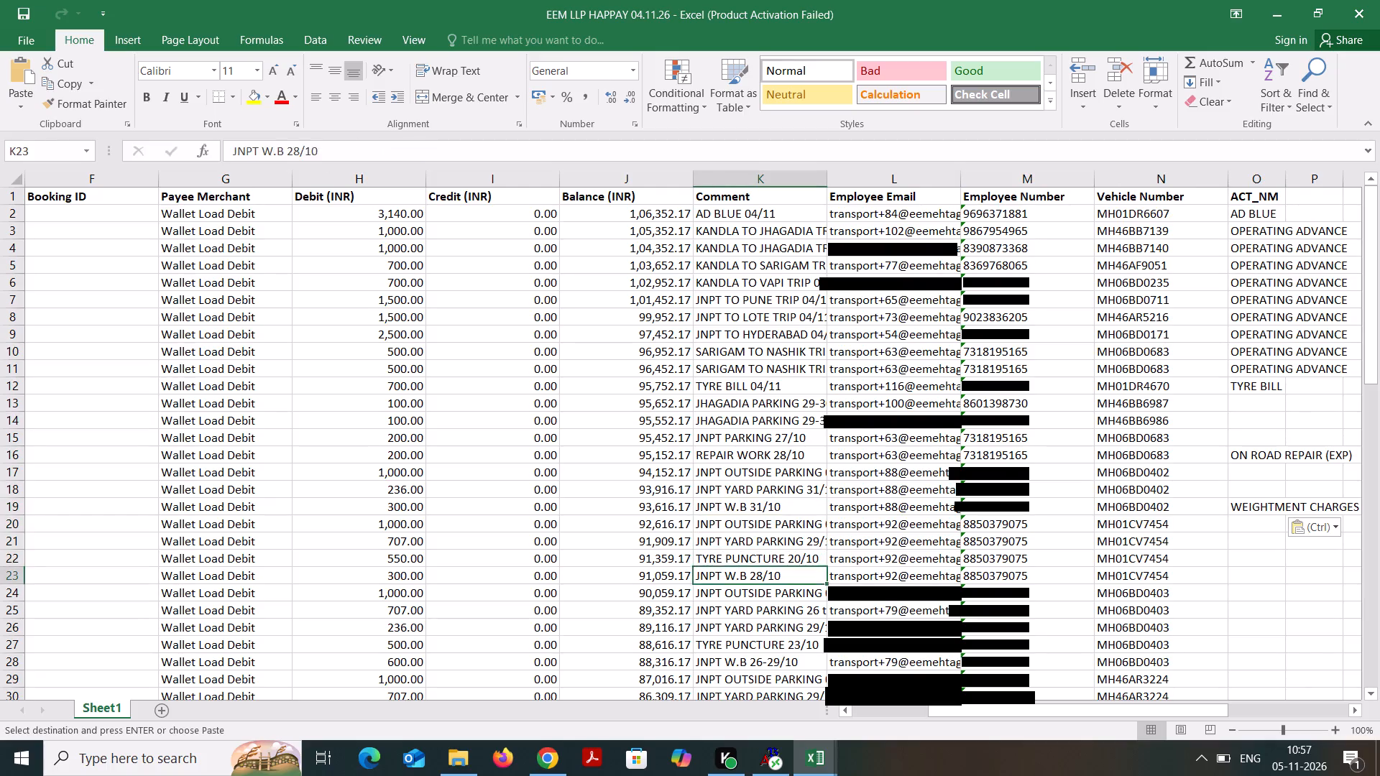
key("Right")
key("Right")
key("Right")
key("Right")
key("ctrl+v")
Paste WEIGHTMENT CHARGES as the ACT_NM of the JNPT W.B 26-29/10 row, cell O28.
key("Left")
key("Left")
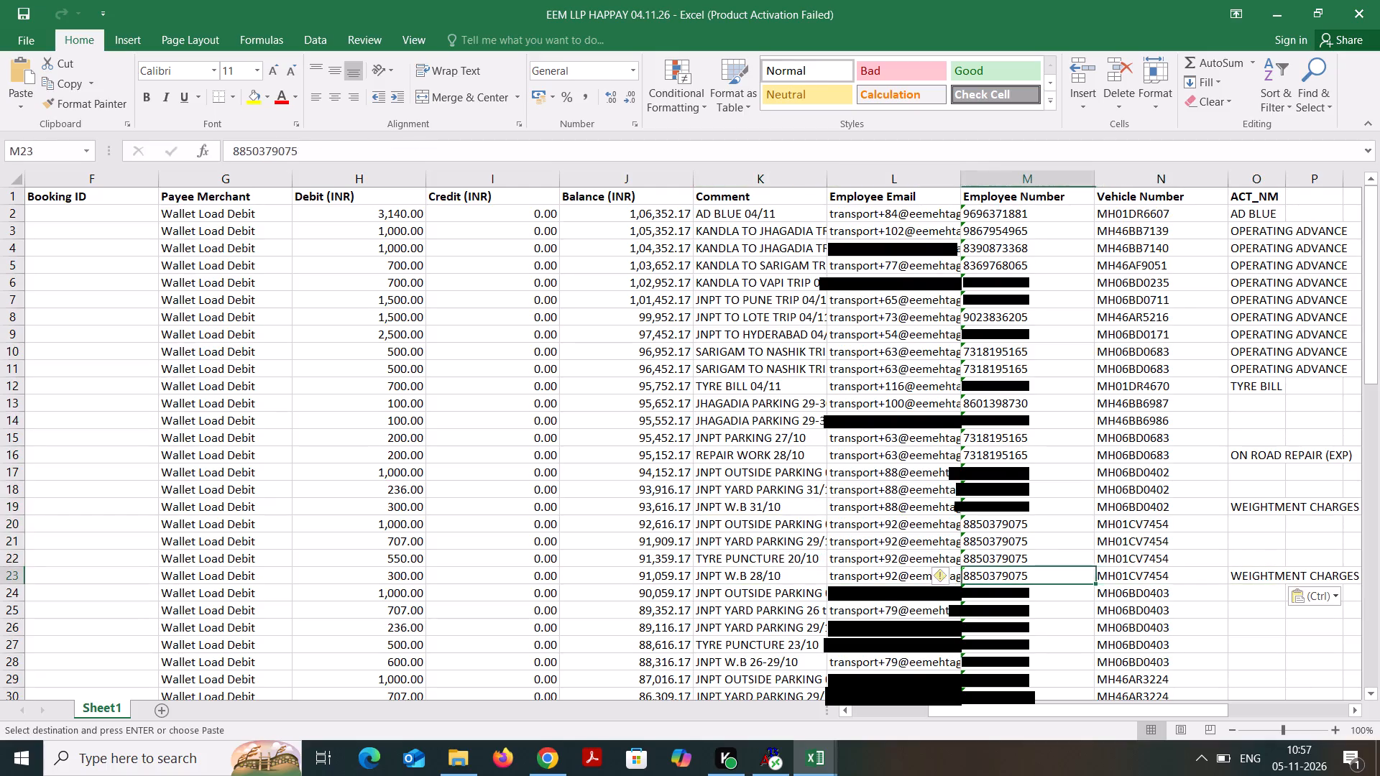
key("Left")
key("Left")
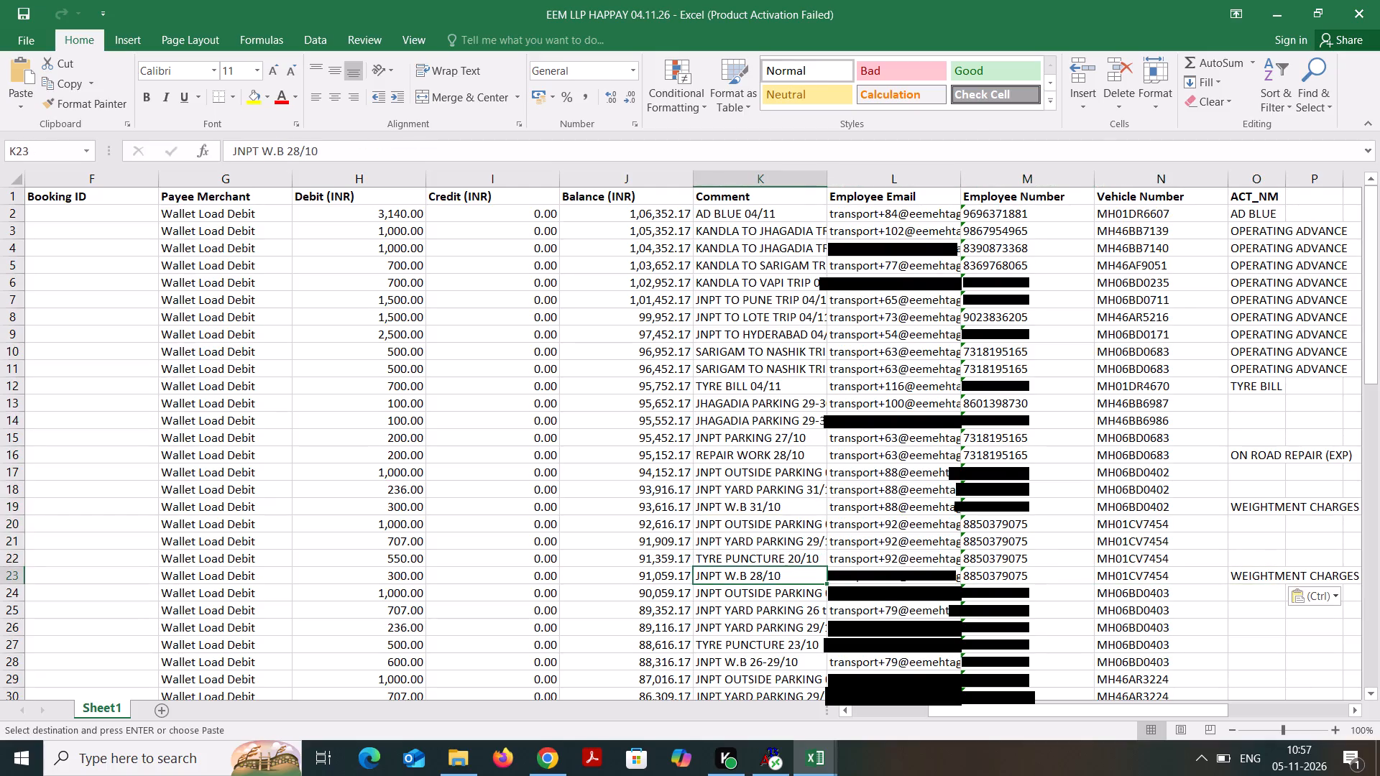
key("Down")
key("Down")
key("Down")
key("Down")
key("Down")
key("Right")
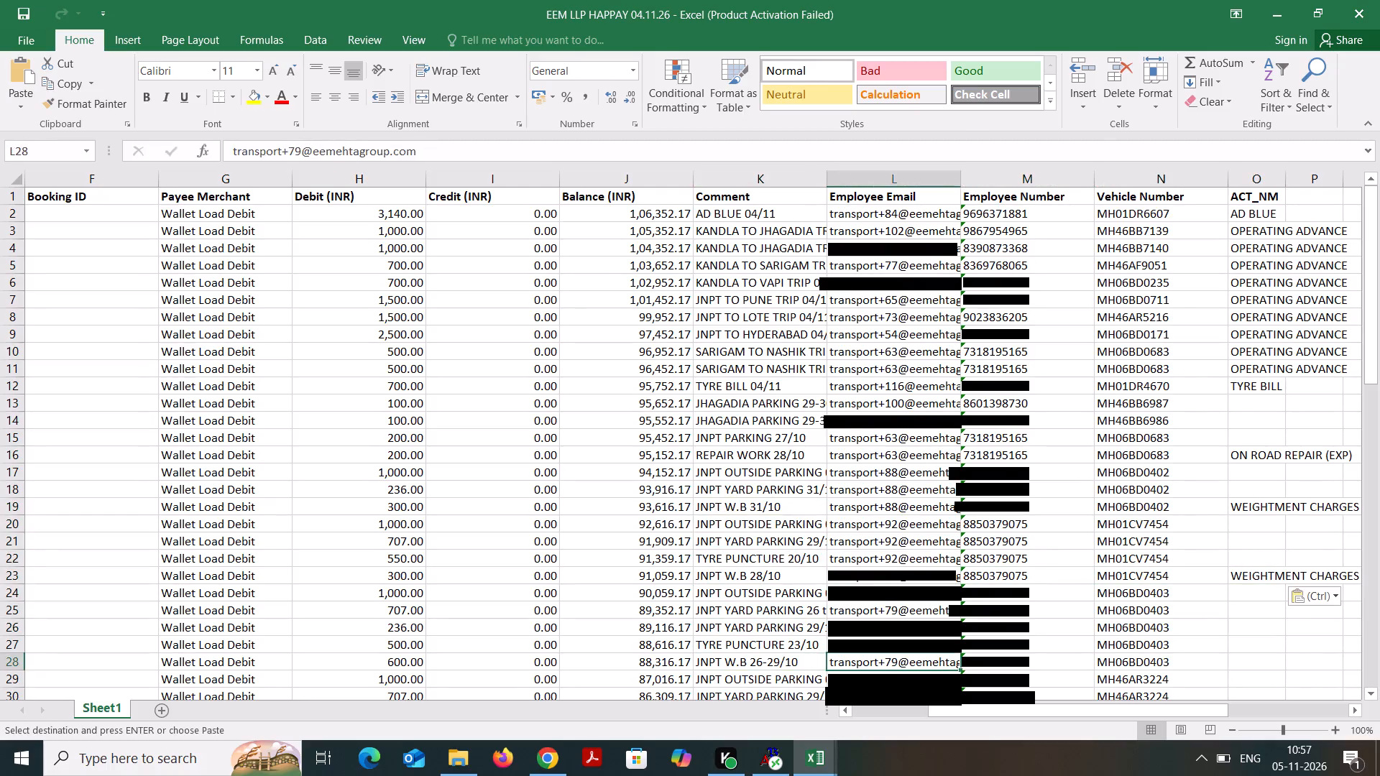
key("Right")
key("Right")
key("Right")
key("ctrl+v")
key("Left")
key("Left")
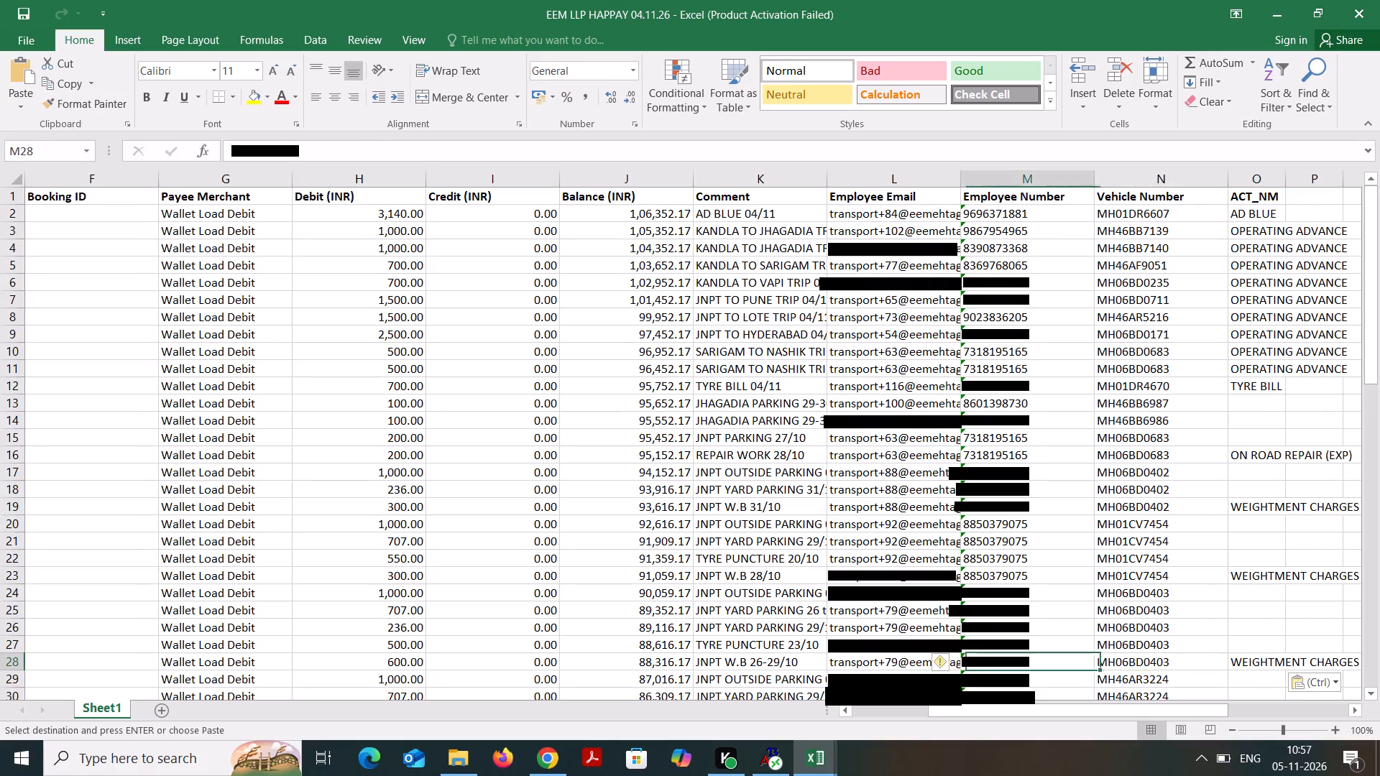
key("Left")
key("Left")
key("Down")
key("Down")
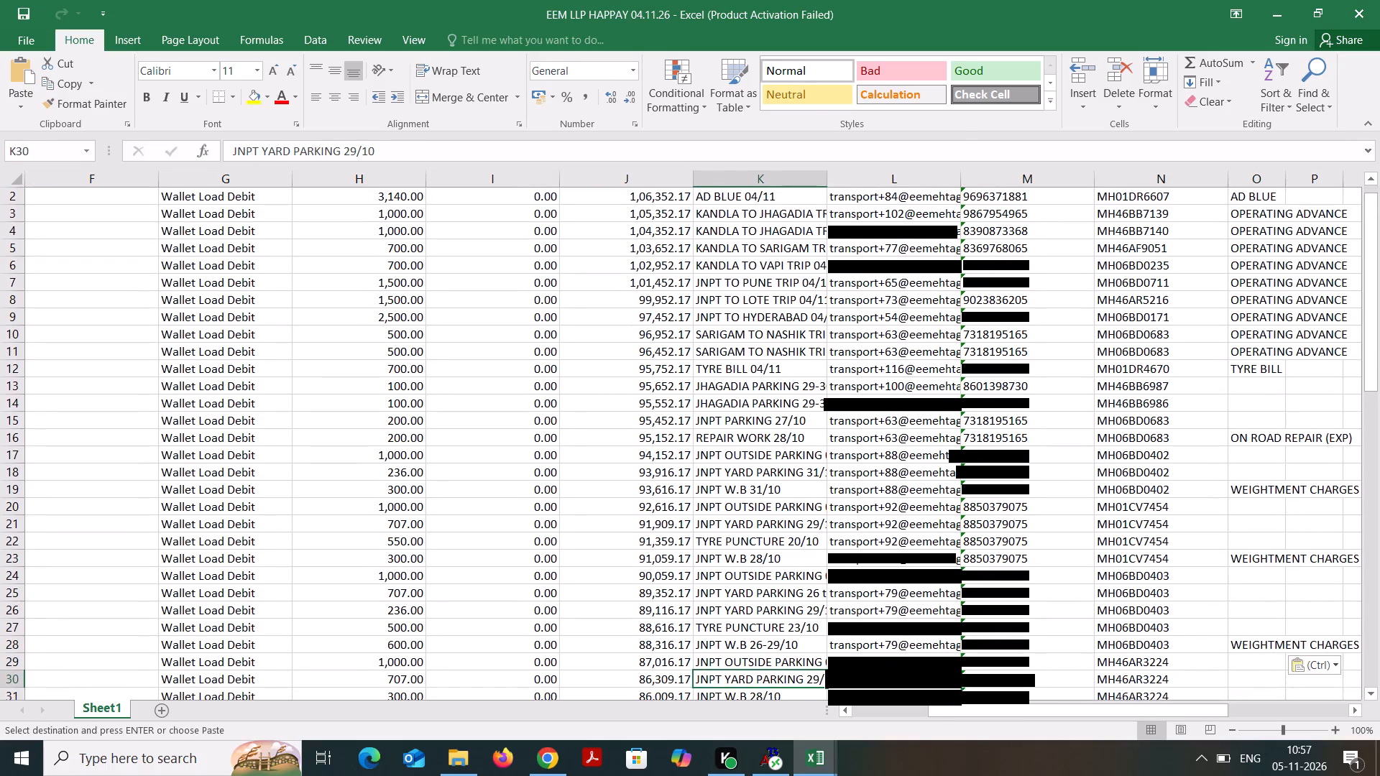
key("Down")
key("Right")
key("Right")
key("Right")
key("Right")
key("ctrl+v")
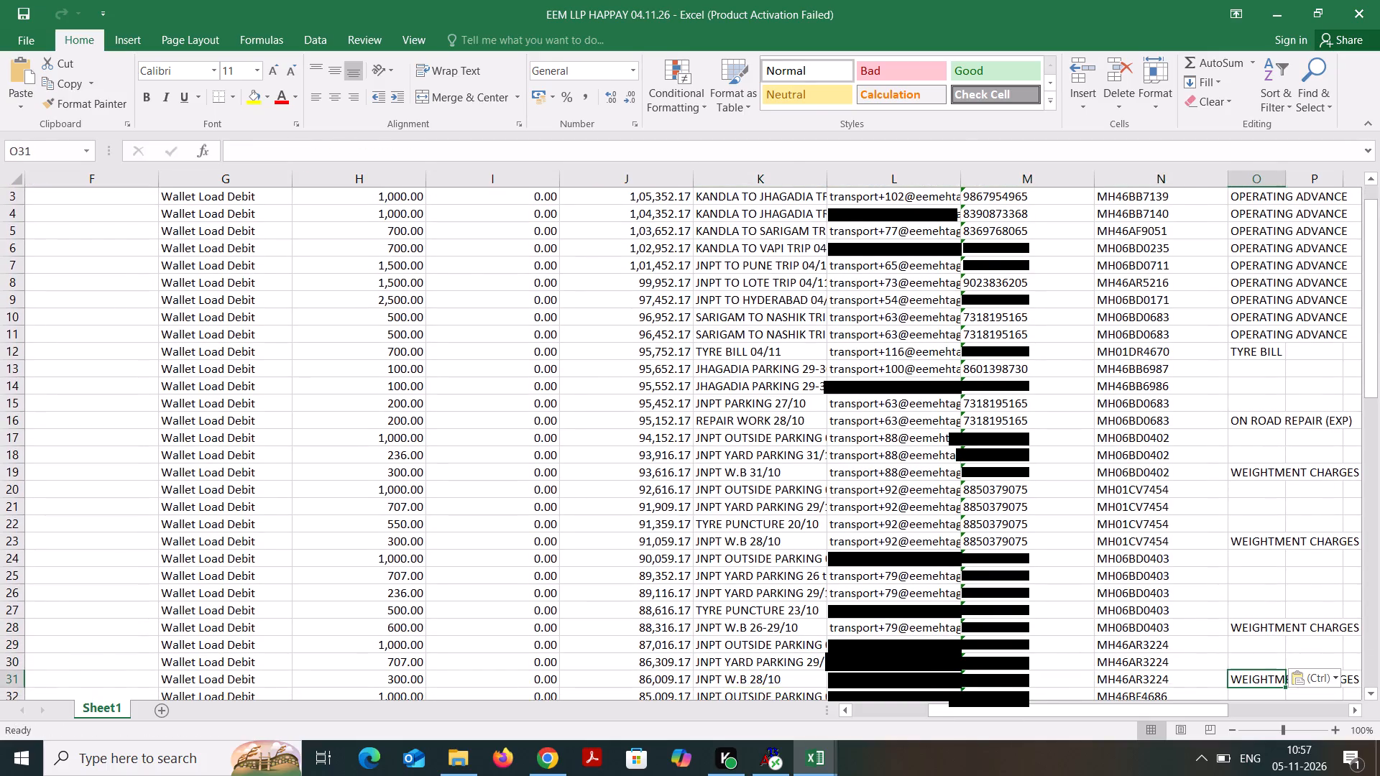
key("Left")
key("Left")
key("Left")
key("Left")
key("Down")
key("Down")
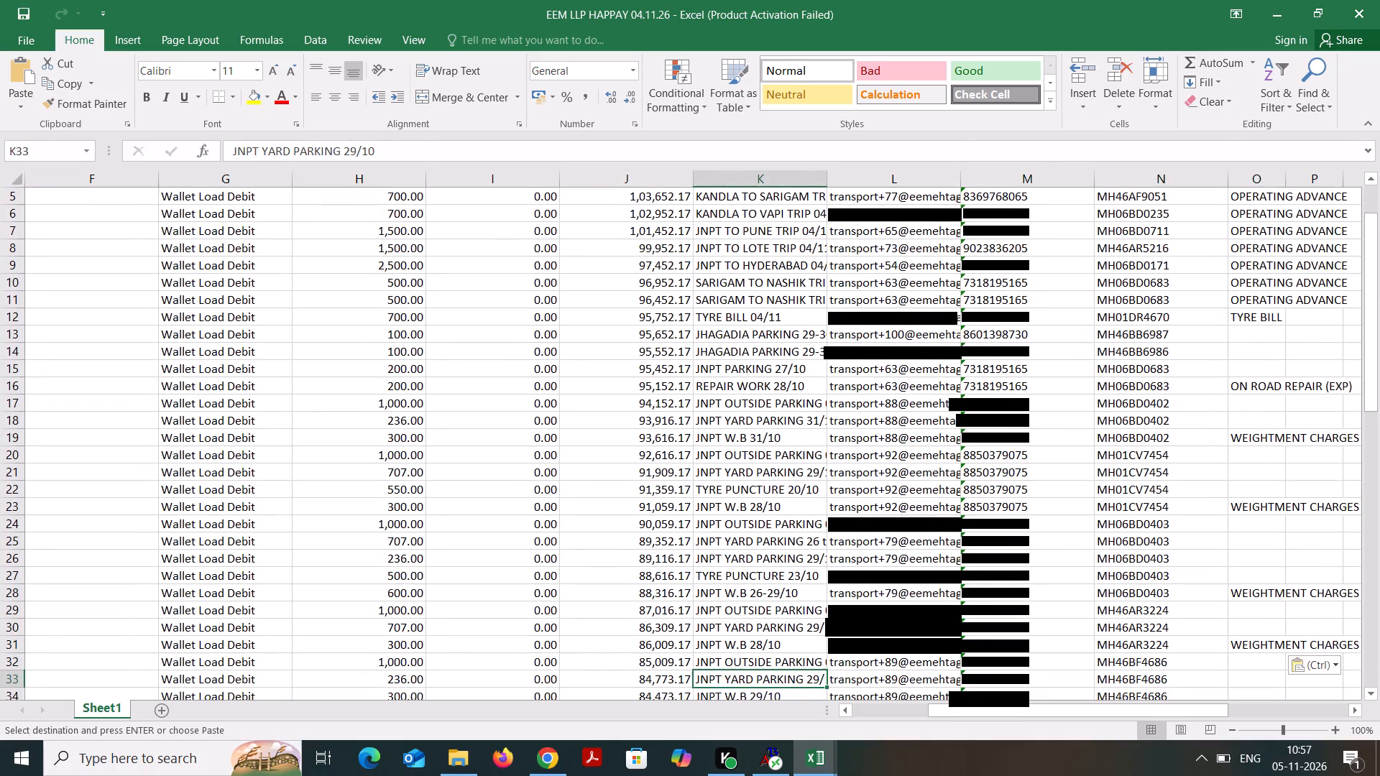
key("Down")
key("Right")
key("Right")
key("Right")
key("Right")
key("ctrl+v")
key("Left")
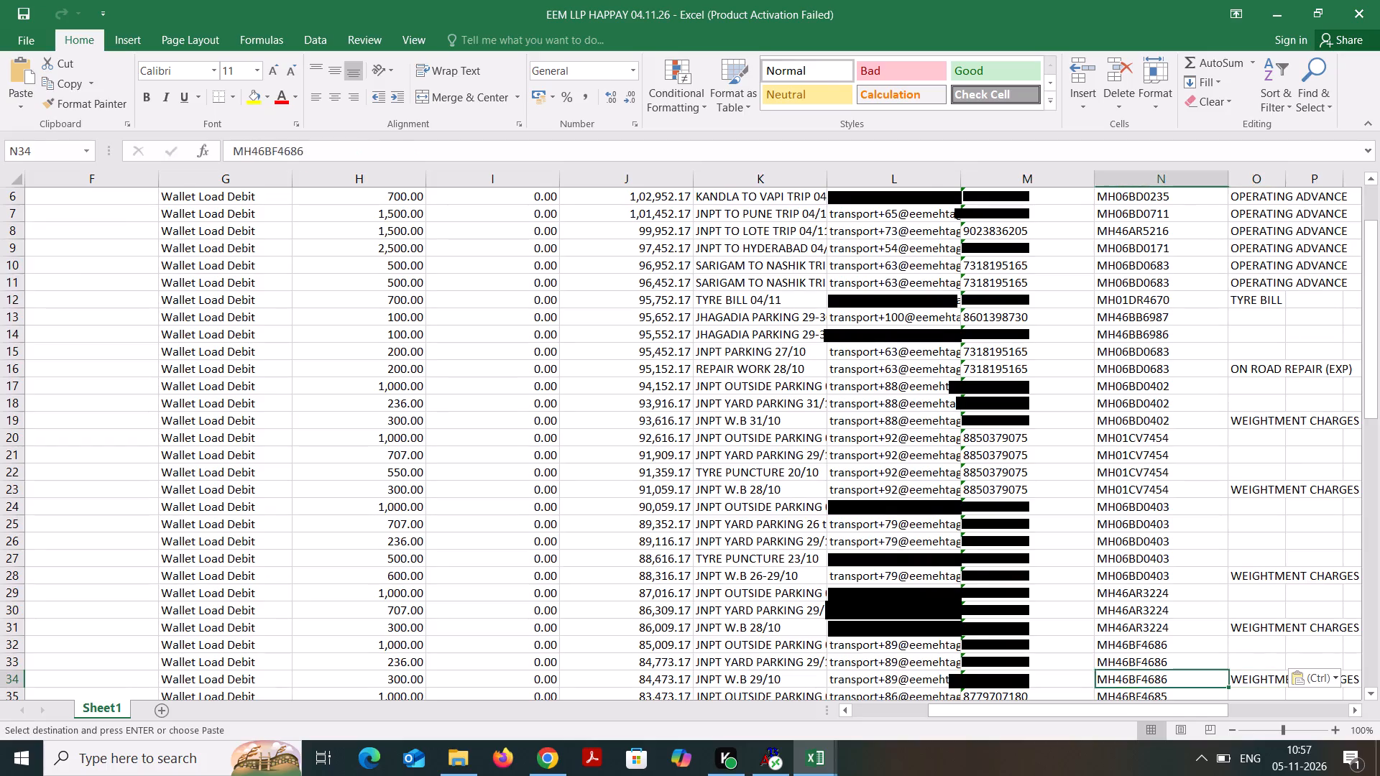
key("Left")
key("Left")
key("Left")
key("Down")
key("Down")
key("Down")
key("Down")
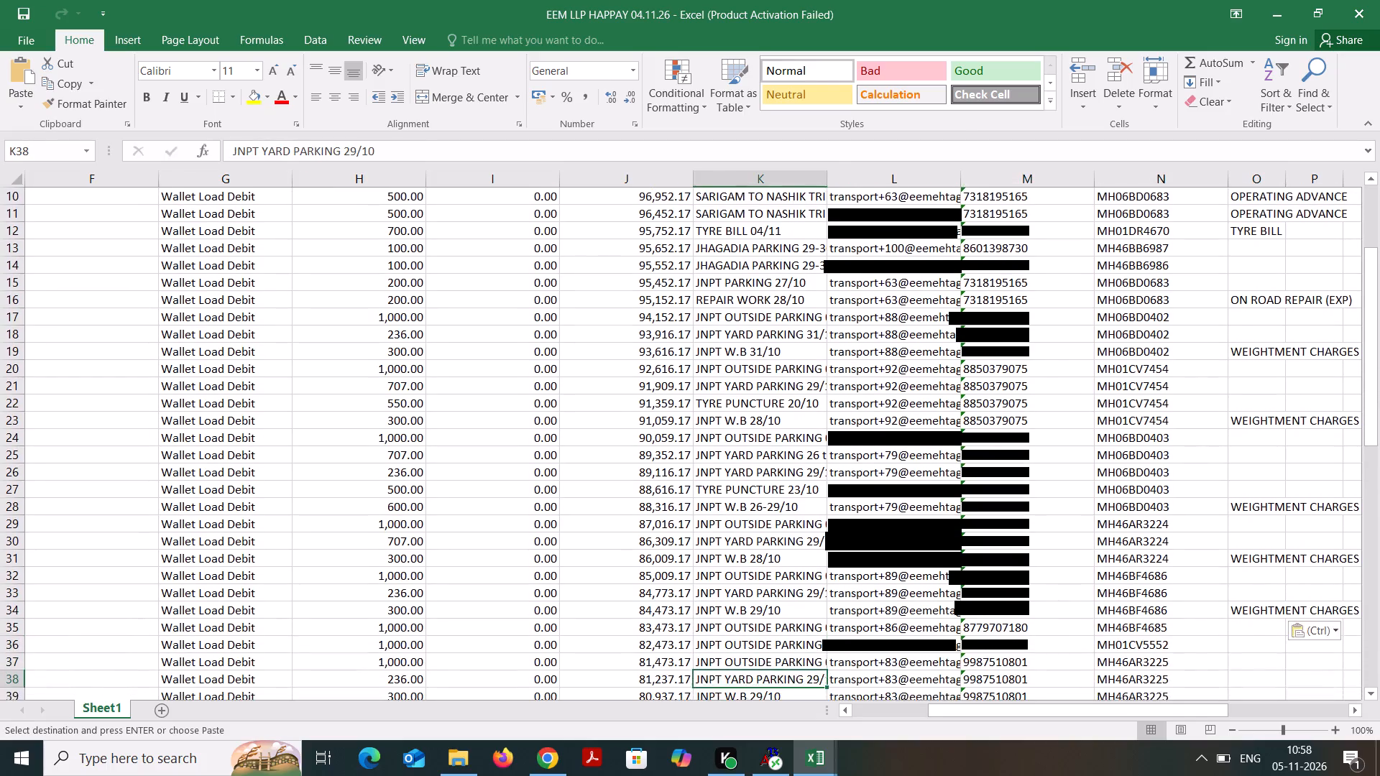
key("Down")
key("Up")
key("Down")
key("Right")
key("Right")
key("Right")
key("Right")
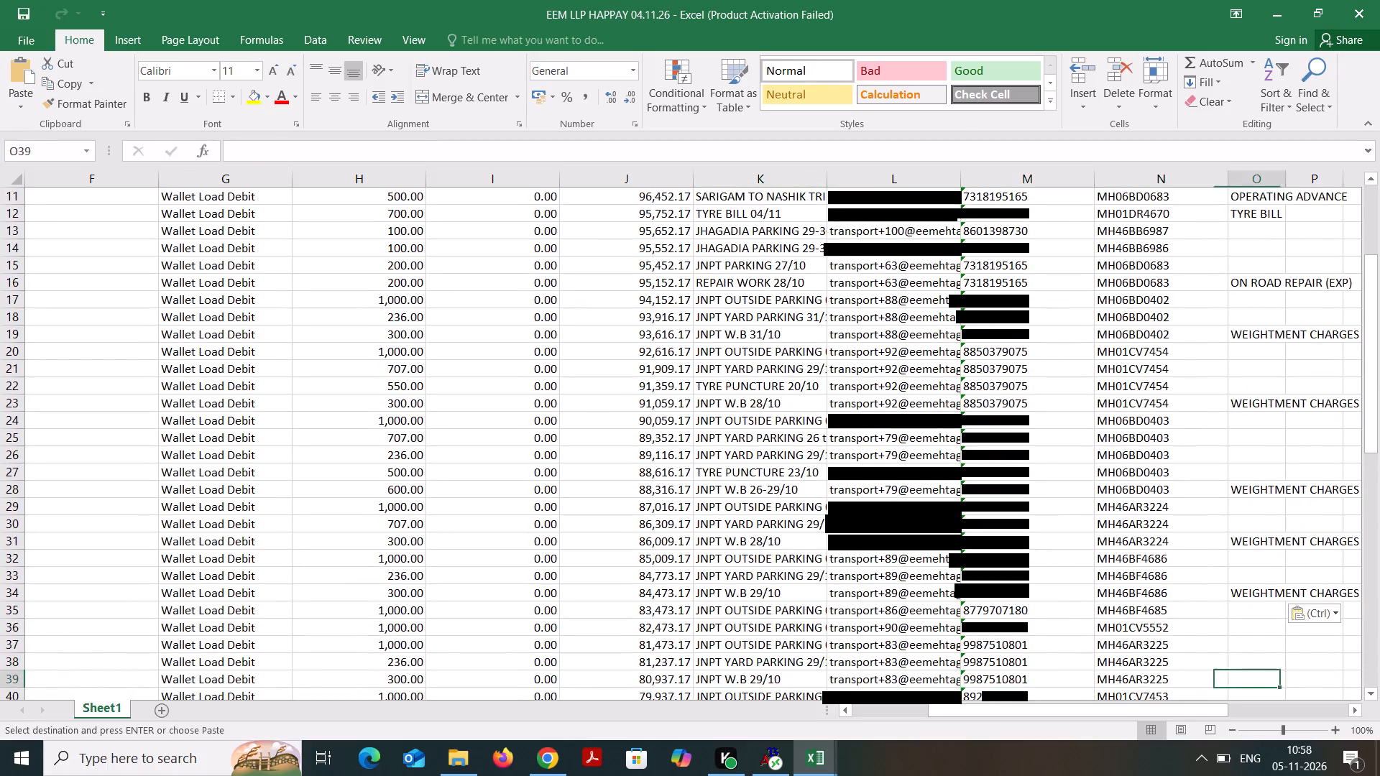
key("ctrl+v")
key("Left")
key("Left")
key("Left")
key("Left")
key("Down")
key("Down")
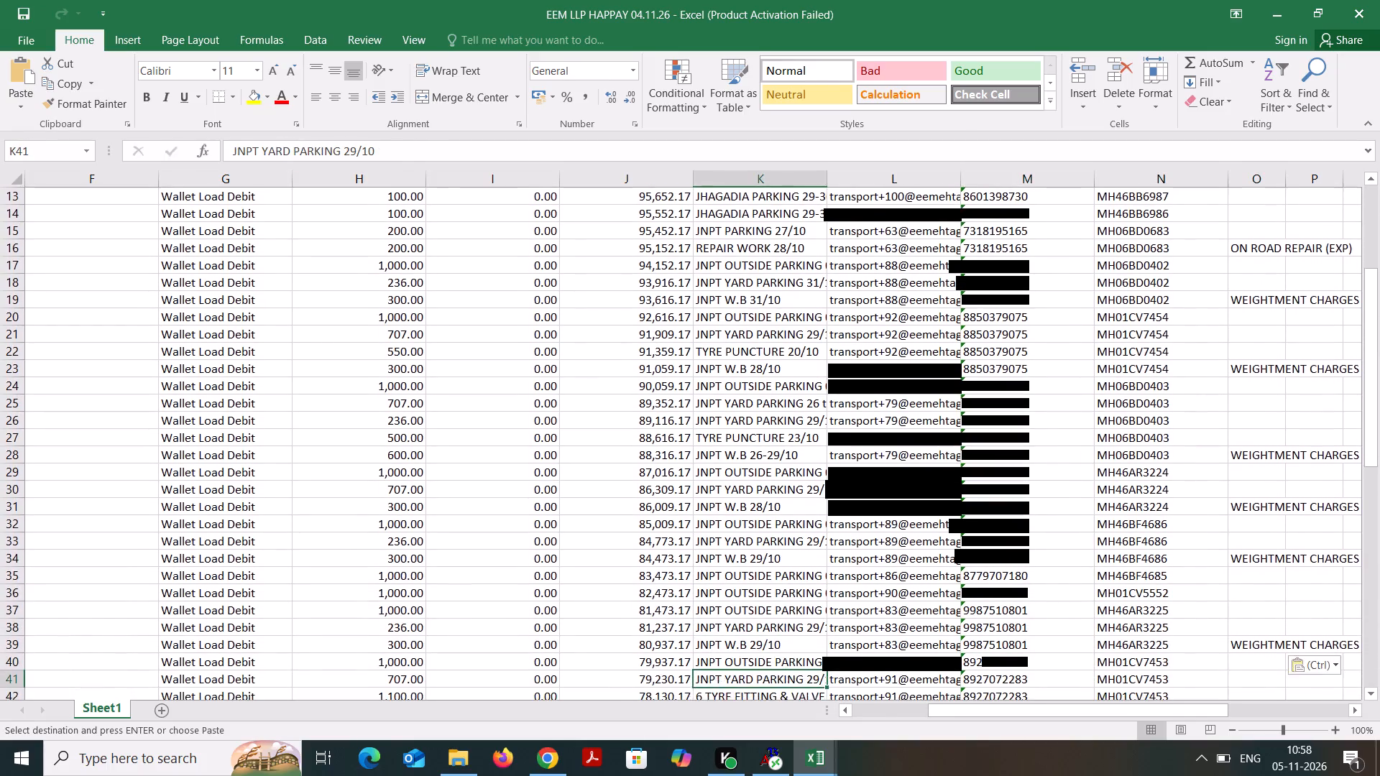
key("Down")
key("Down")
key("Right")
key("Right")
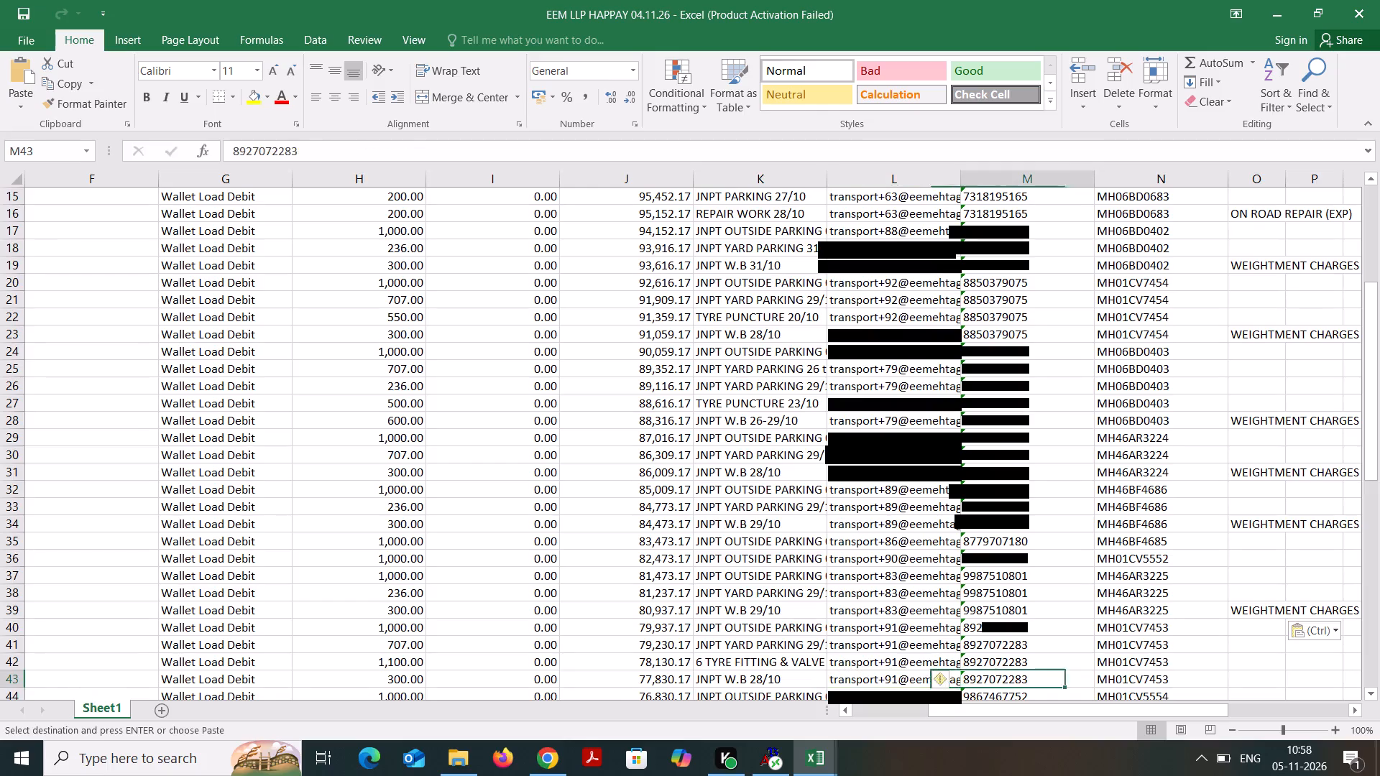
key("Right")
key("Right")
key("ctrl+v")
key("Left")
key("Left")
key("Left")
key("Left")
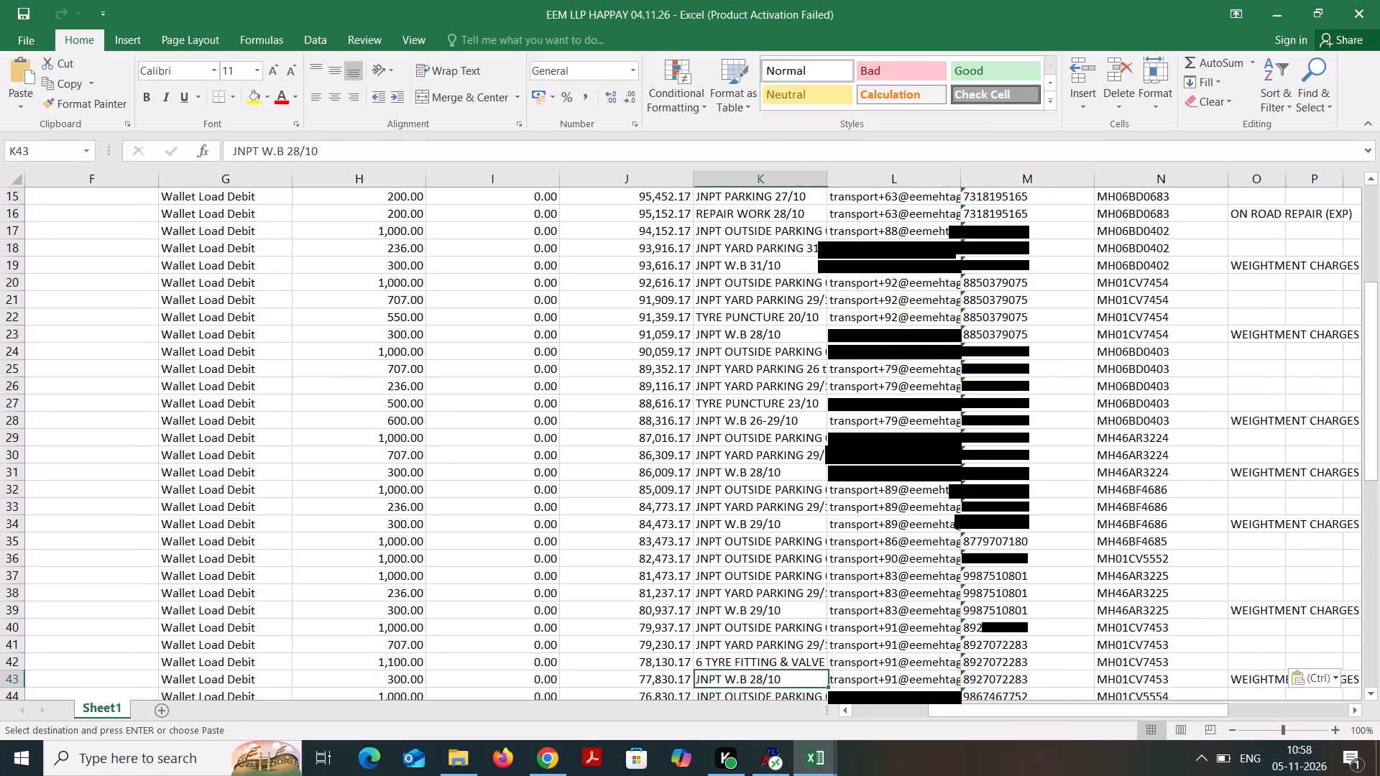
key("Down")
key("Down")
key("Down")
key("Right")
key("Right")
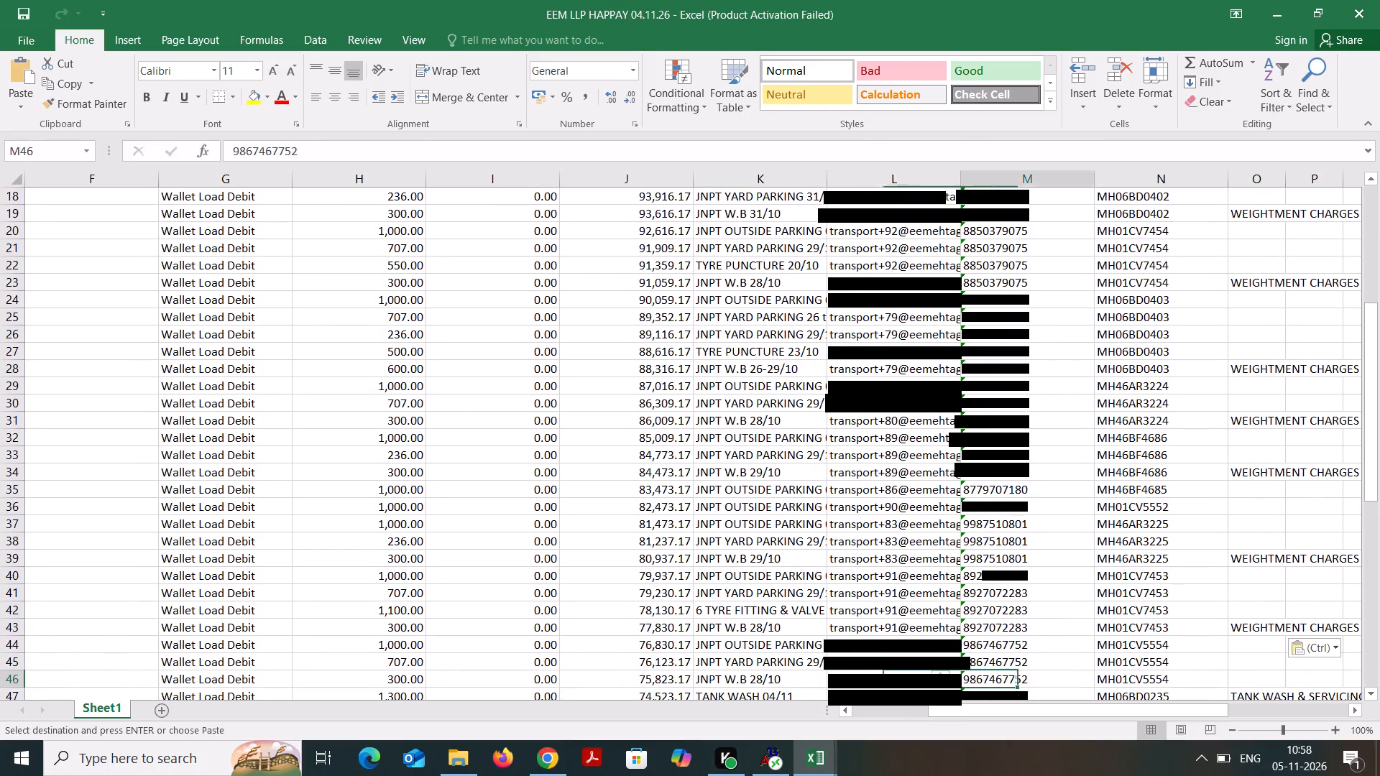
key("Right")
key("Right")
key("ctrl+v")
Check the remaining comments from row 46 to row 53 for any further W.B entries.
key("Left")
key("Left")
key("Left")
key("Left")
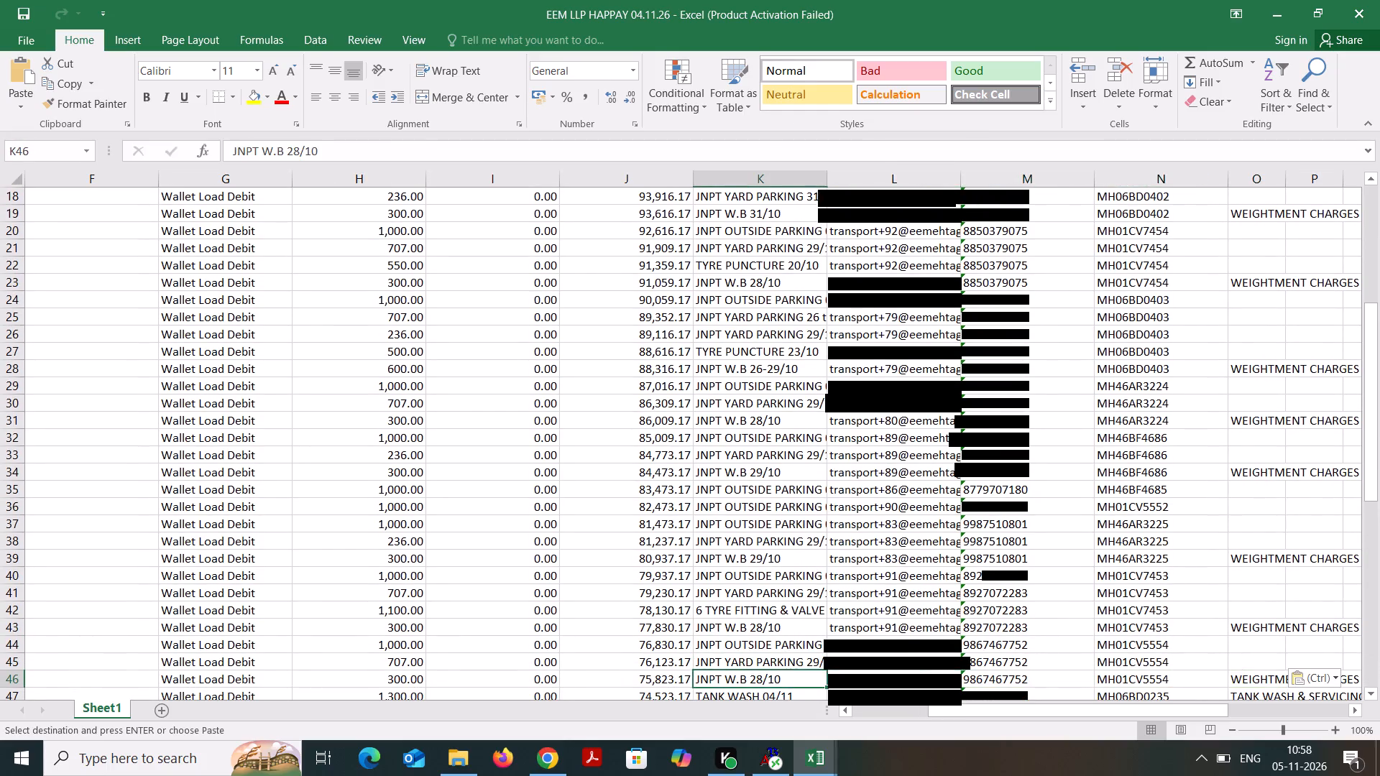
key("Down")
key("Down")
key("Down")
key("Down")
key("Down")
key("Down")
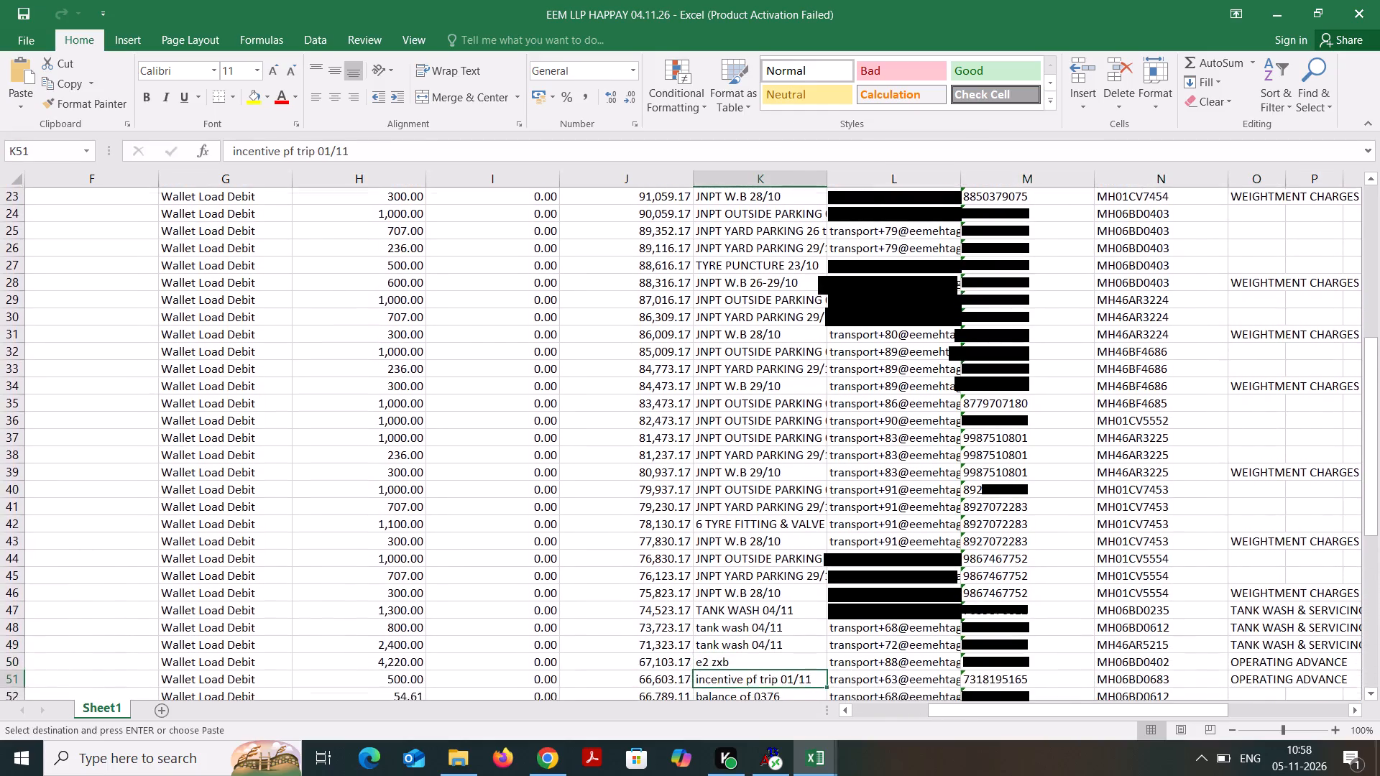
key("Down")
key("Down")
key("Up")
key("Up")
Review the comments from the top of the 04.11.26 sheet down to the first row without an ACT_NM.
key("ctrl+Up")
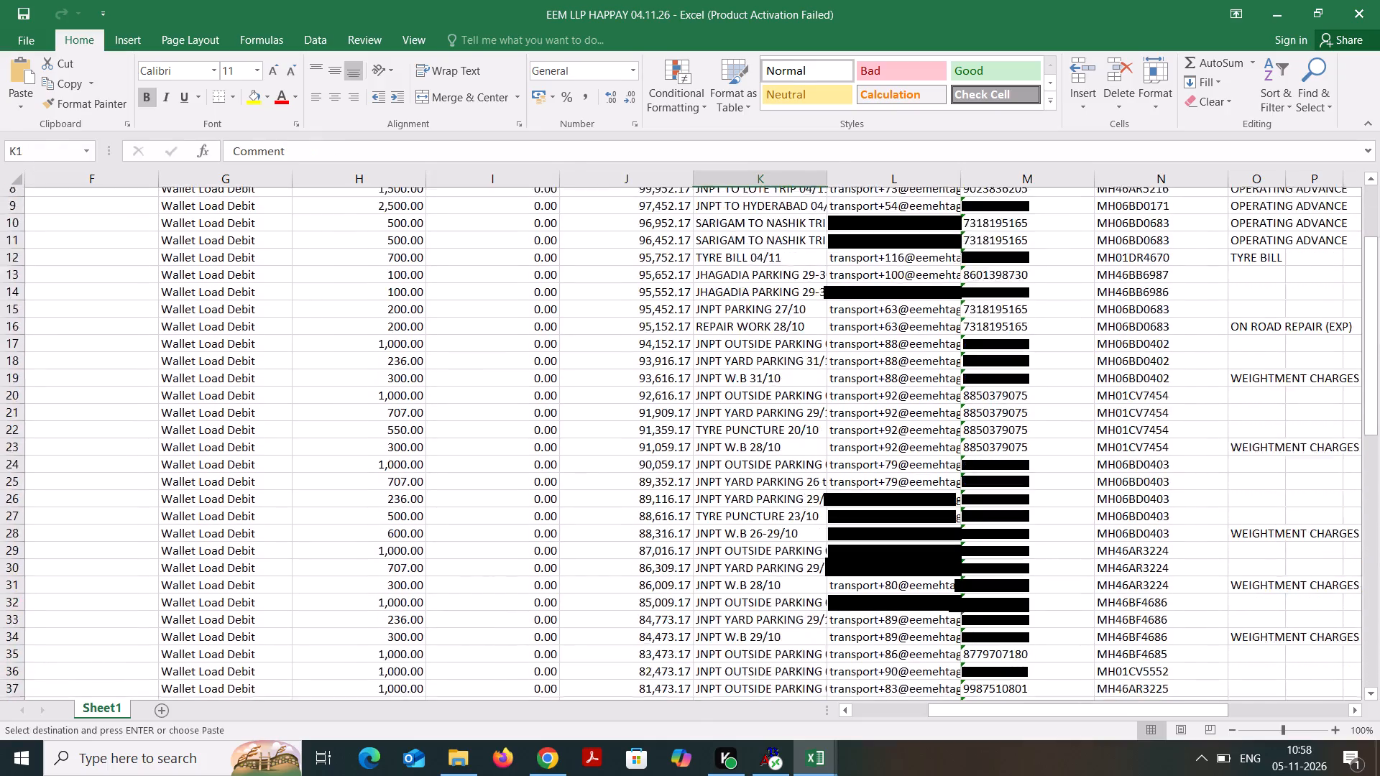
key("Down")
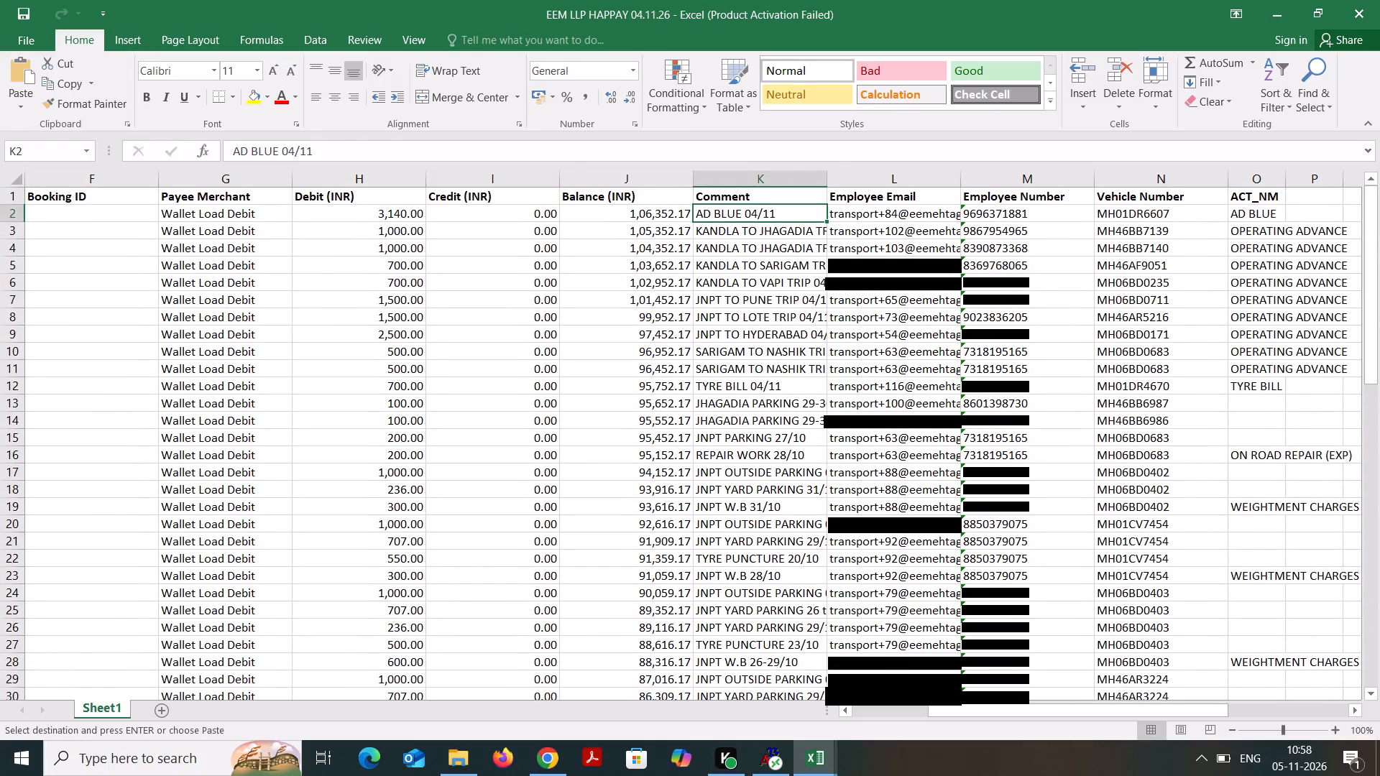
key("Down")
key("Down")
key("Down")
key("Down")
key("Down")
key("Down")
key("Down")
key("Down")
key("Down")
key("Down")
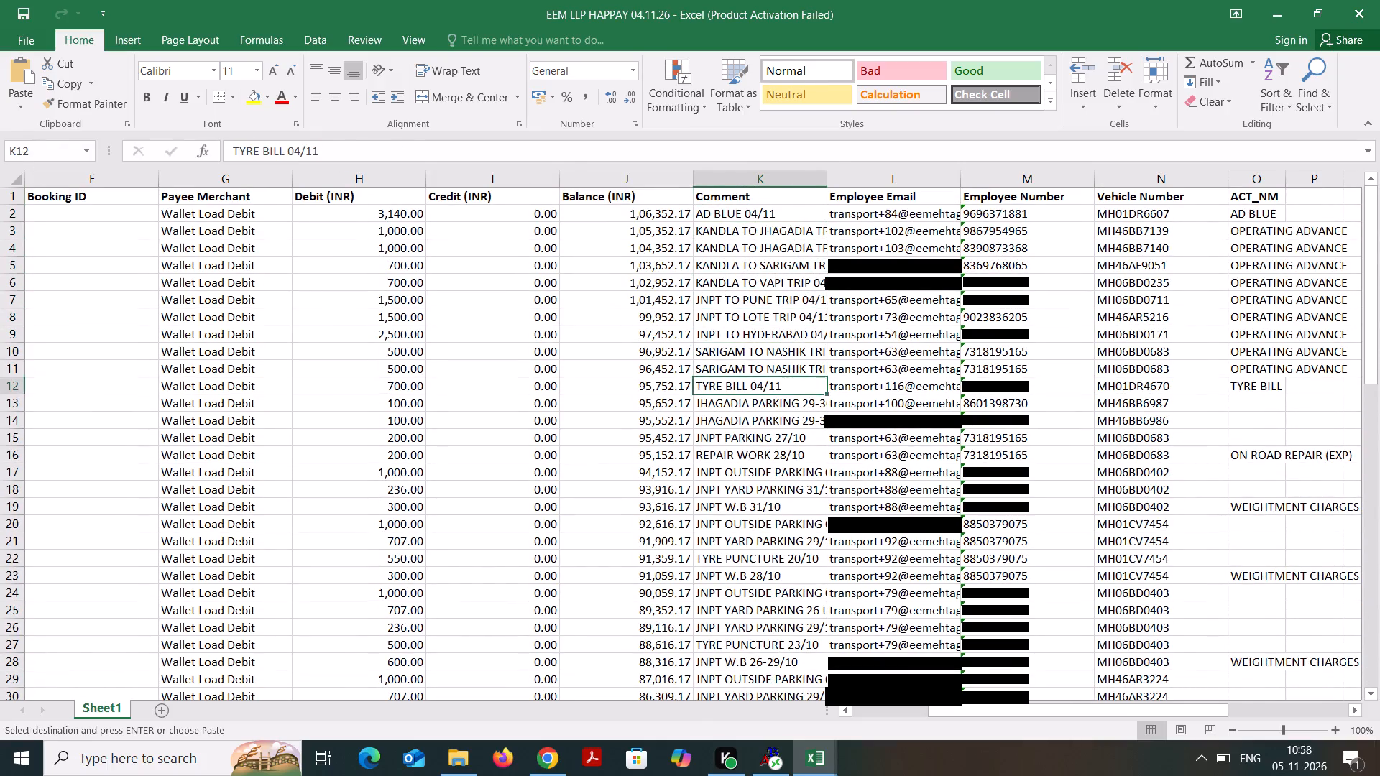
key("Down")
Check the ACT_NM column of the 03.11.26 reference file for a parking account name, and close that file.
key("alt+Tab")
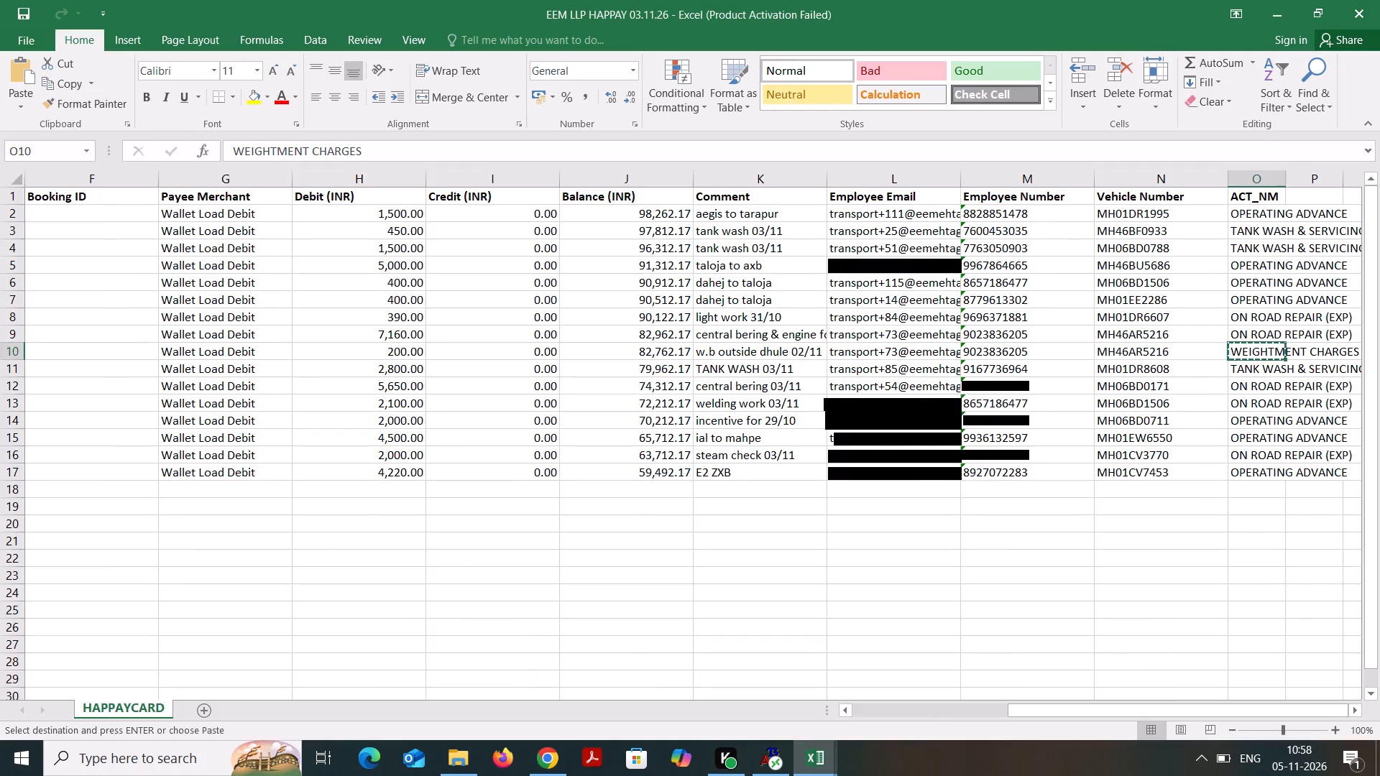
key("Up")
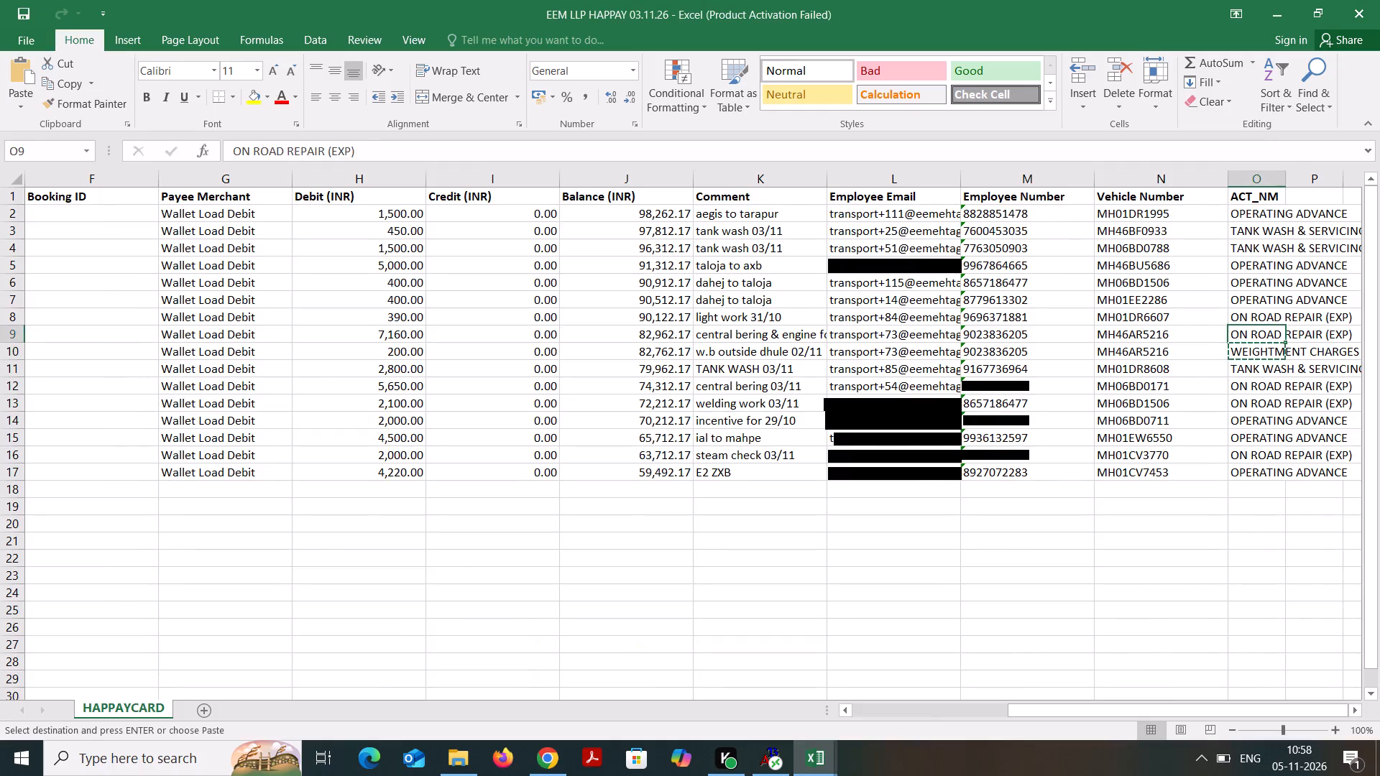
key("Down")
key("Down")
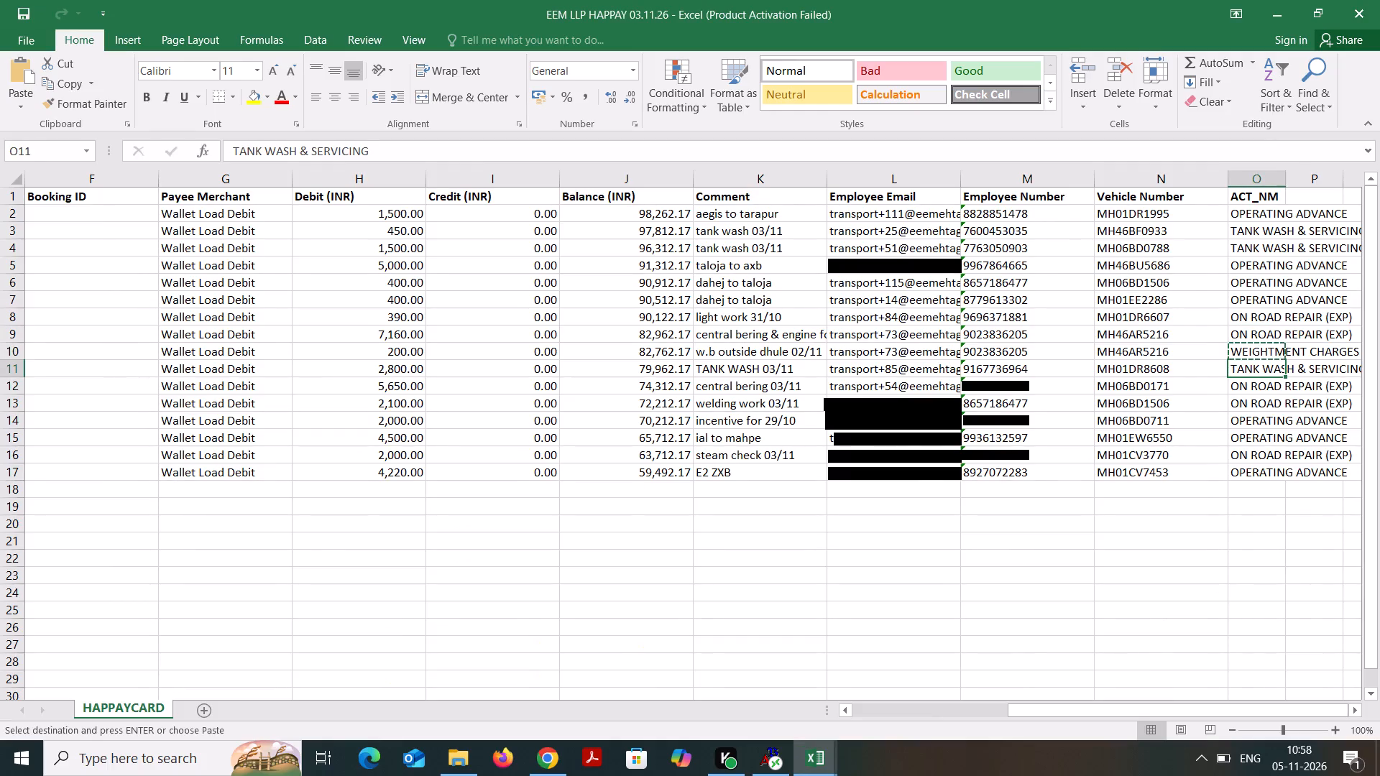
left_click(1379, 0)
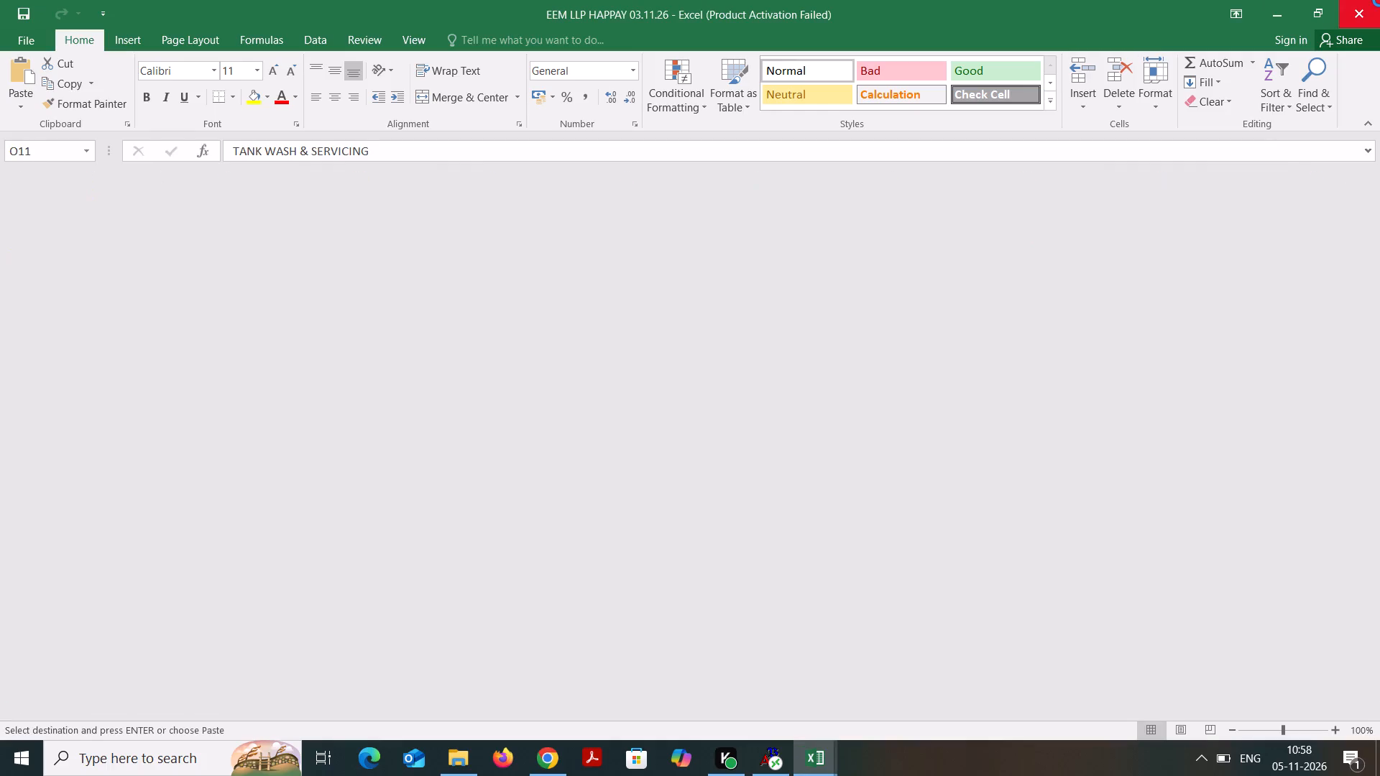
Open the EEM LLP HAPPAY 02.11.26 workbook from the ABC DAIRY UPLOAD FILE folder and copy PARKING CHARGES (EXP) from cell O115.
key("alt+Tab")
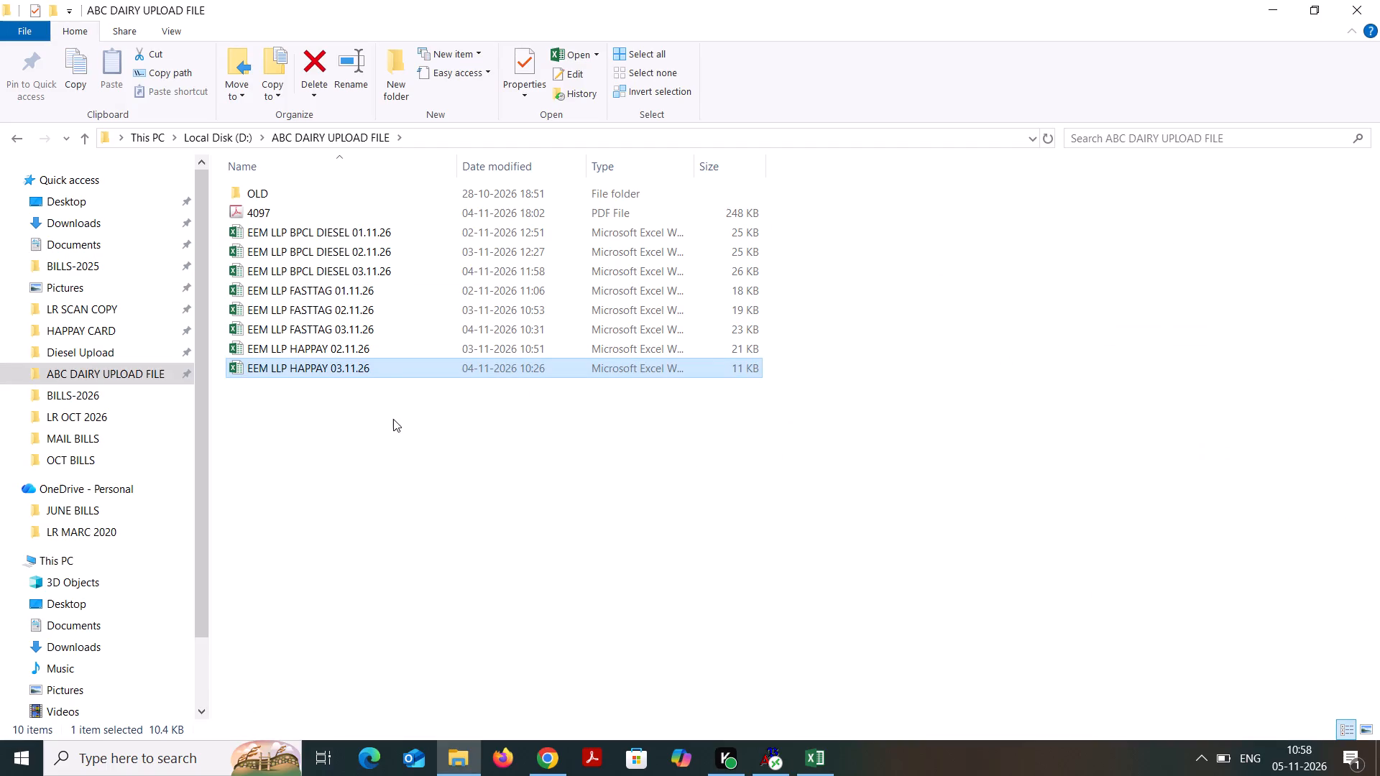
double_click(347, 350)
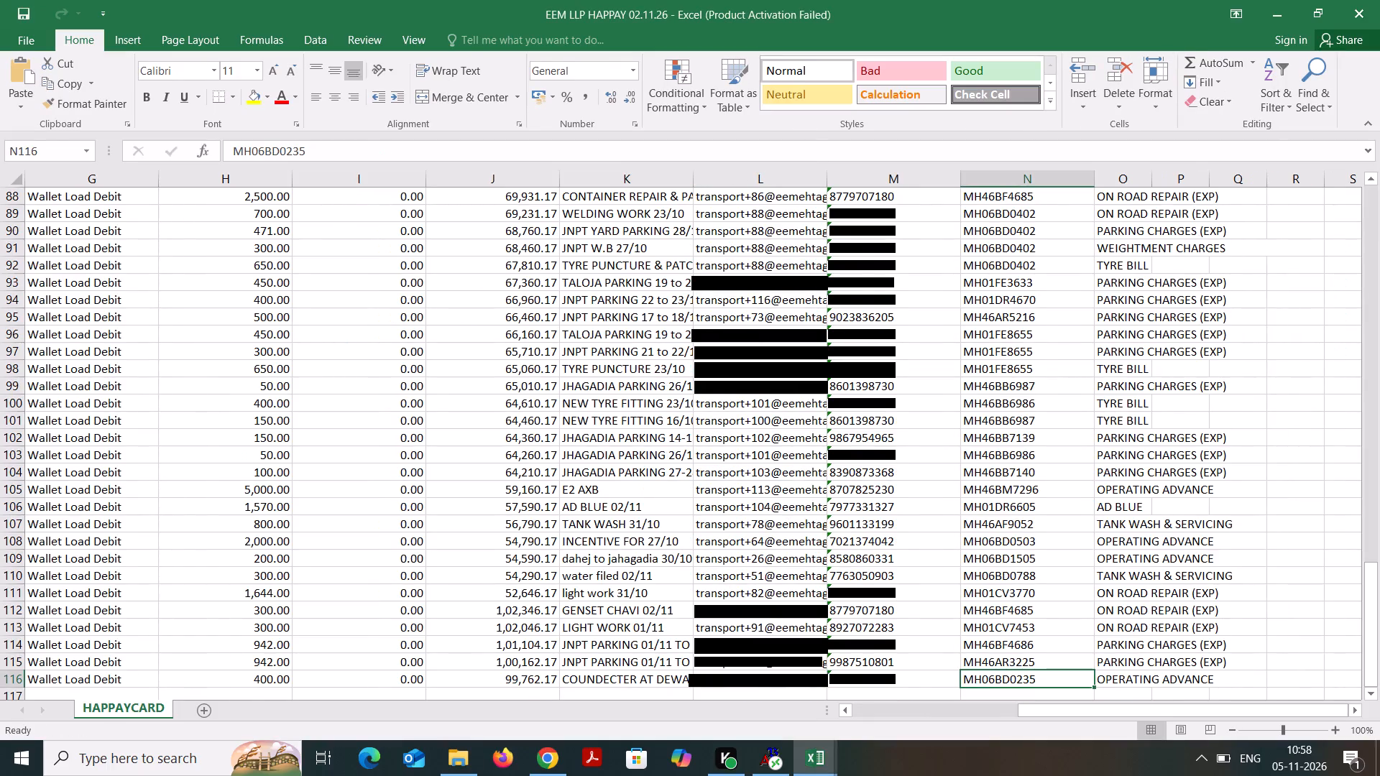
left_click(1113, 668)
key("ctrl+c")
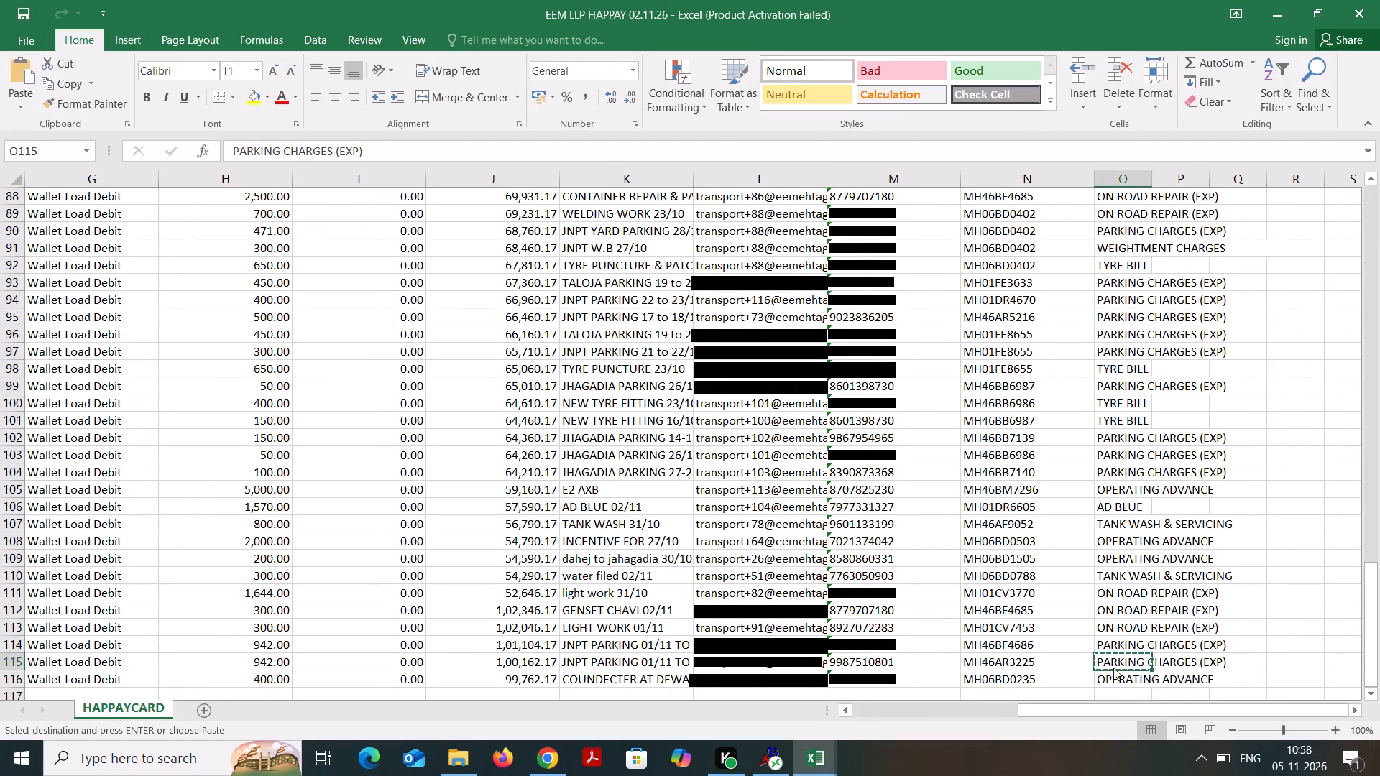
key("alt+Tab")
key("Right")
key("Right")
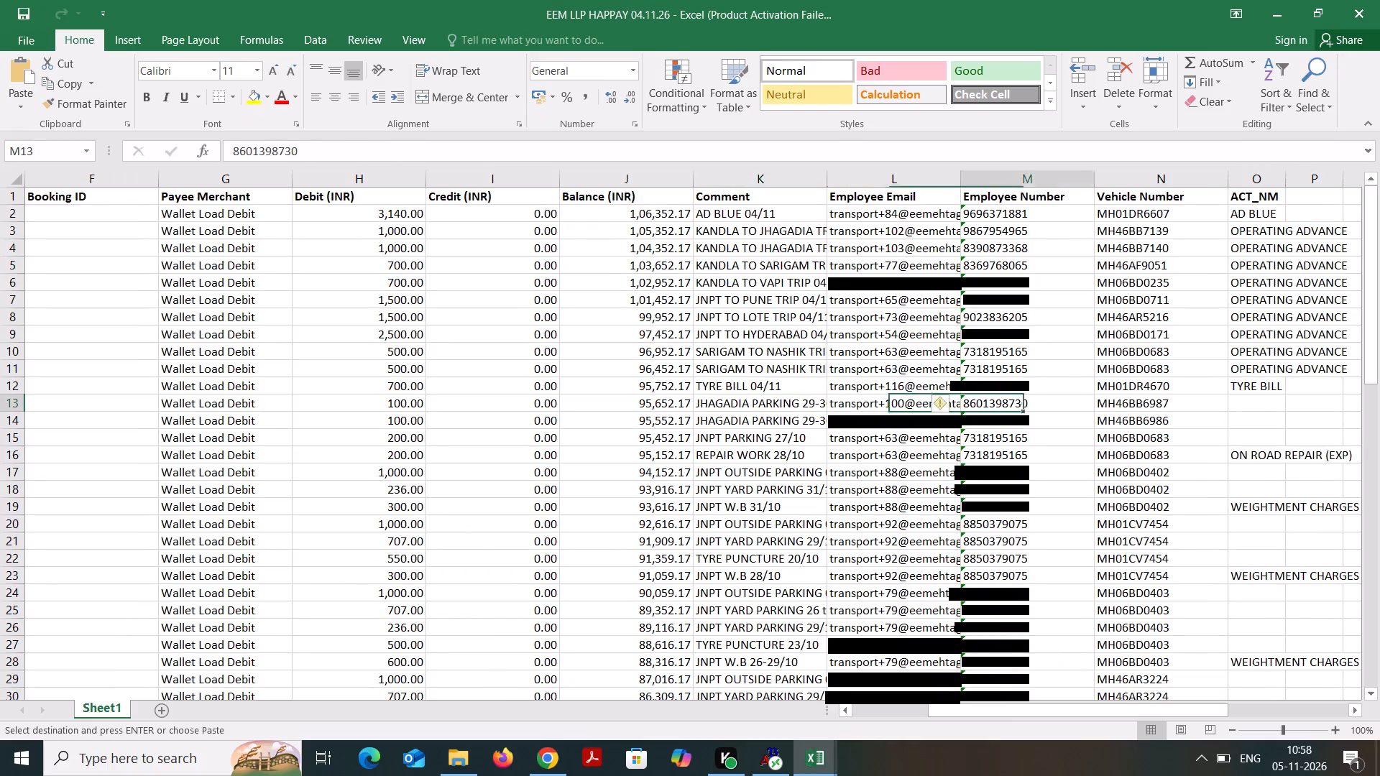
key("Right")
key("Right")
key("ctrl+v")
key("Left")
key("Left")
key("Left")
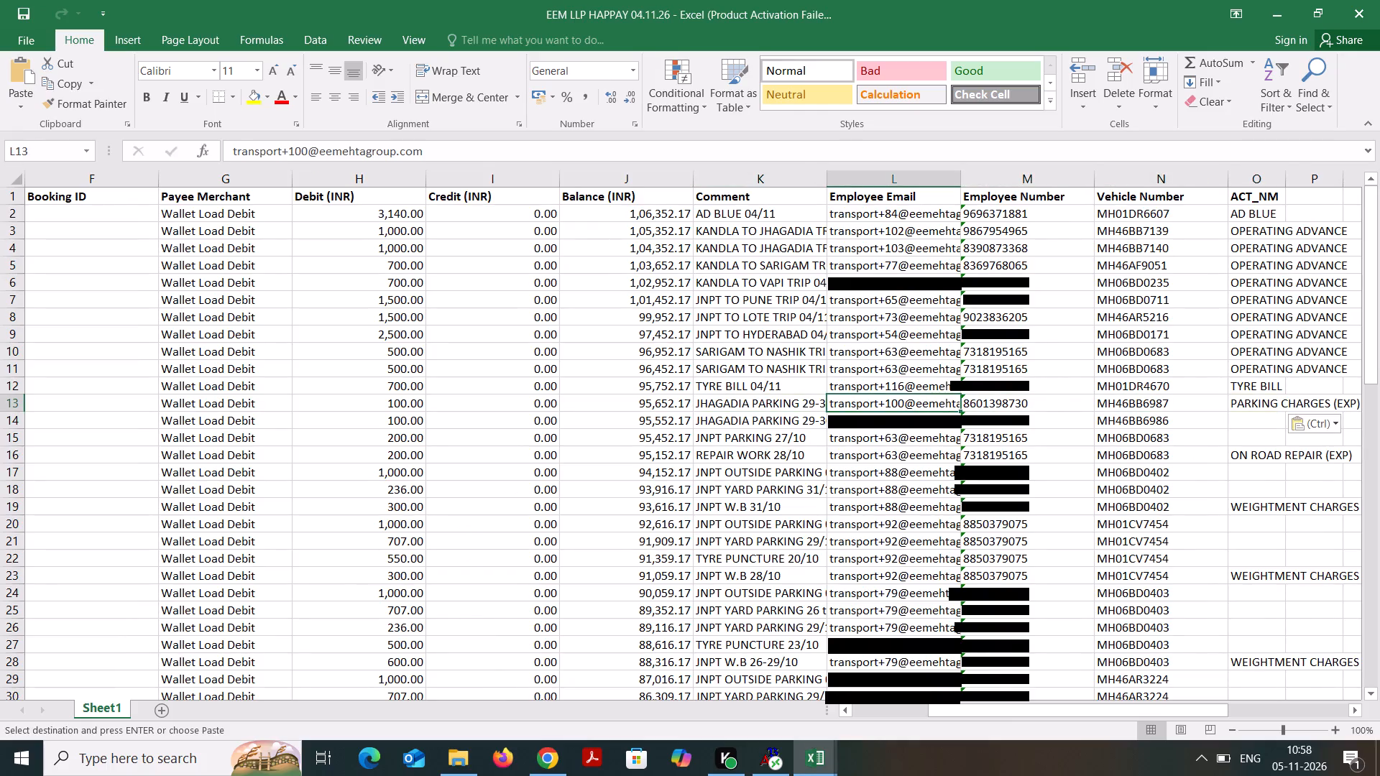
key("Left")
key("Down")
key("Down")
key("Up")
key("Right")
key("Right")
key("Right")
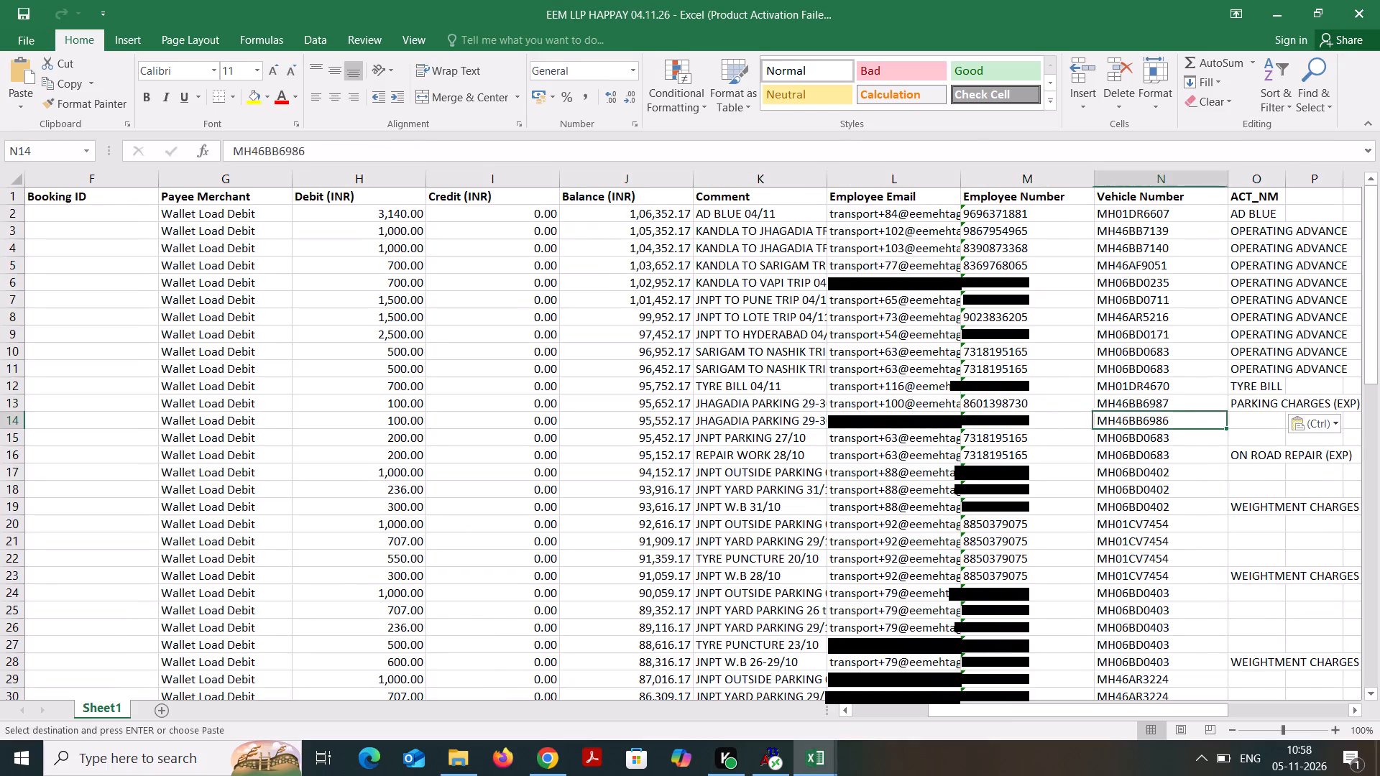
key("Right")
key("ctrl+v")
key("Down")
key("ctrl+v")
key("Left")
key("Left")
key("Left")
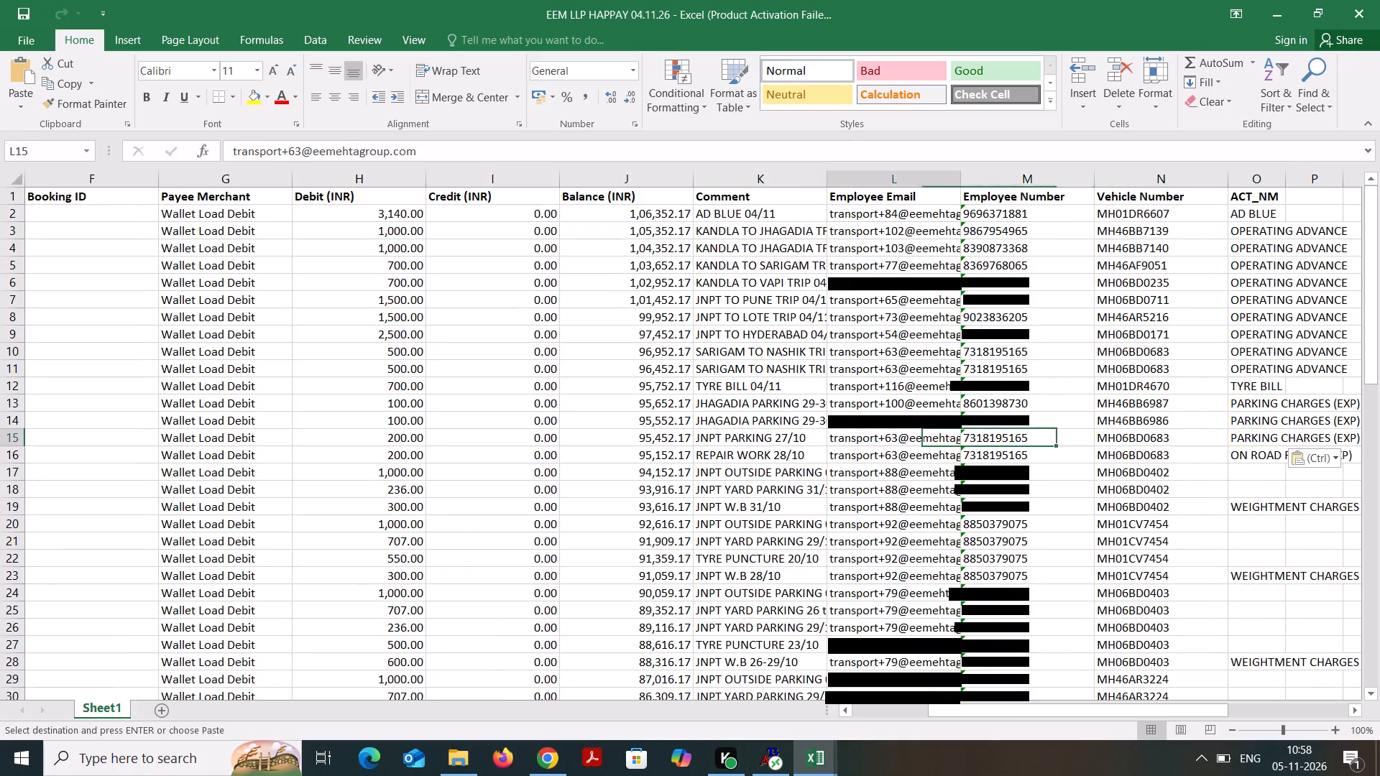
key("Left")
key("Down")
key("Down")
key("Right")
key("Right")
key("Right")
key("Right")
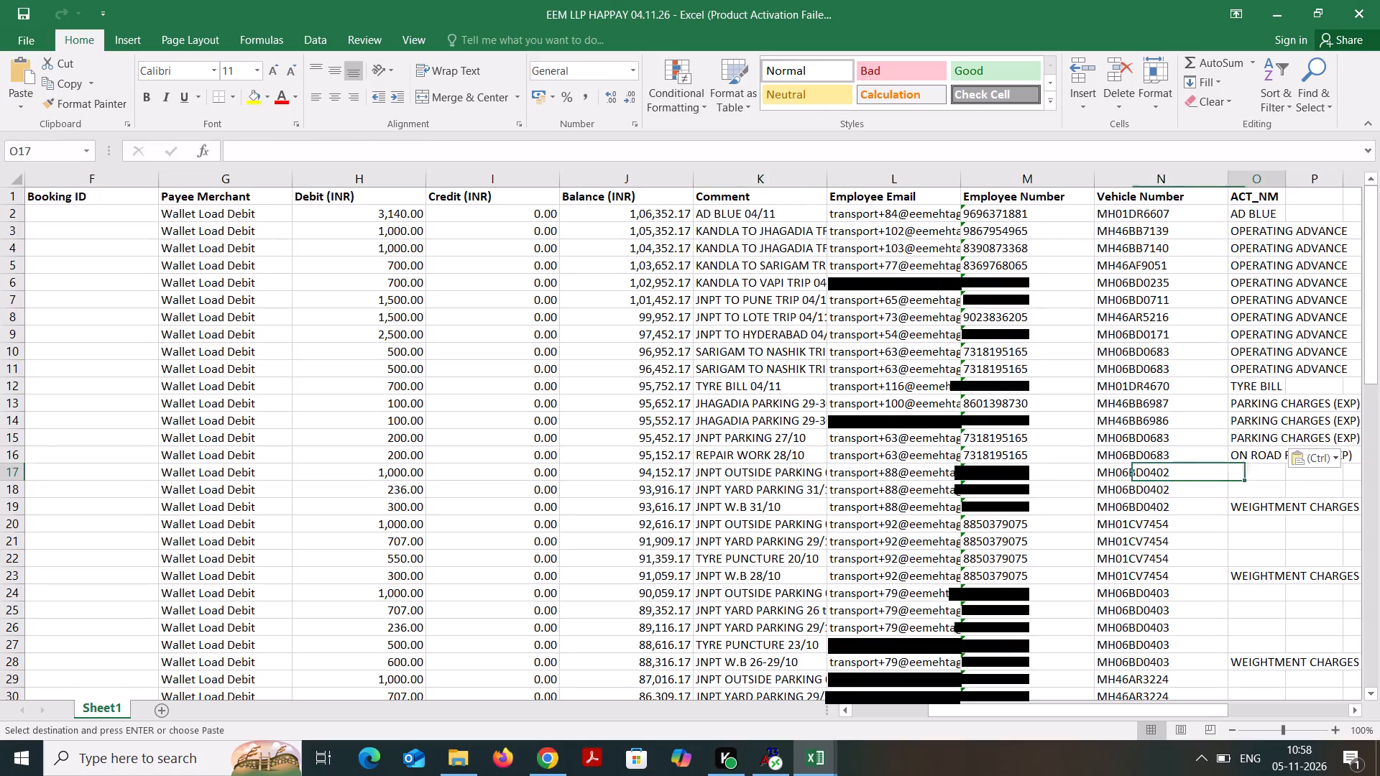
key("ctrl+v")
key("Left")
key("Left")
key("Left")
key("Left")
key("Down")
key("Right")
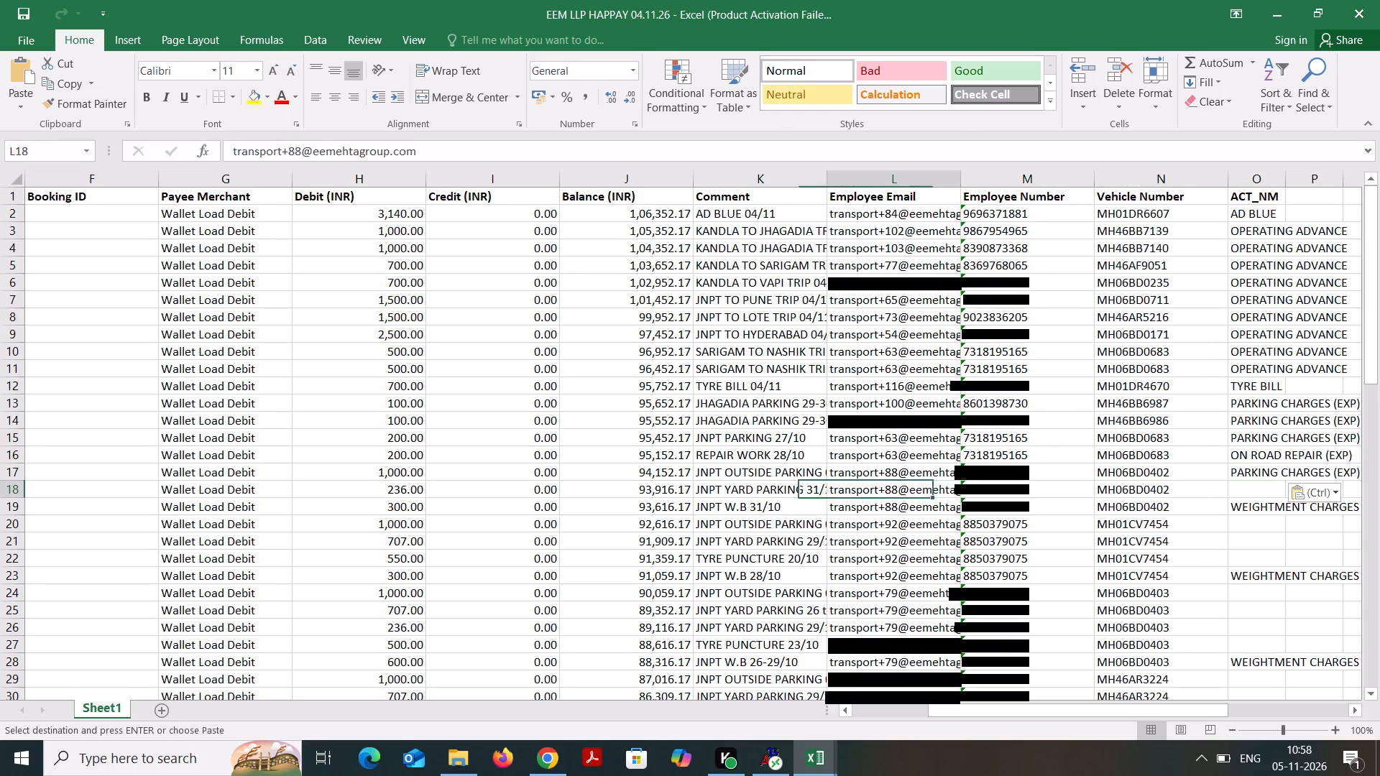
key("Right")
key("Right")
key("Right")
key("ctrl+v")
Compare the comment in row 19 with its existing ACT_NM entry.
key("Left")
key("Left")
key("Left")
key("Left")
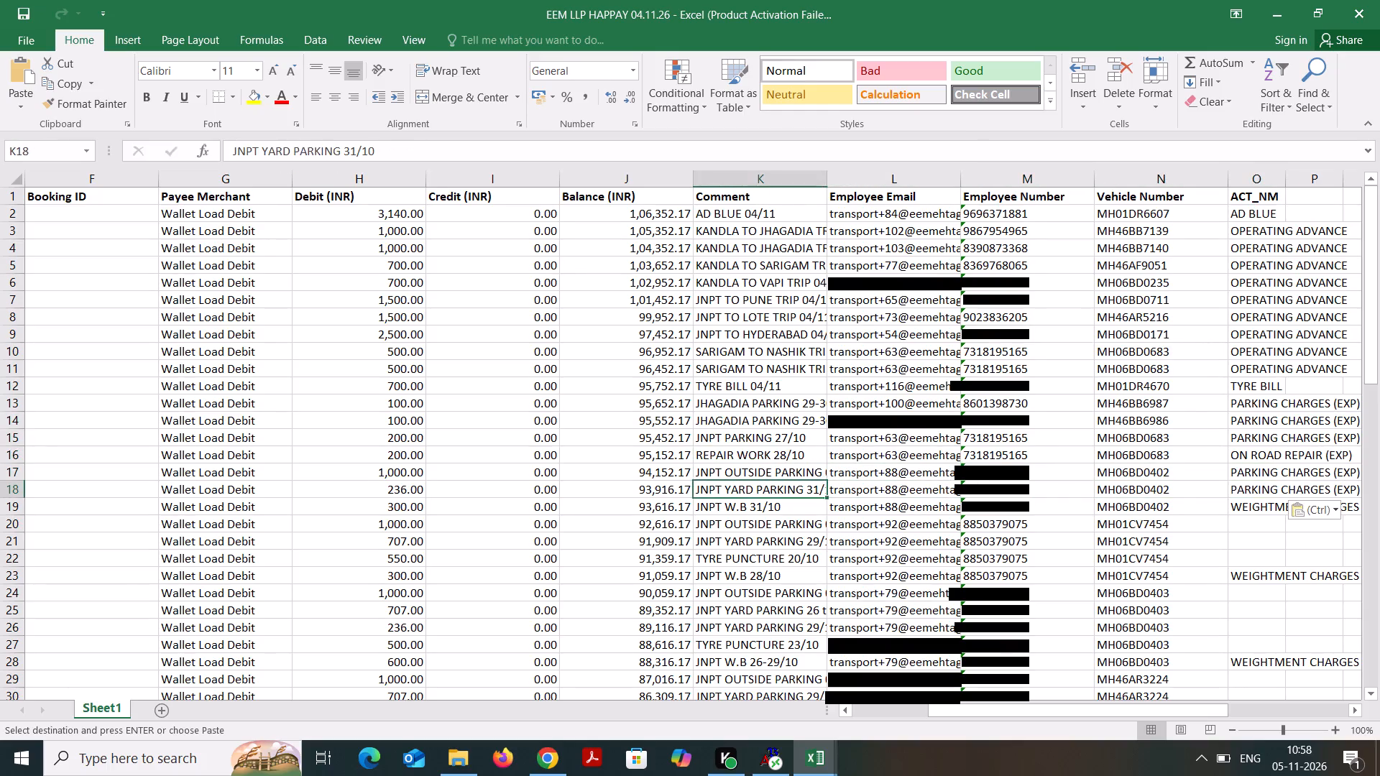
key("Down")
key("Right")
key("Right")
key("Right")
key("Right")
key("Left")
key("Left")
key("Left")
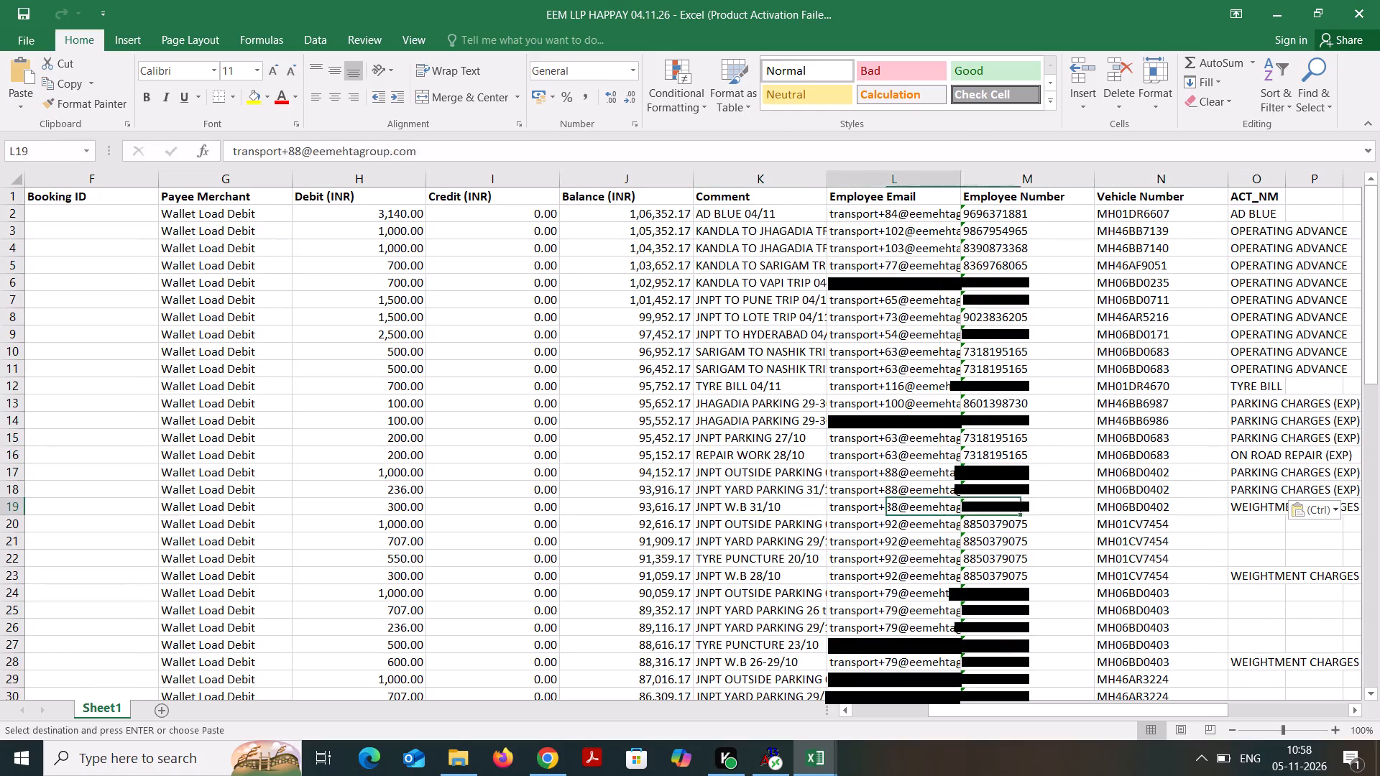
key("Left")
key("Down")
key("Right")
key("Right")
key("Right")
key("Right")
key("Left")
key("Left")
key("Left")
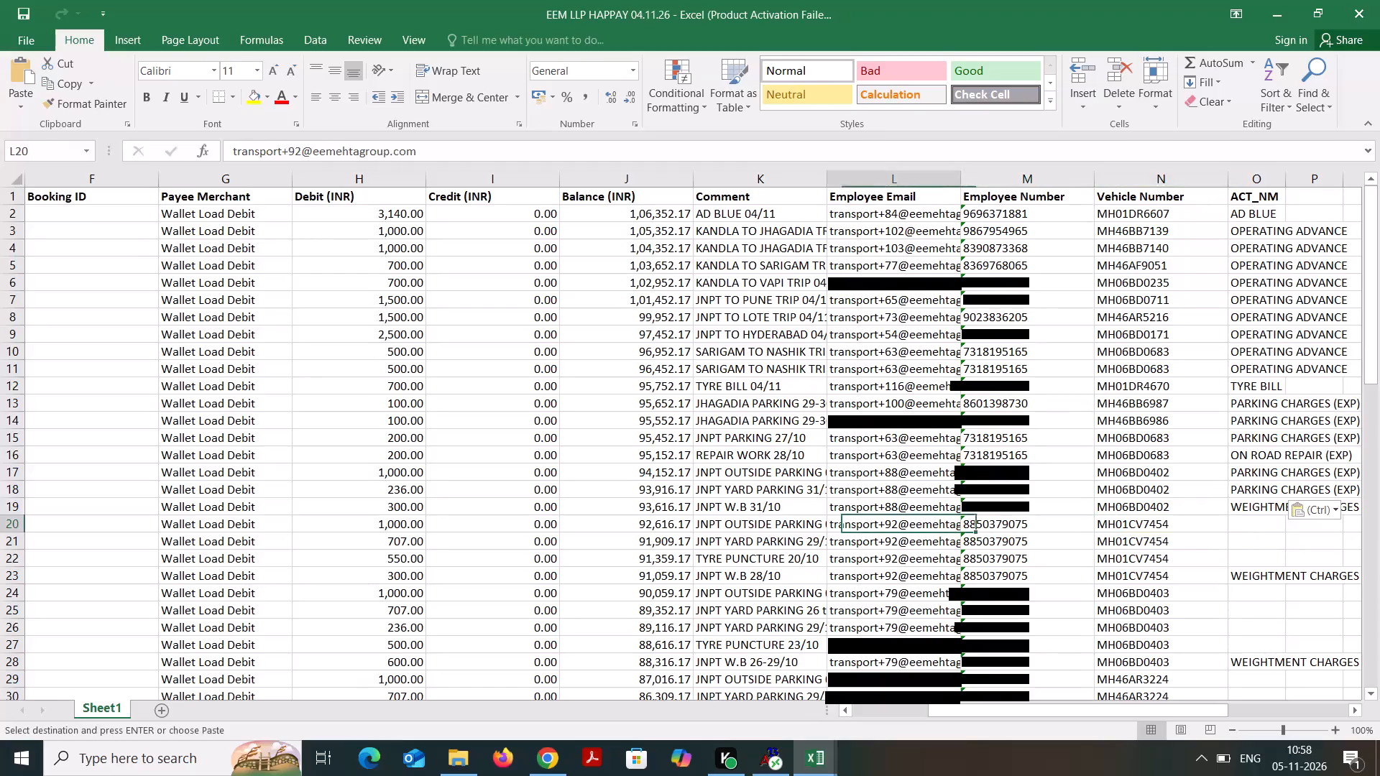
key("Left")
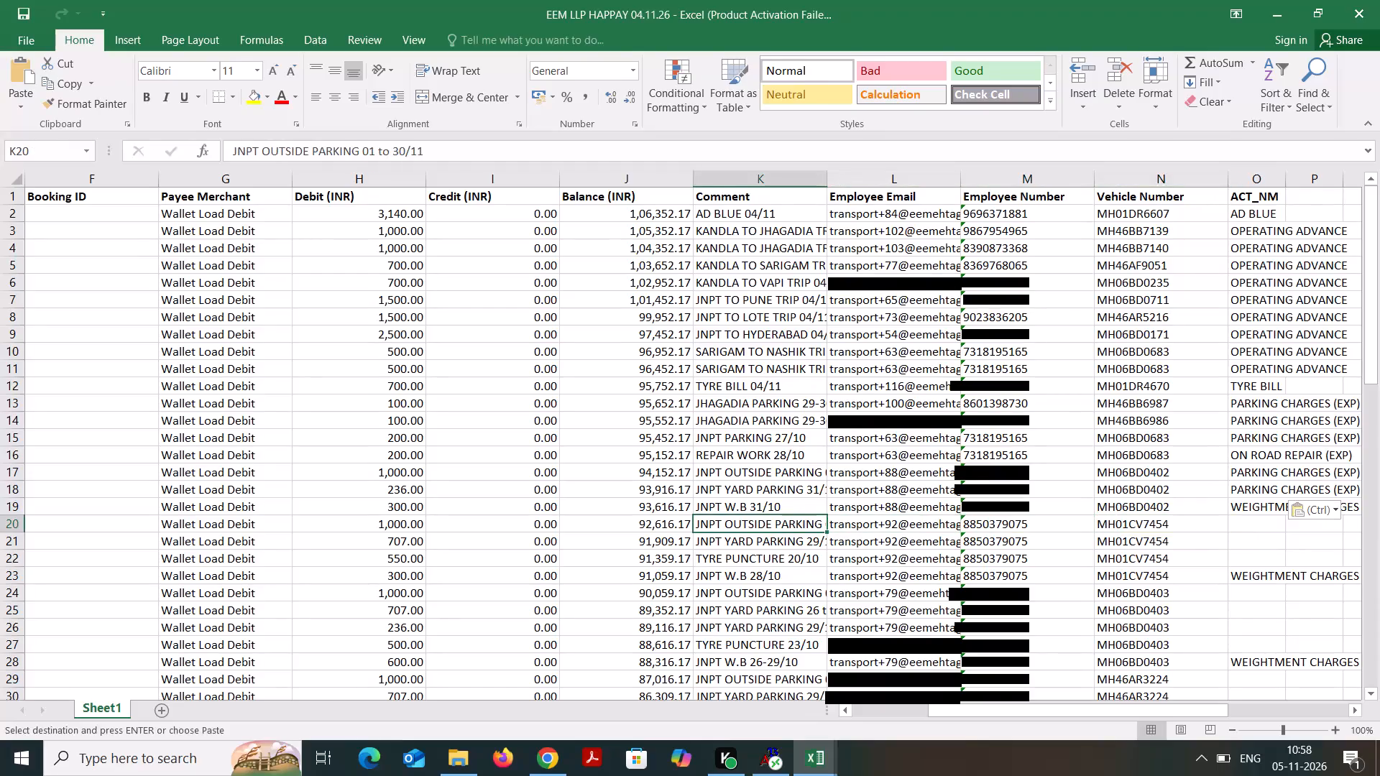
key("Right")
key("Right")
key("Right")
key("Right")
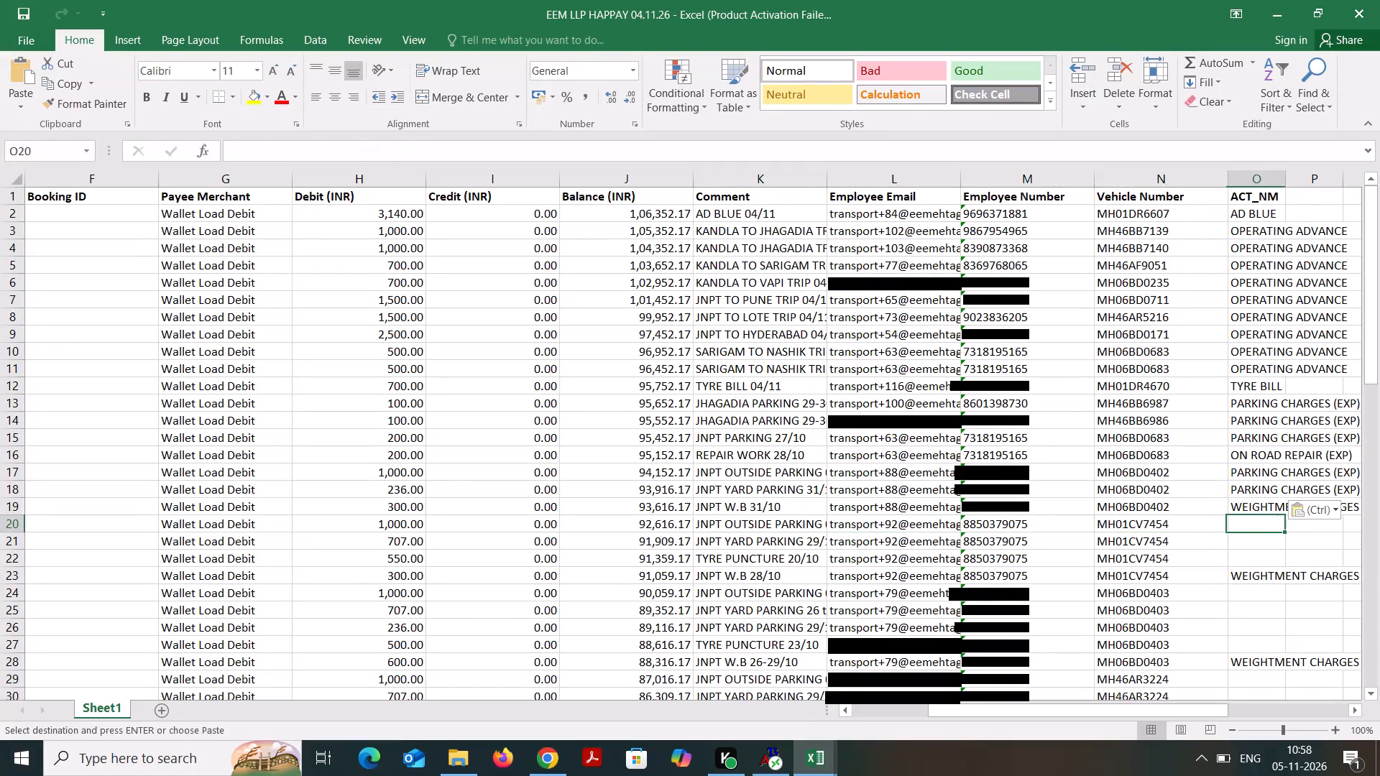
key("ctrl+v")
key("Down")
key("ctrl+v")
key("Left")
key("Left")
key("Left")
key("Left")
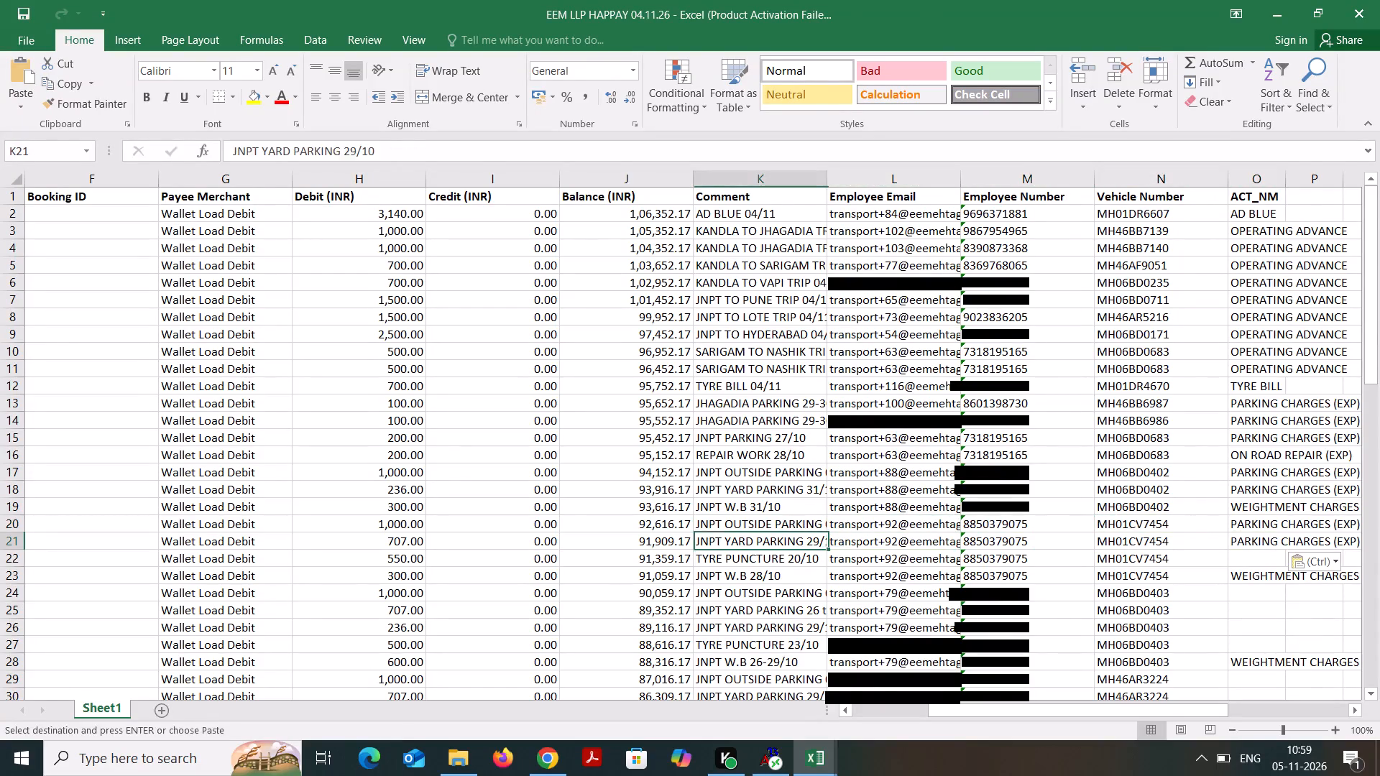
key("Down")
key("Right")
key("Right")
key("Right")
key("Right")
type("TY")
key("Down")
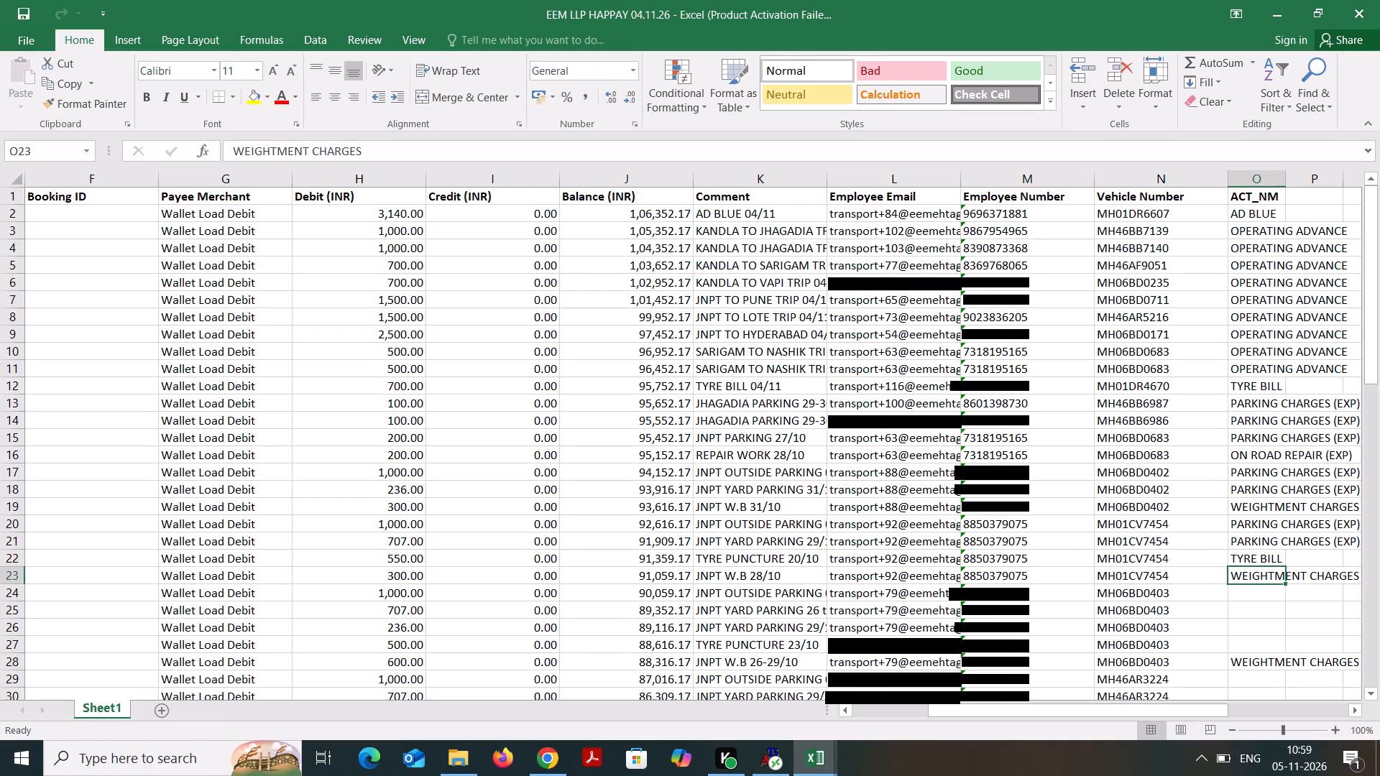
key("Down")
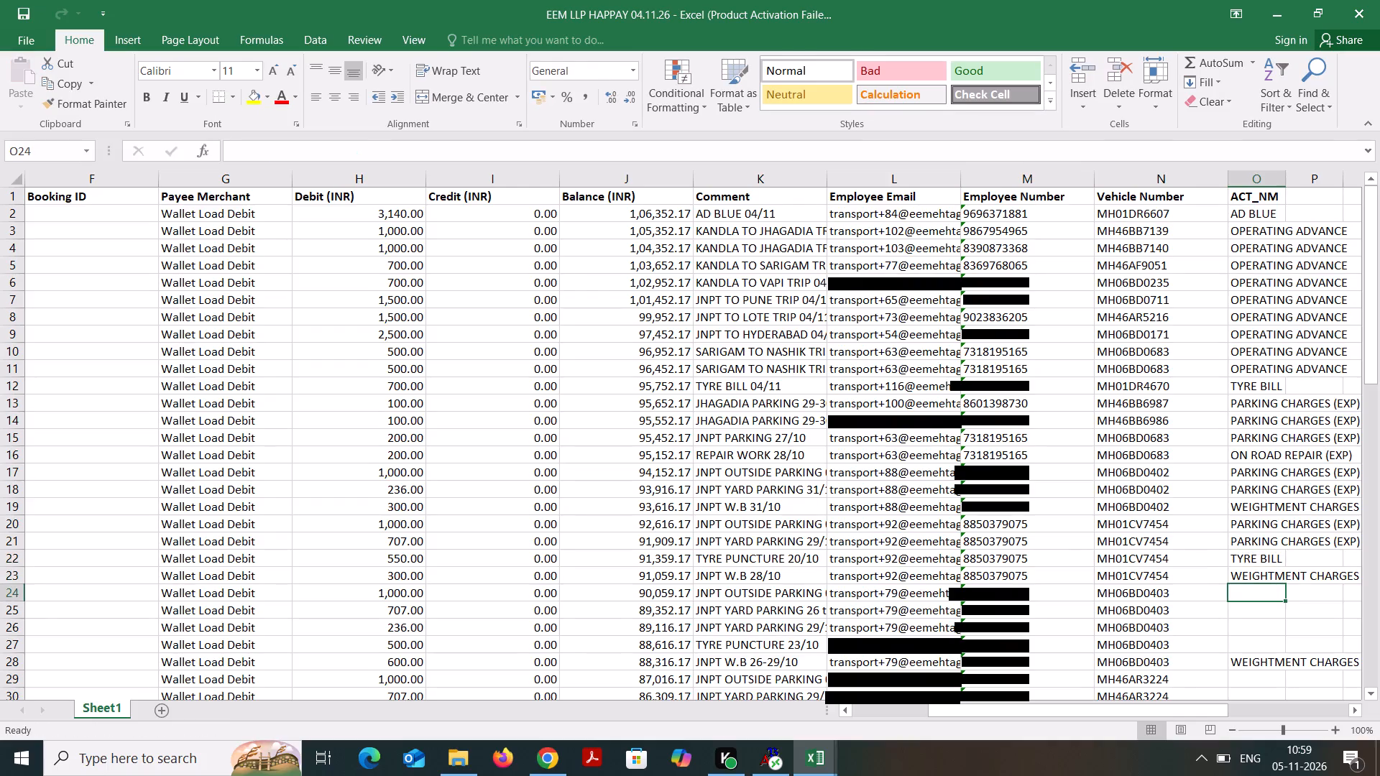
type("PA")
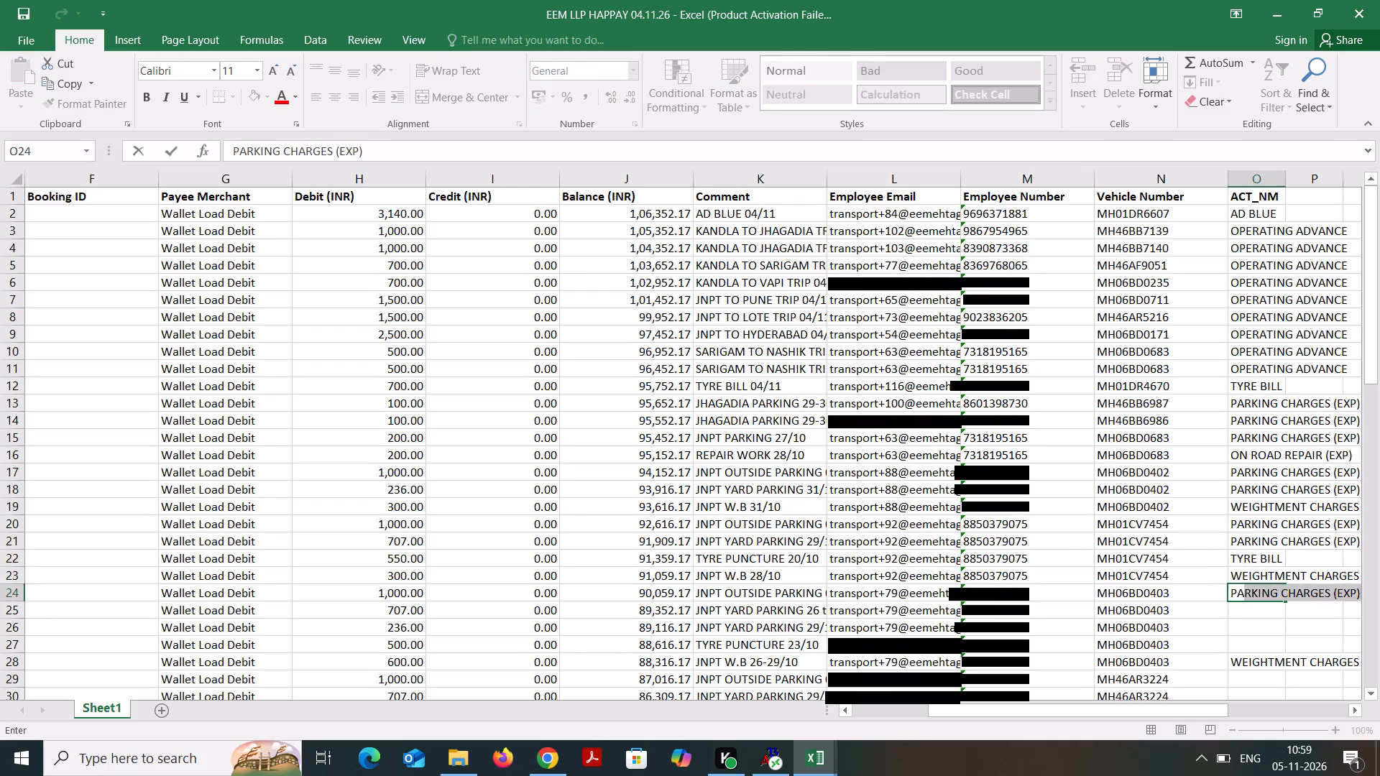
key("Down")
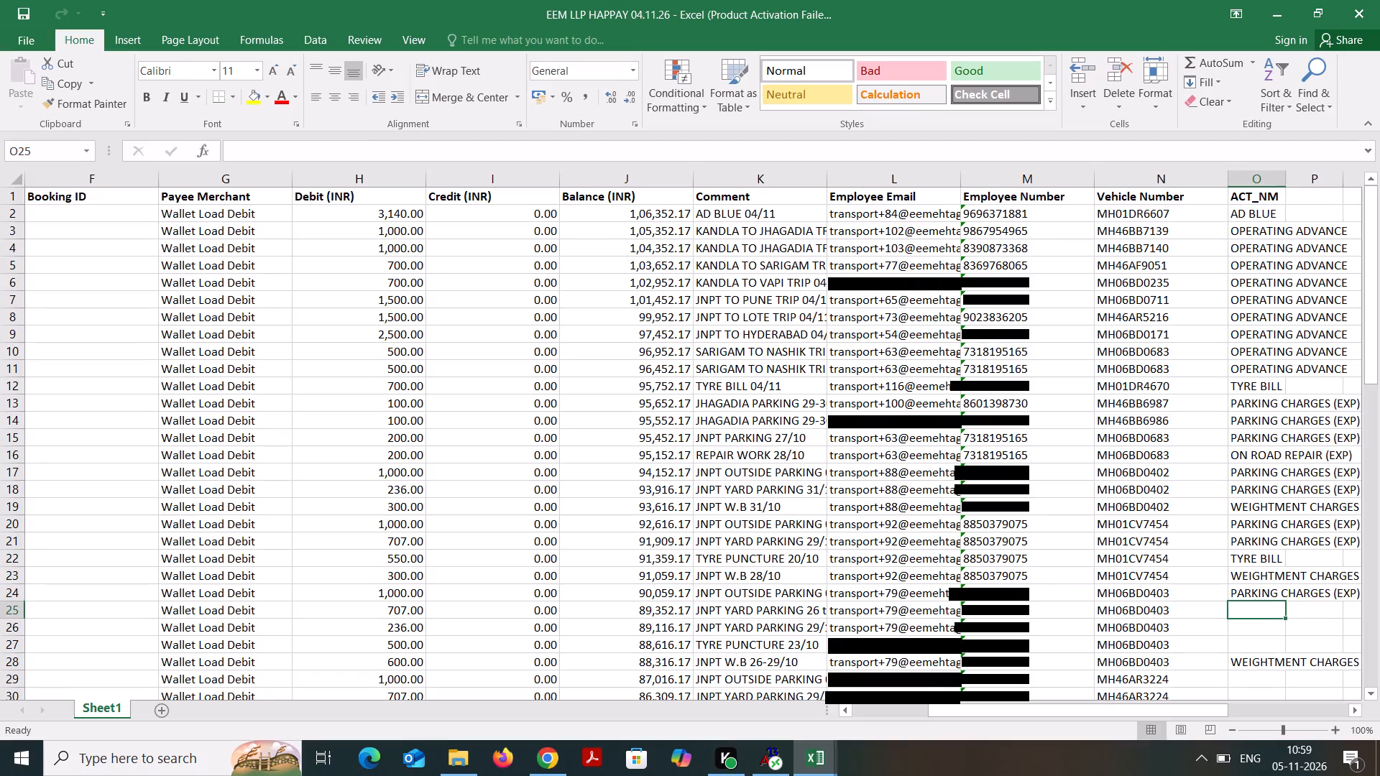
type("PA")
key("Down")
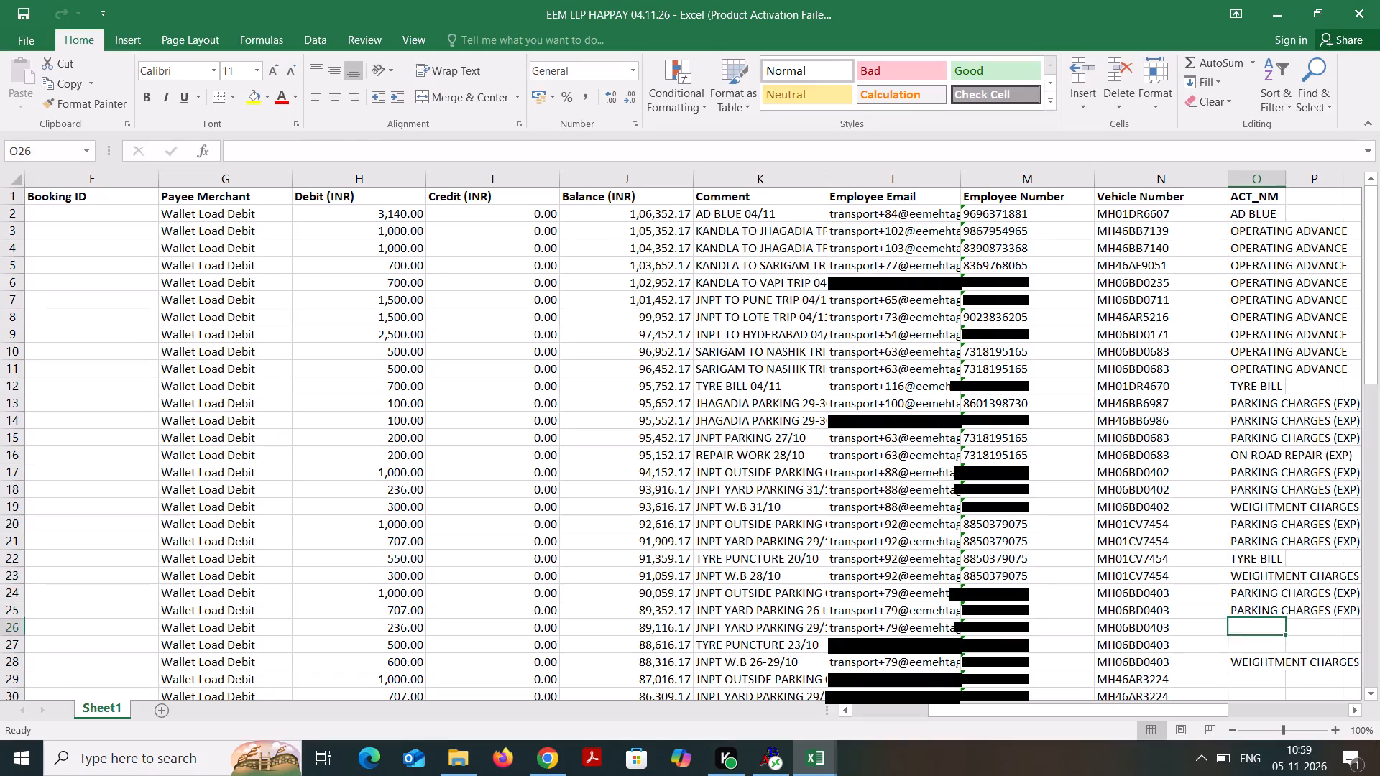
key("Left")
key("Left")
key("Left")
key("Left")
key("Right")
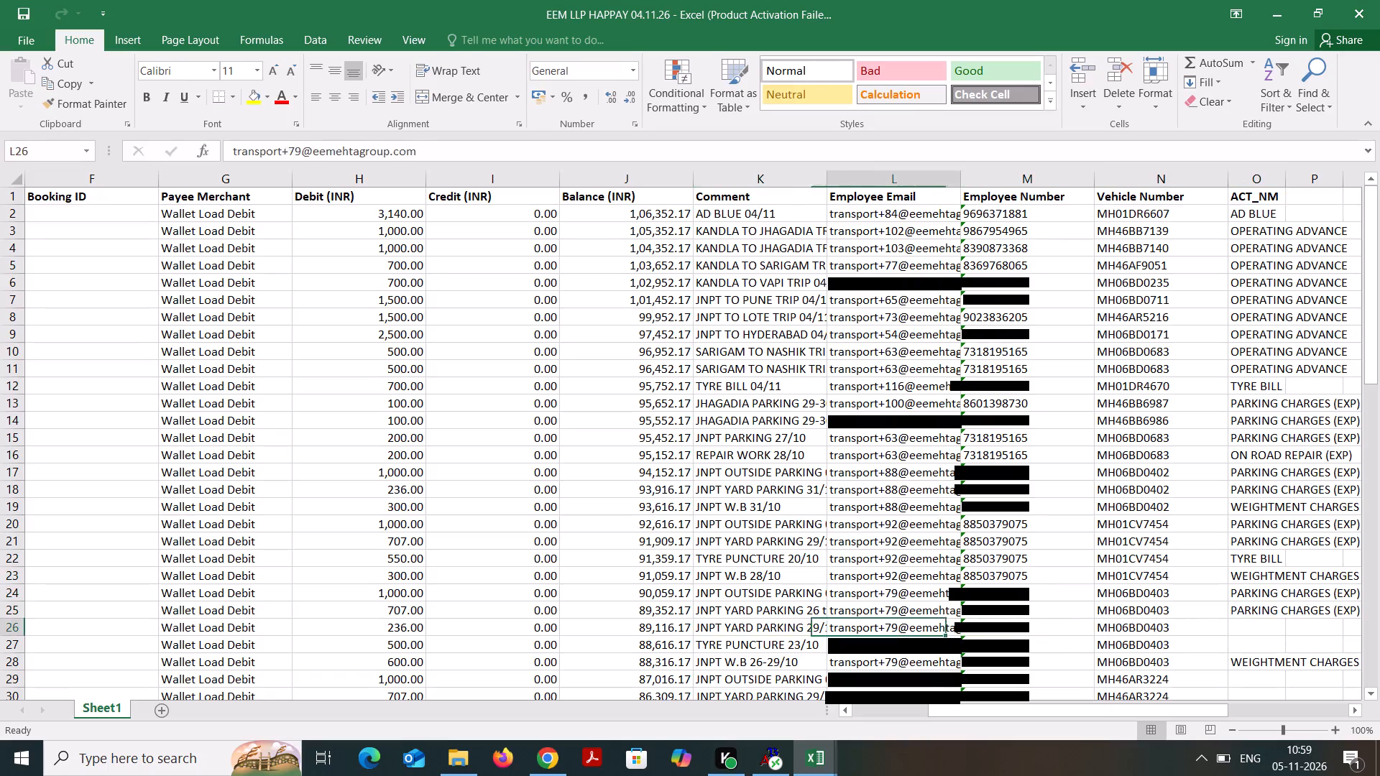
key("Right")
key("Right")
key("Right")
type("PA")
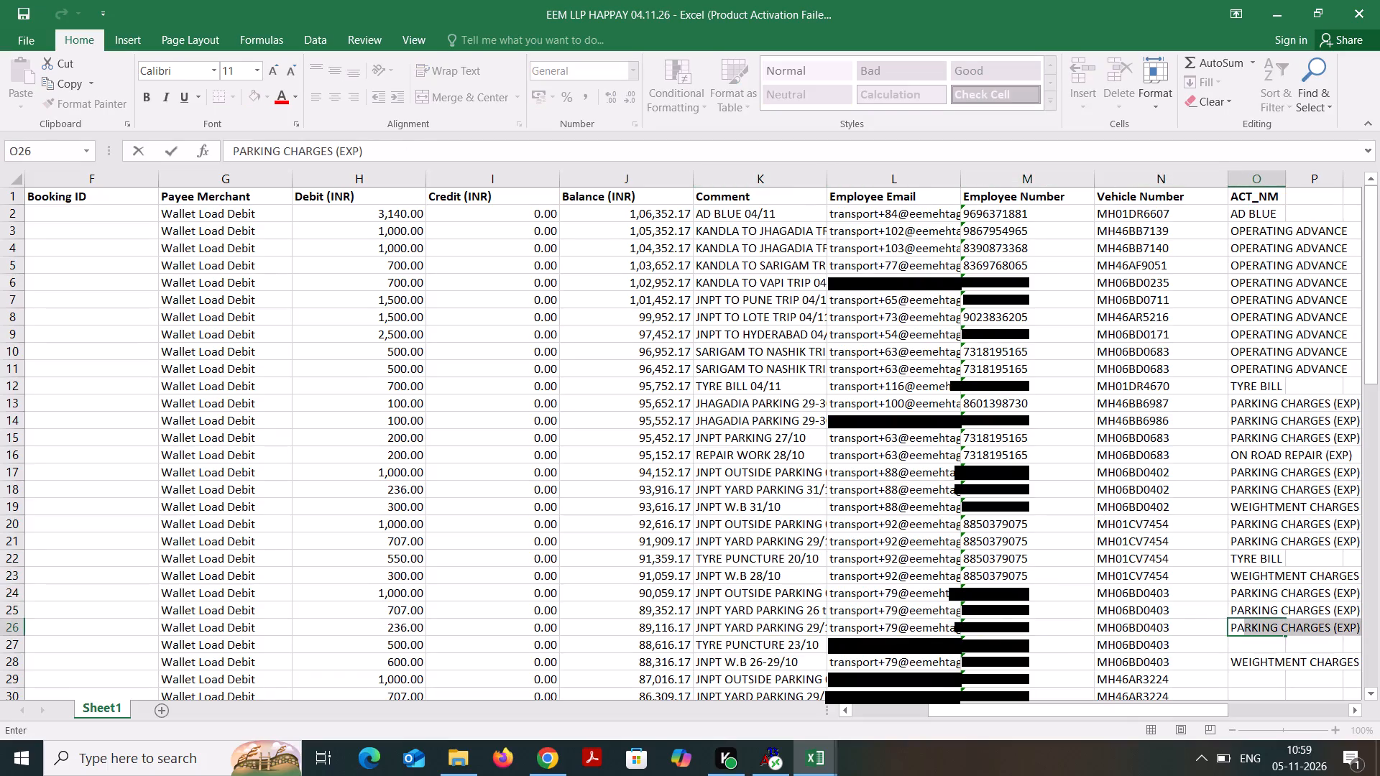
key("r")
key("Down")
key("Left")
key("Left")
key("Left")
key("Left")
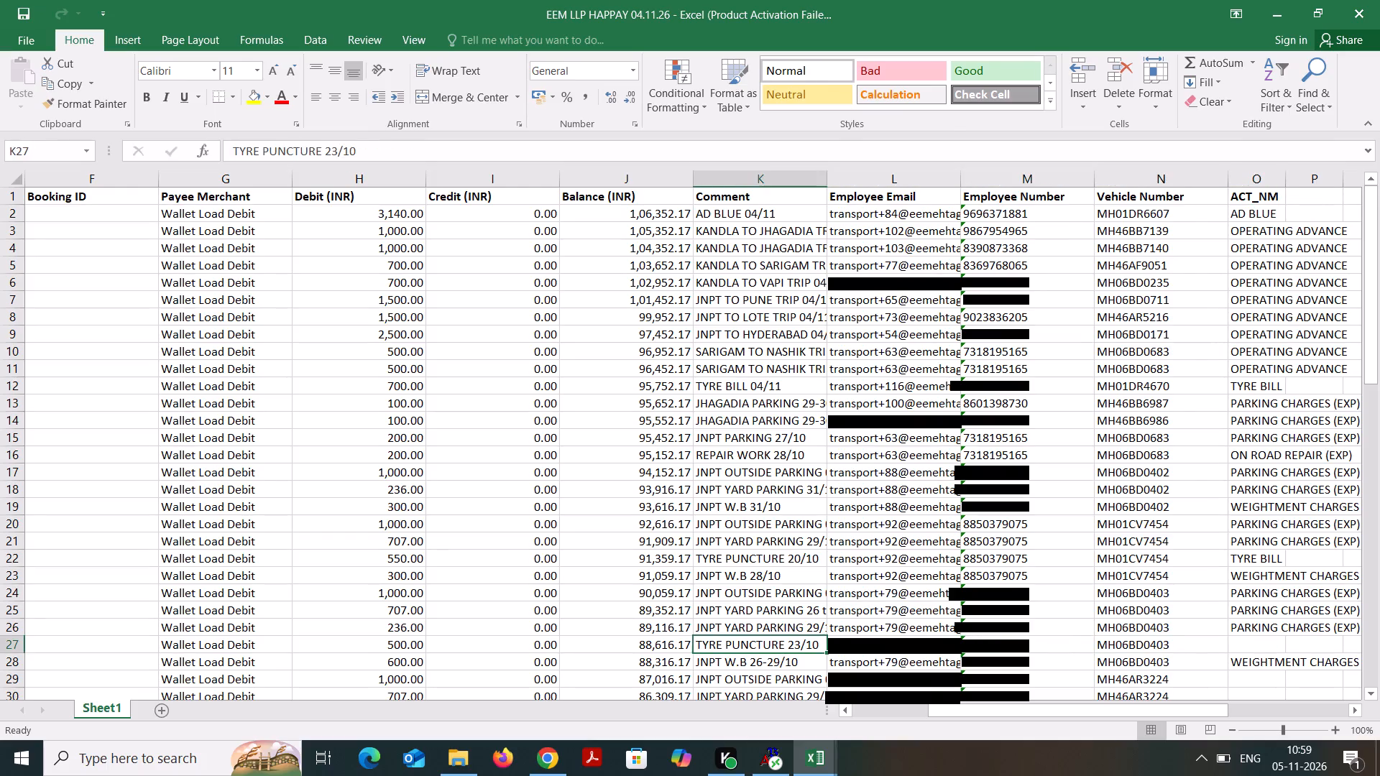
key("Right")
key("Right")
key("Right")
key("Right")
type("TY")
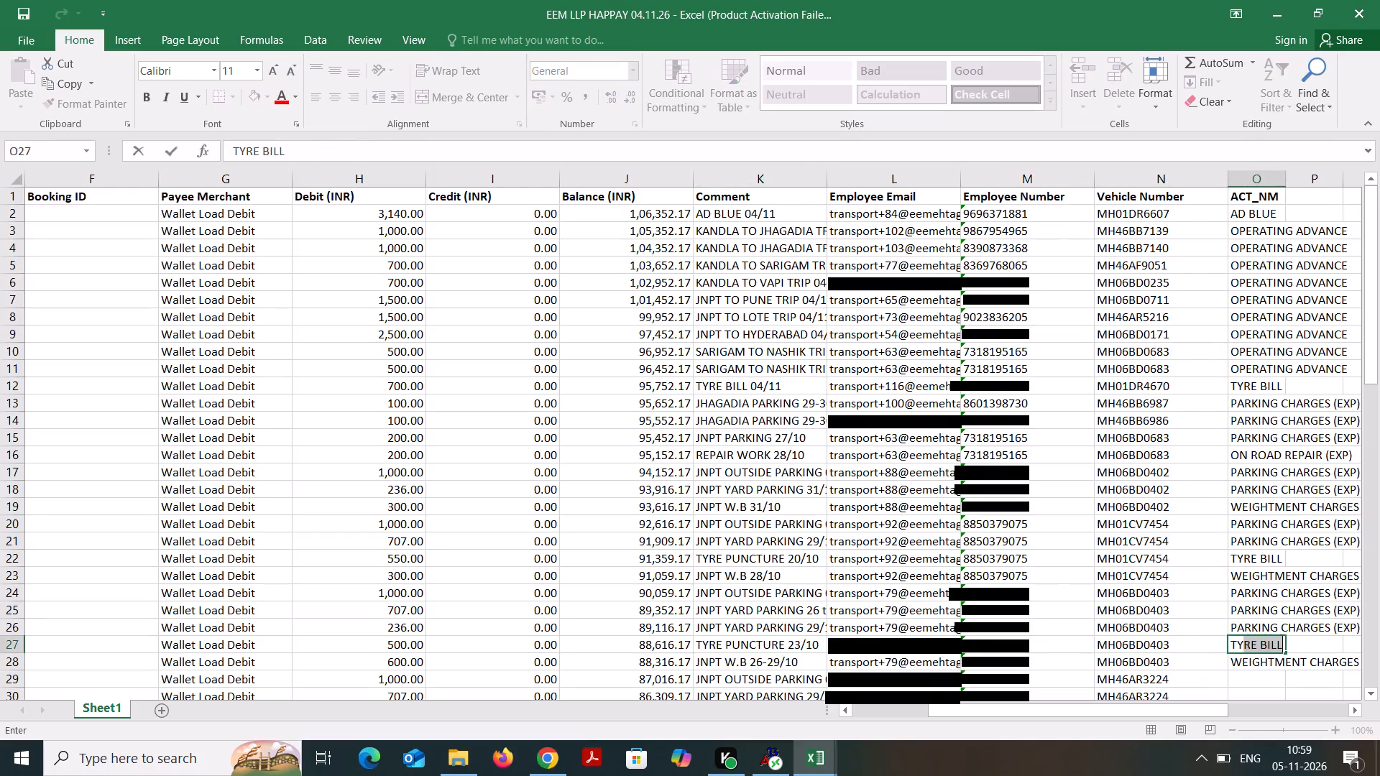
key("Down")
key("Down")
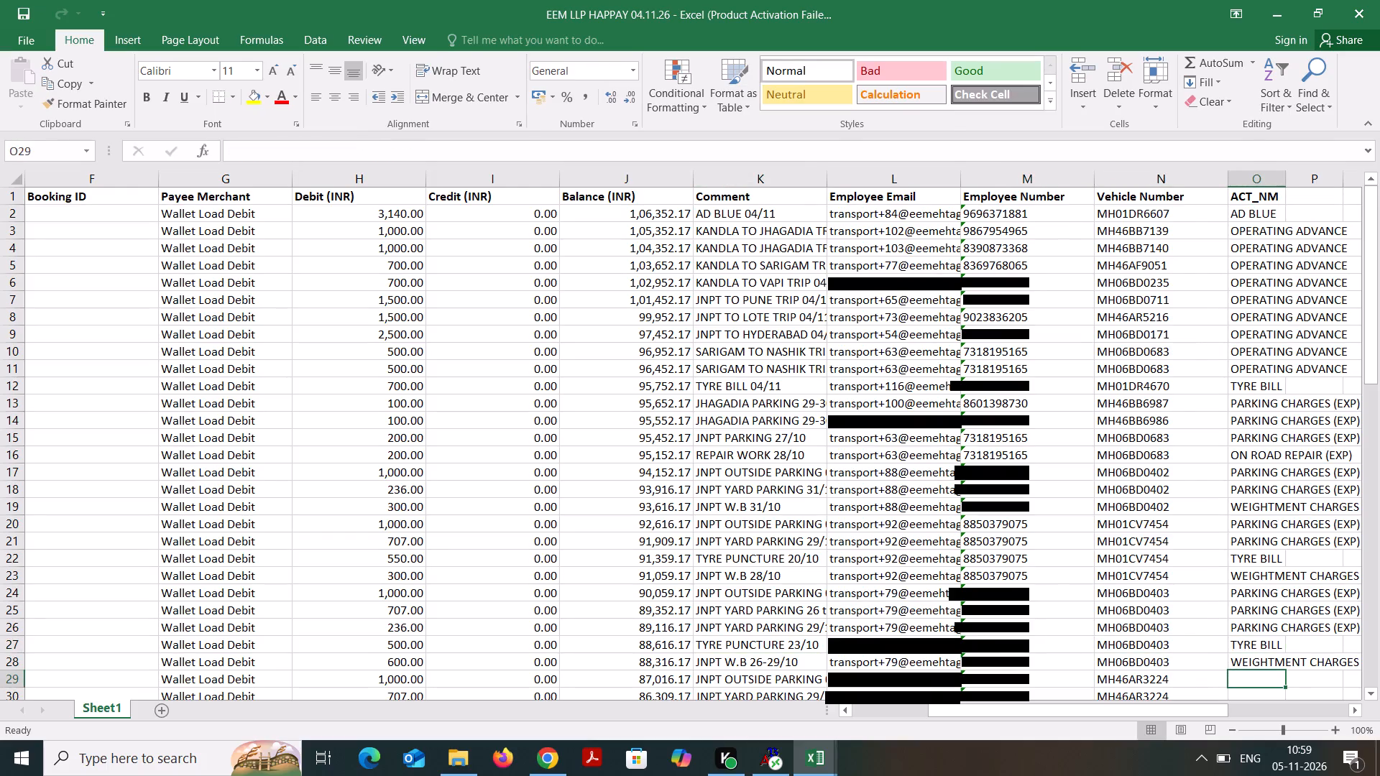
type("PA")
key("Down")
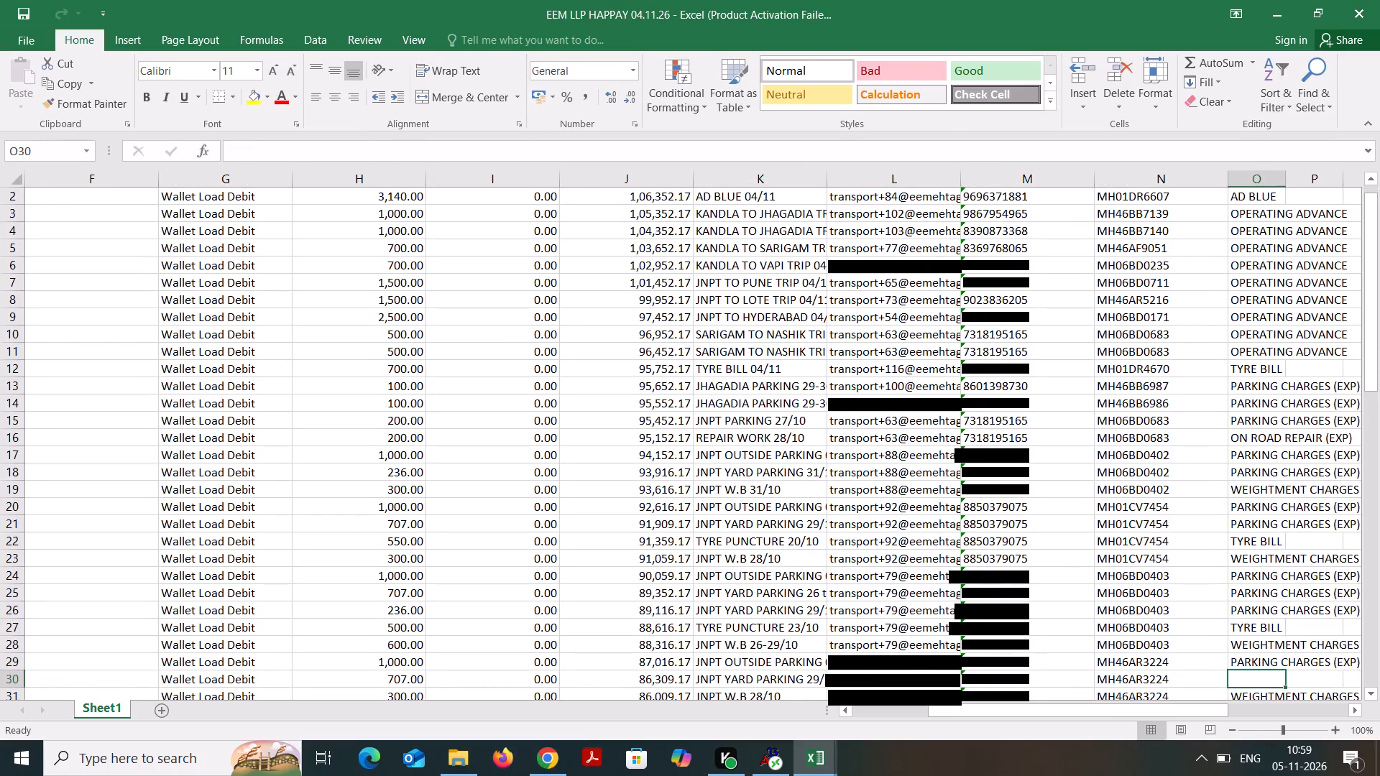
type("PA")
key("Down")
key("Down")
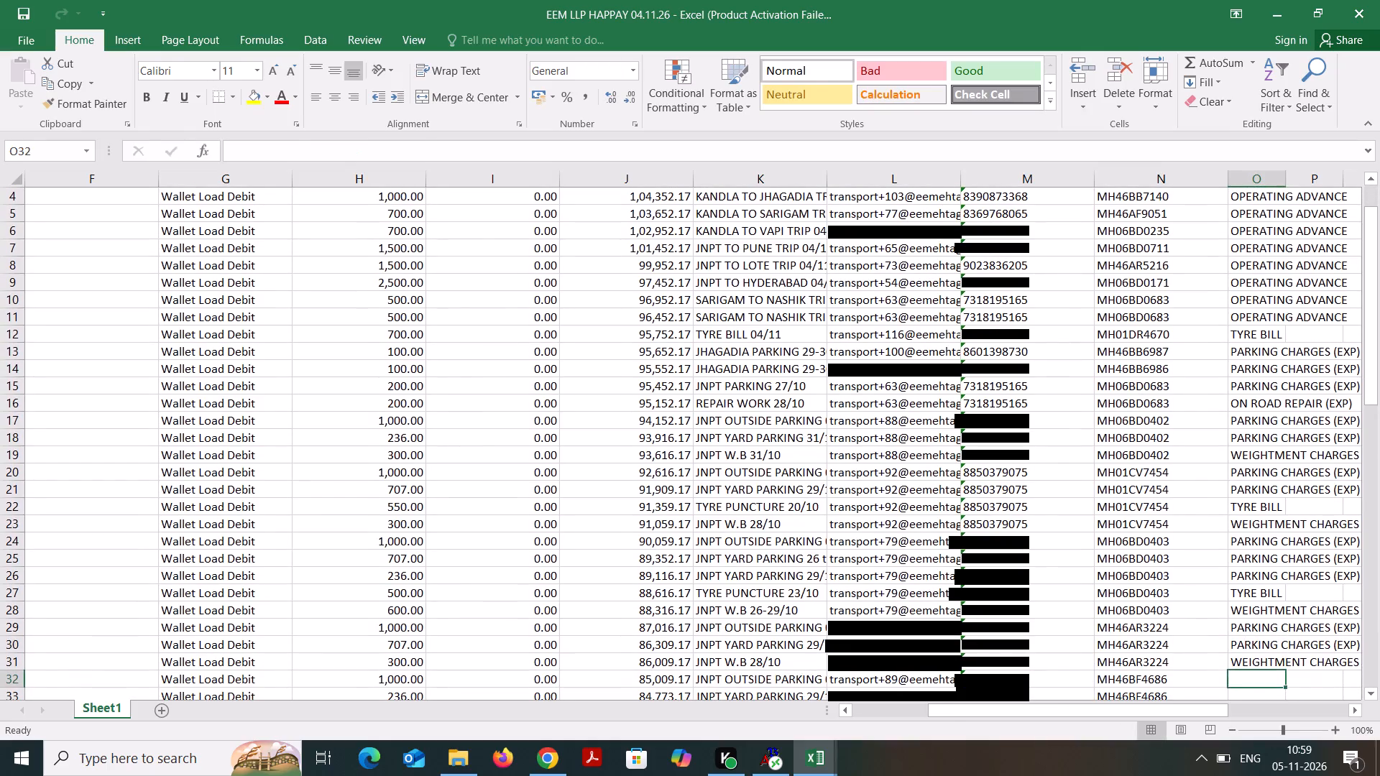
key("Left")
key("Left")
key("Left")
key("Left")
key("Right")
key("Right")
key("Right")
key("Right")
type("PA")
key("Down")
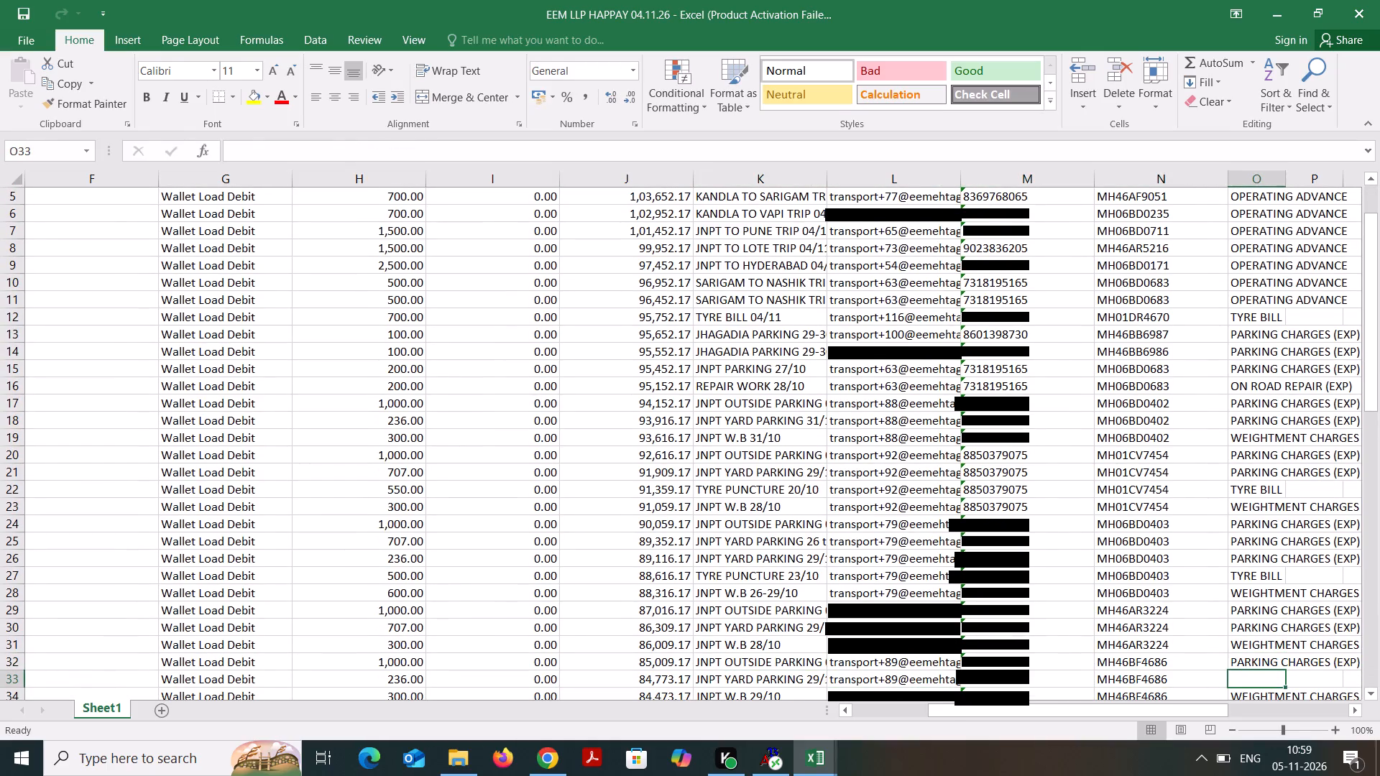
type("PA")
key("Down")
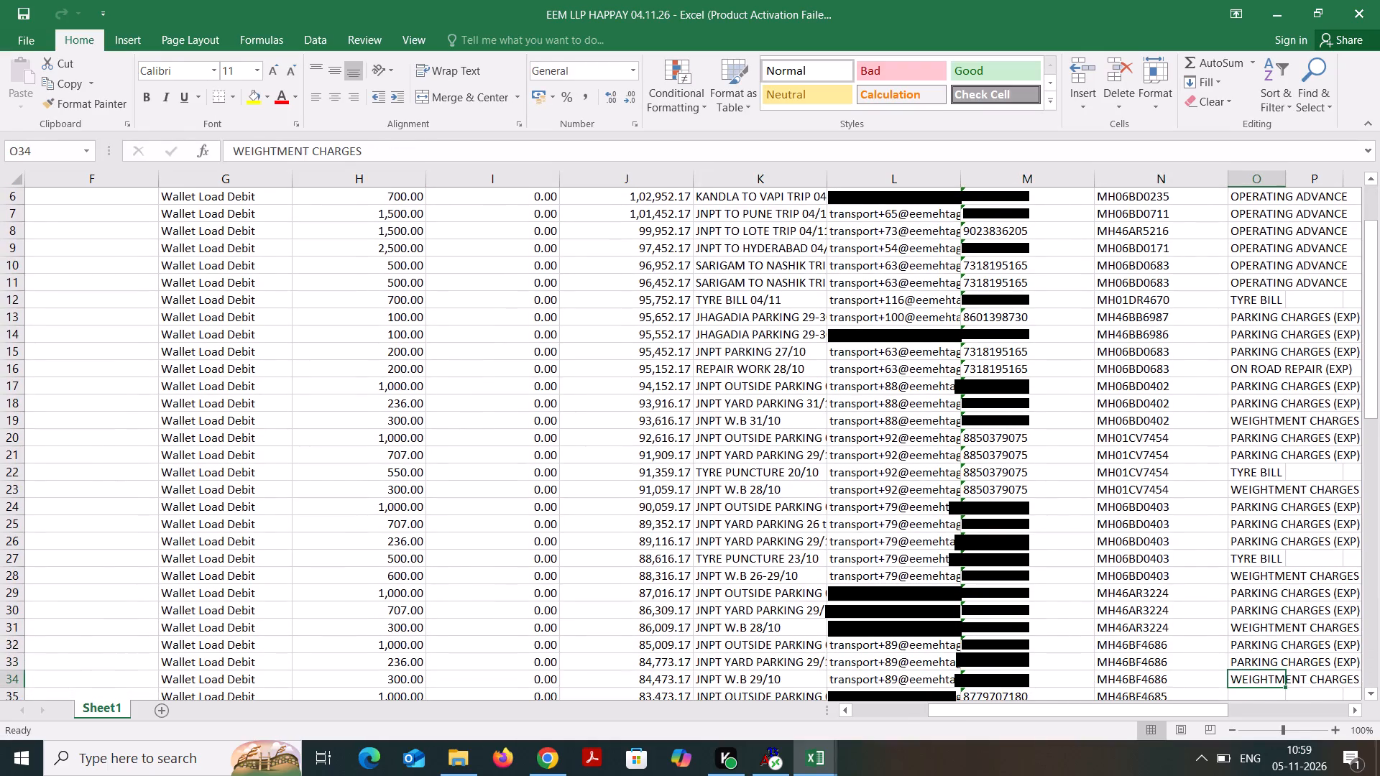
key("Left")
key("Left")
key("Left")
key("Left")
key("Down")
key("Right")
key("Right")
key("Right")
key("Right")
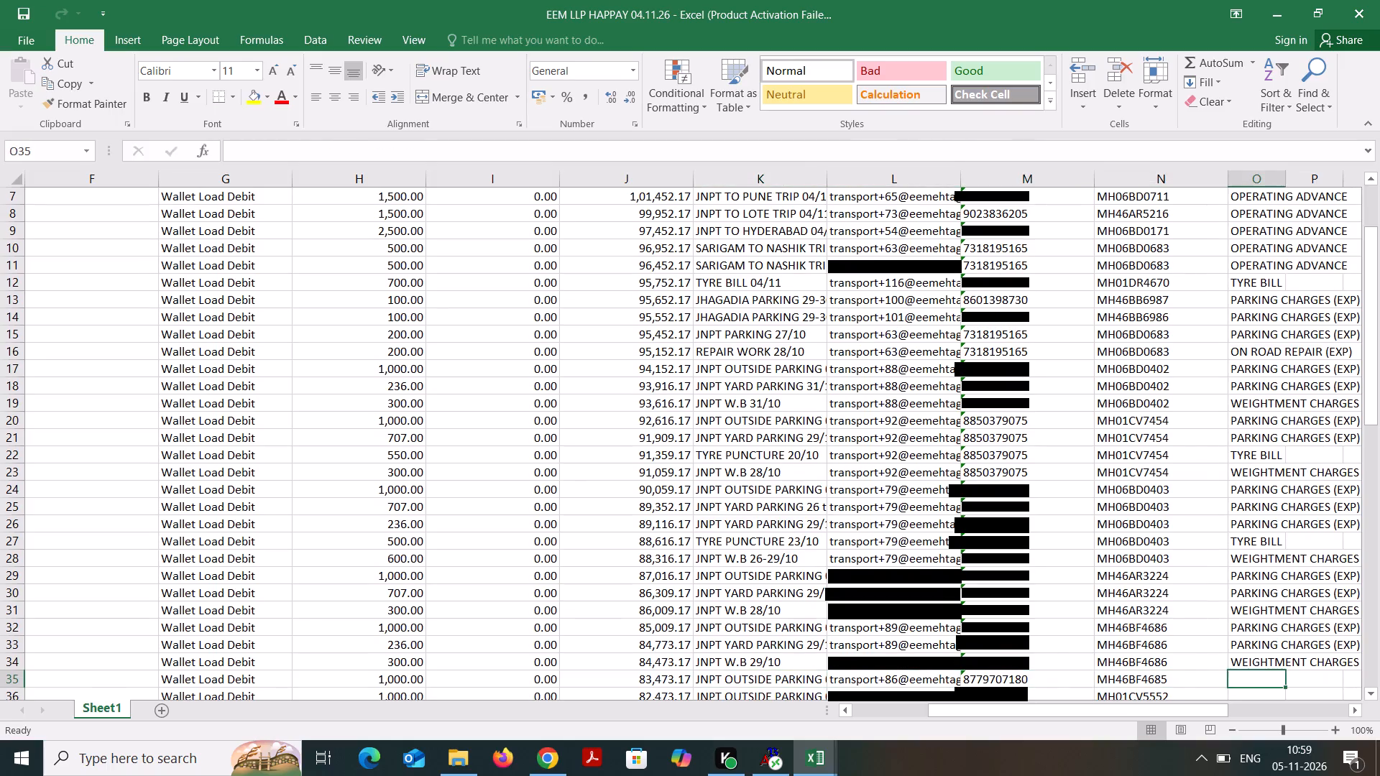
type("PA")
key("Down")
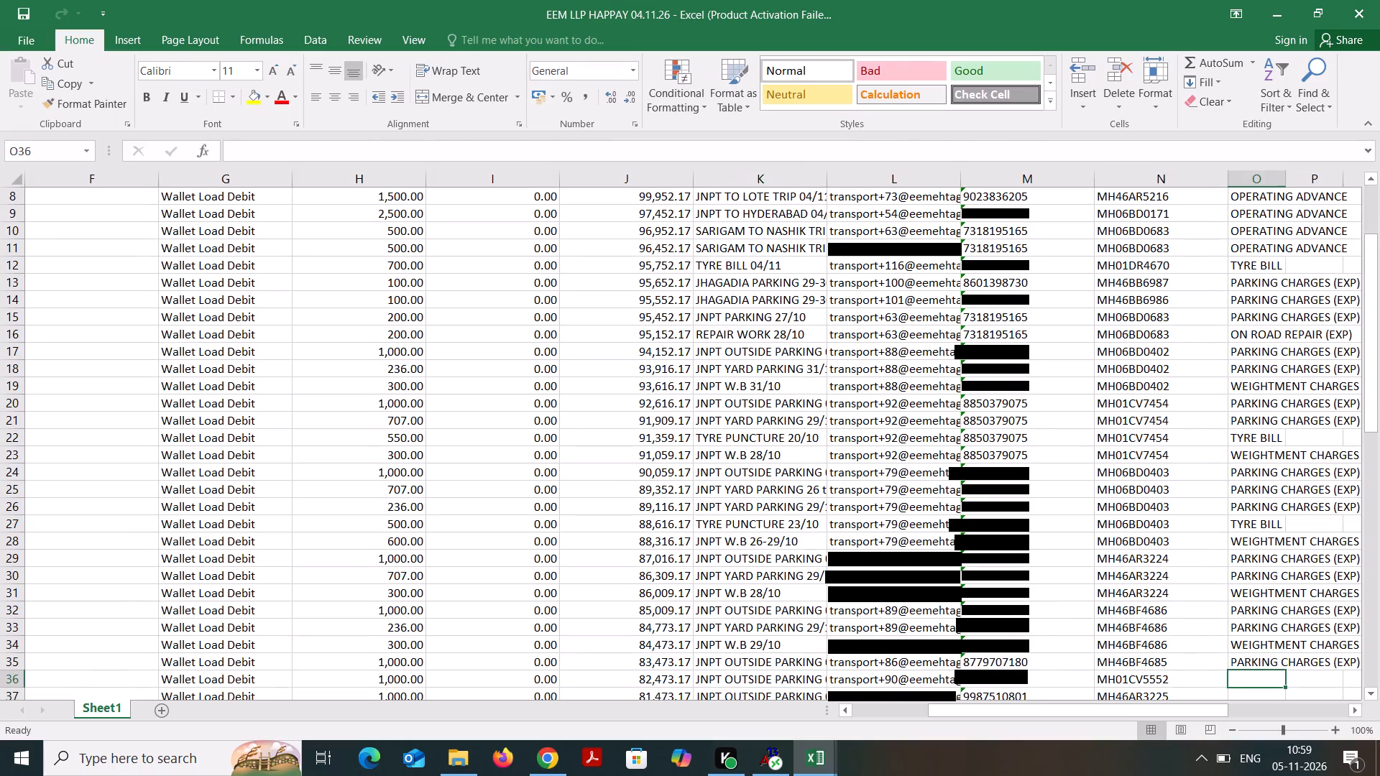
type("PA")
key("Down")
type("PA")
key("Down")
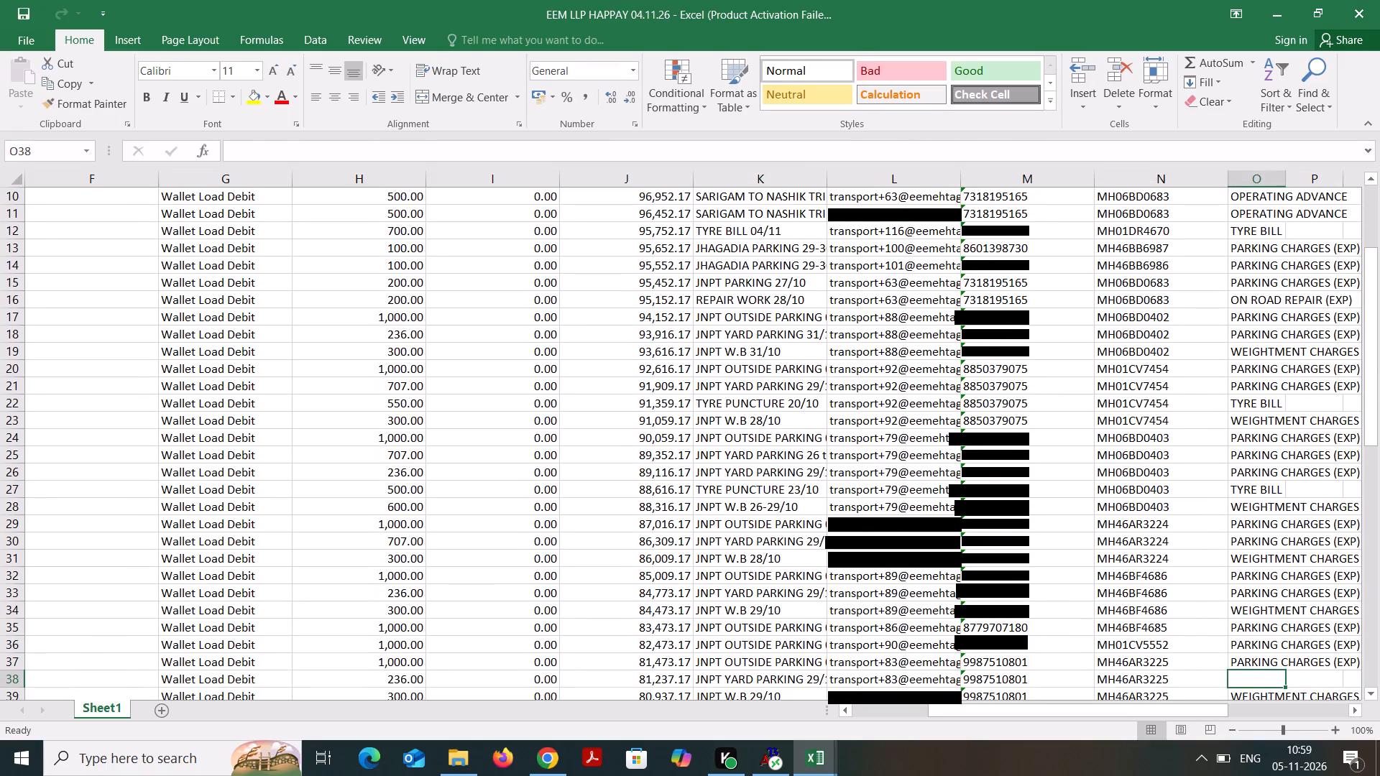
type("PA")
key("Down")
key("Down")
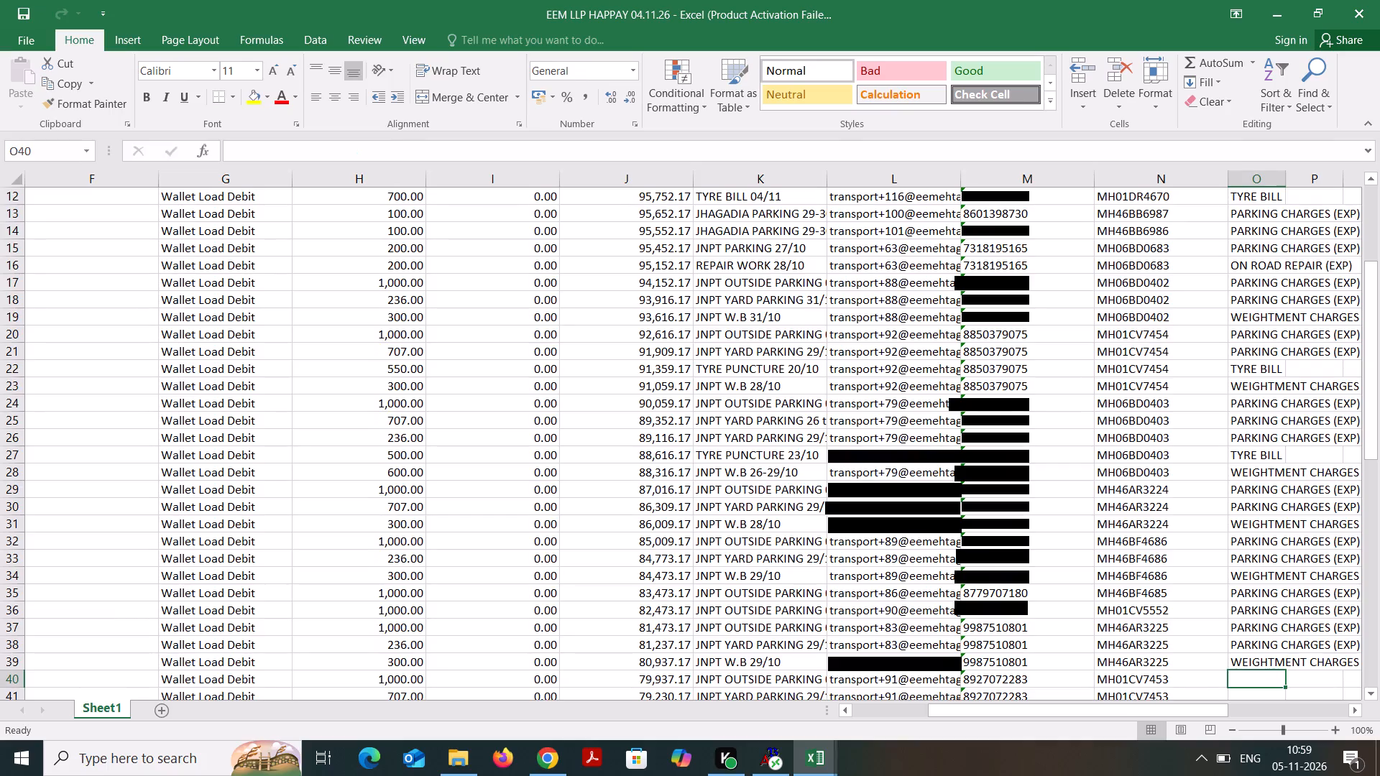
type("PA")
key("Down")
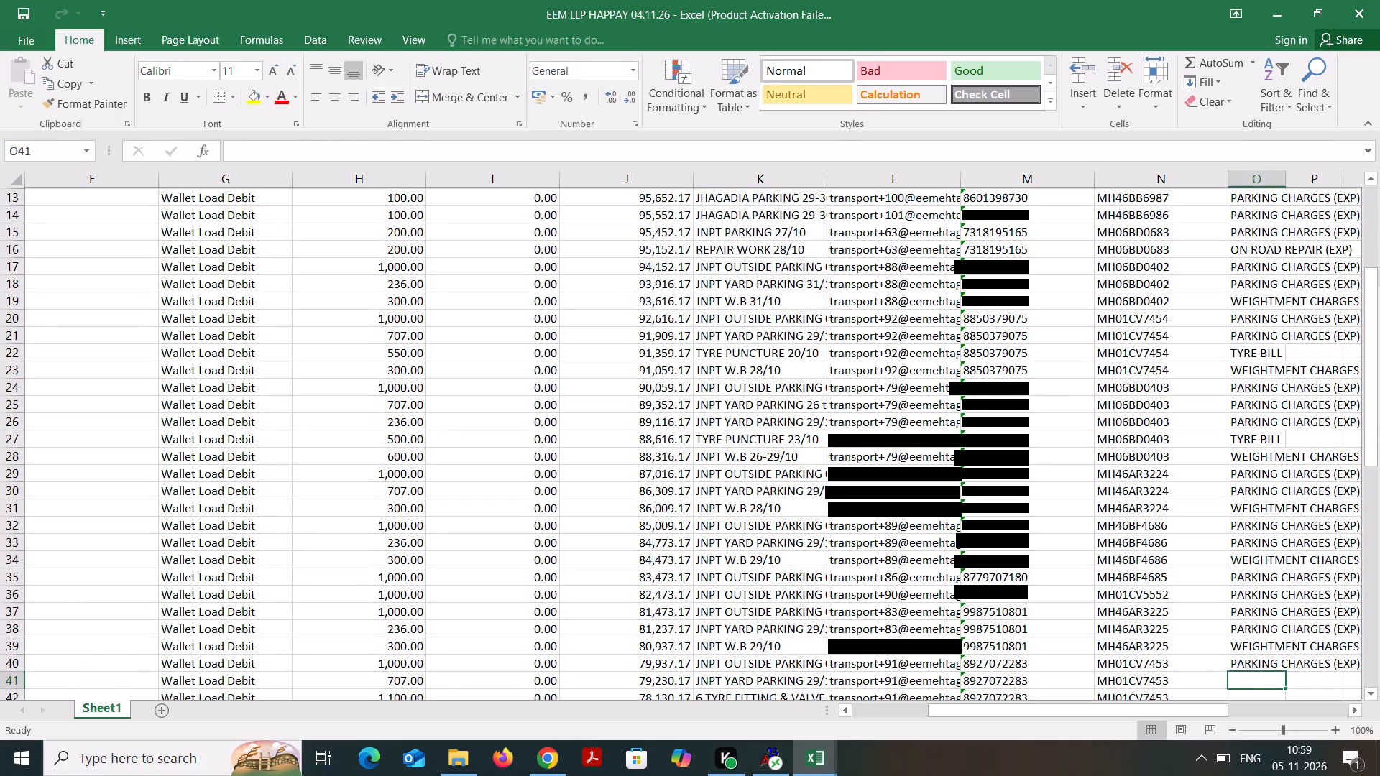
type("PA")
key("Down")
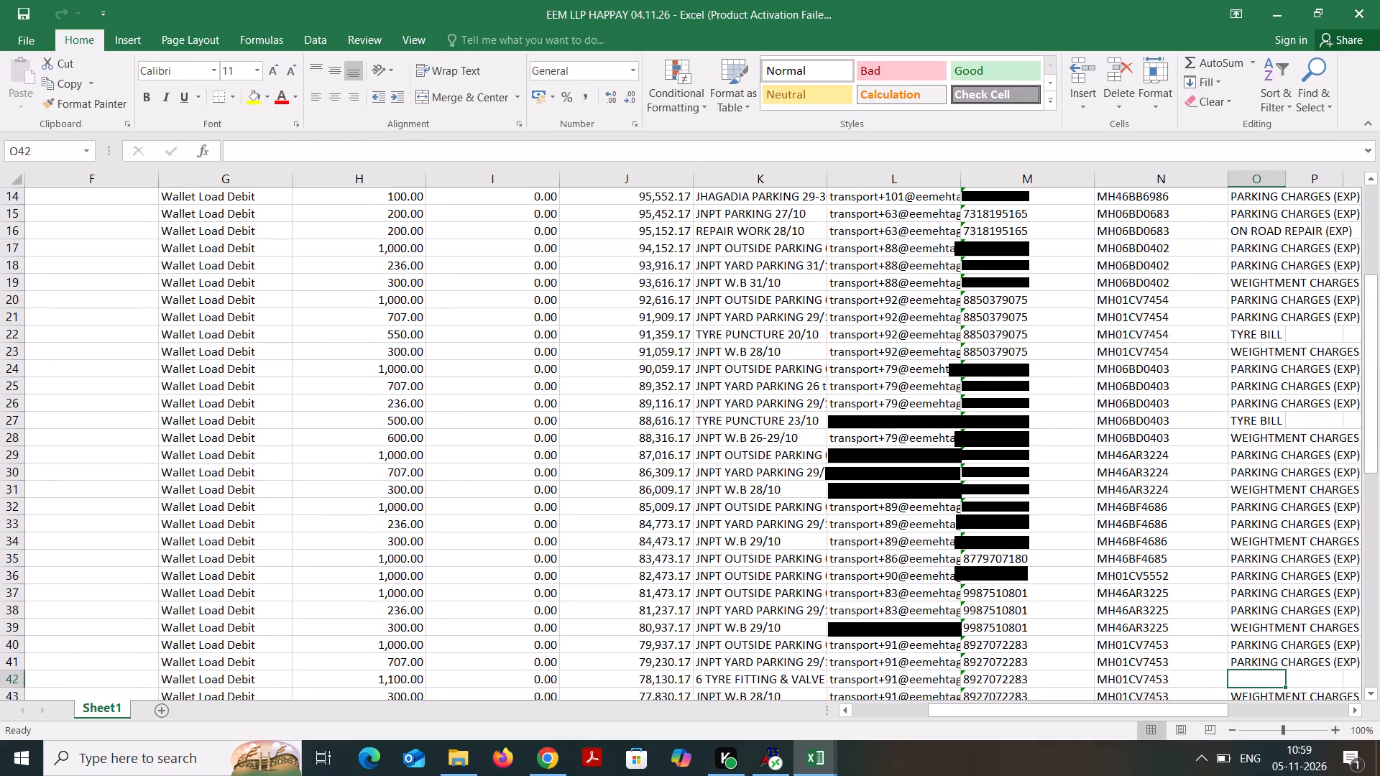
type("TY")
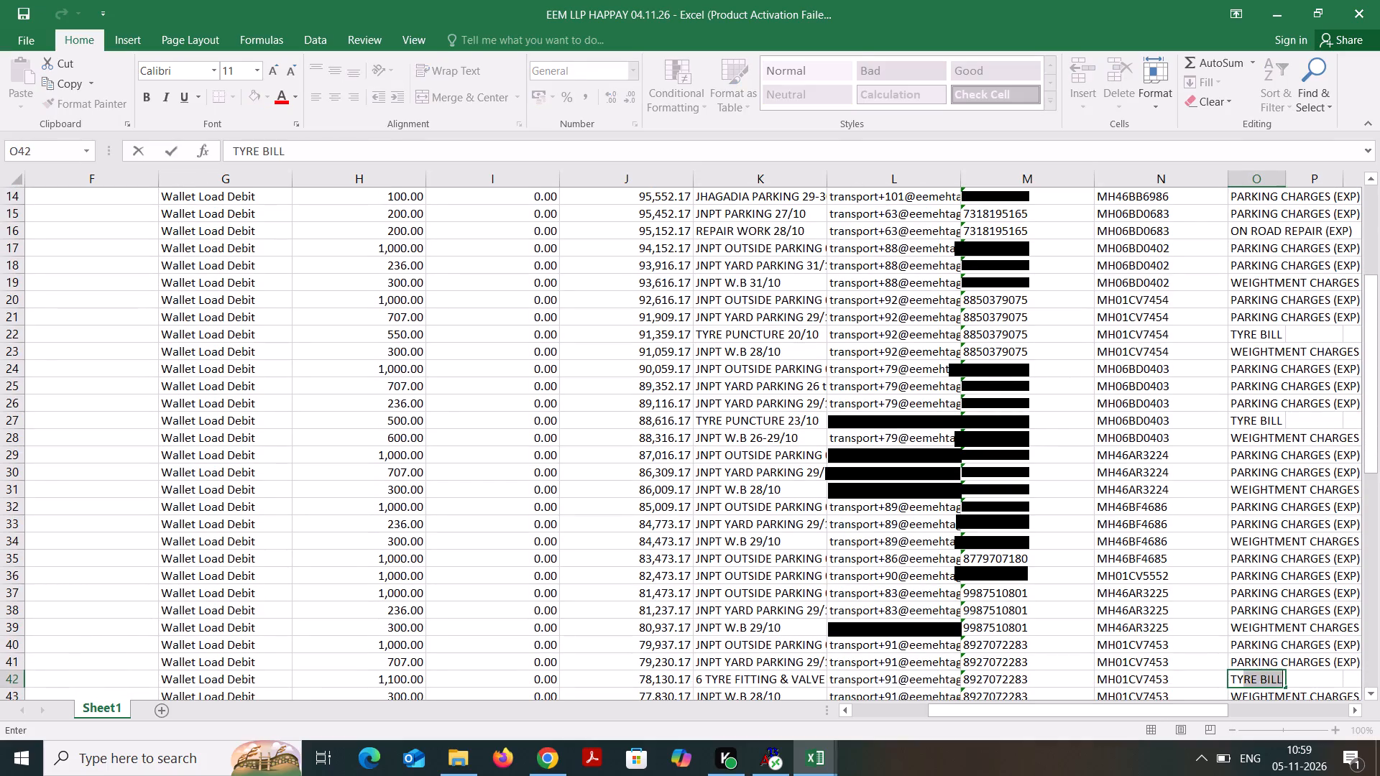
key("Down")
key("Down")
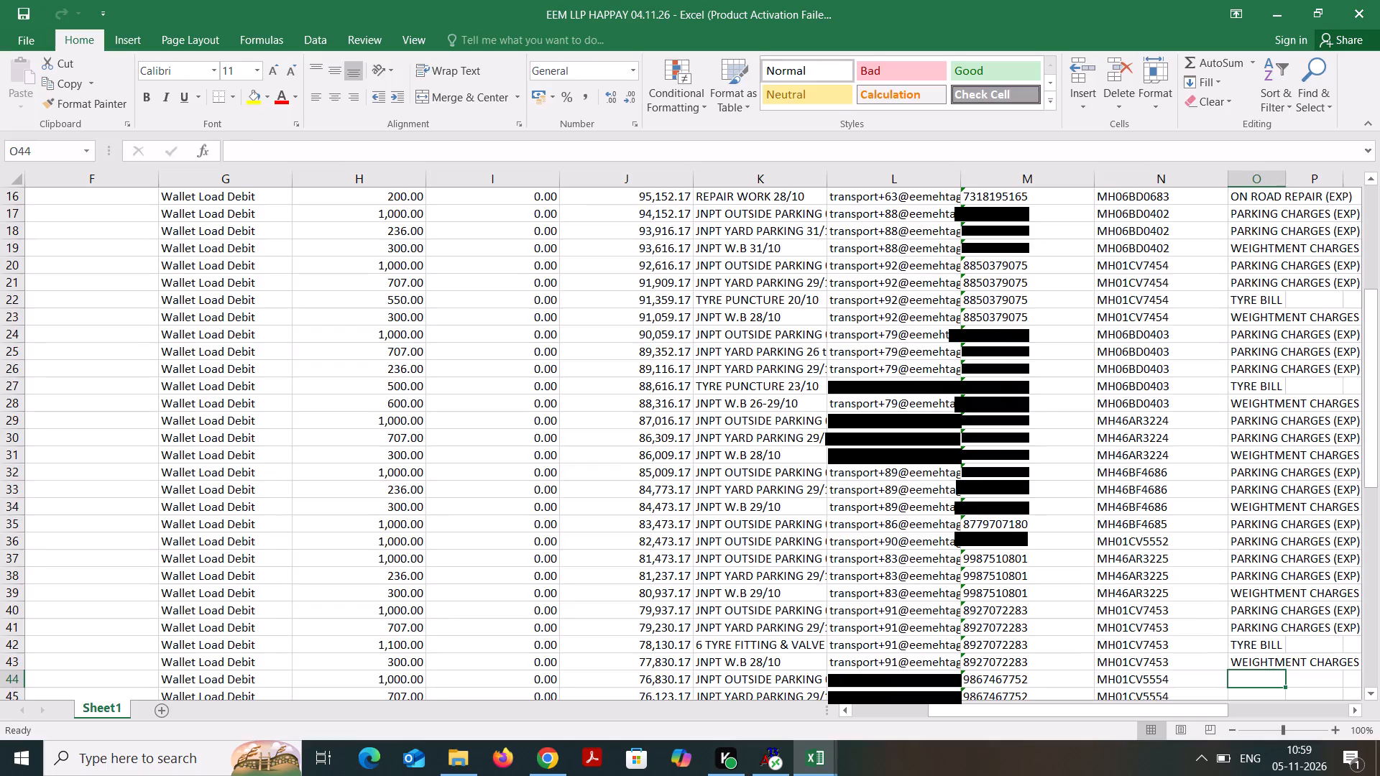
type("PA")
key("Down")
type("PA")
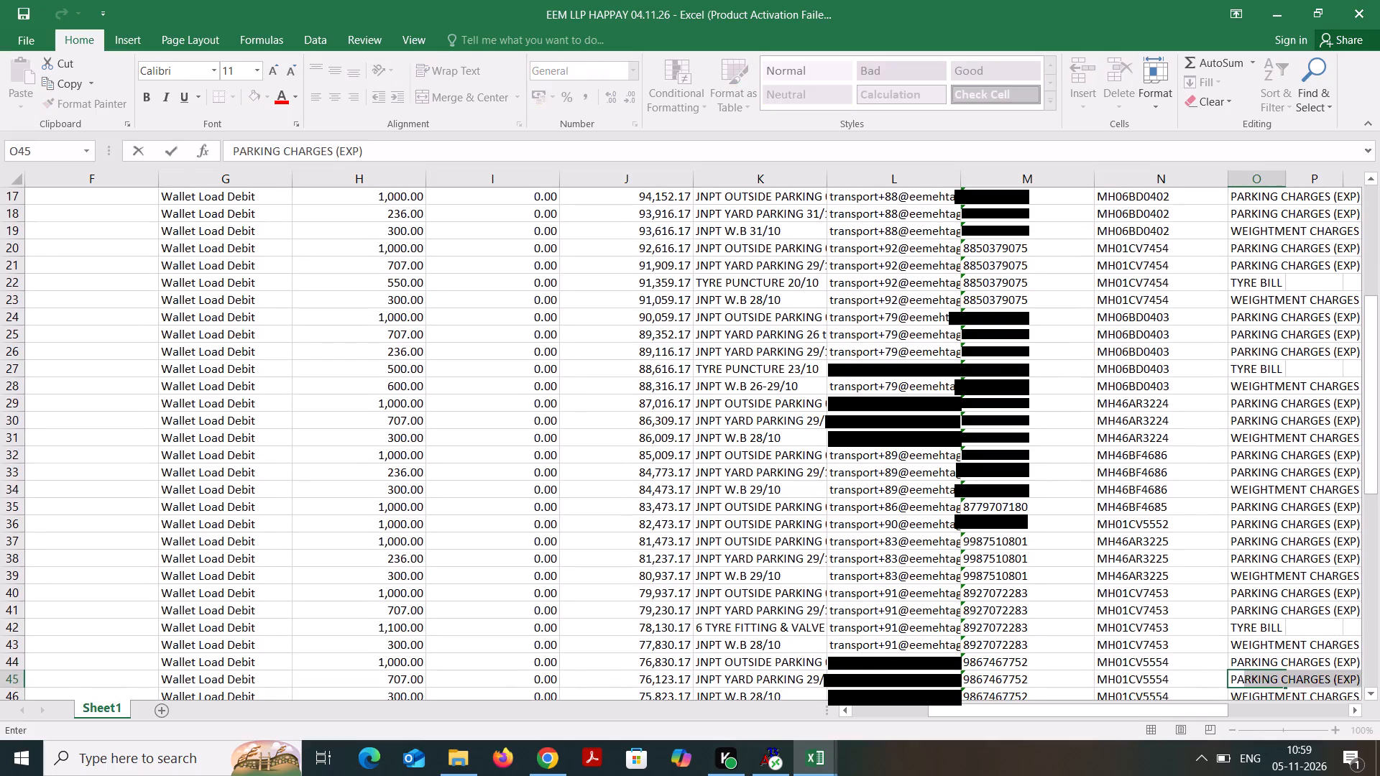
key("Down")
key("Down")
key("Down")
key("Down")
key("Down")
key("Down")
key("Down")
key("Down")
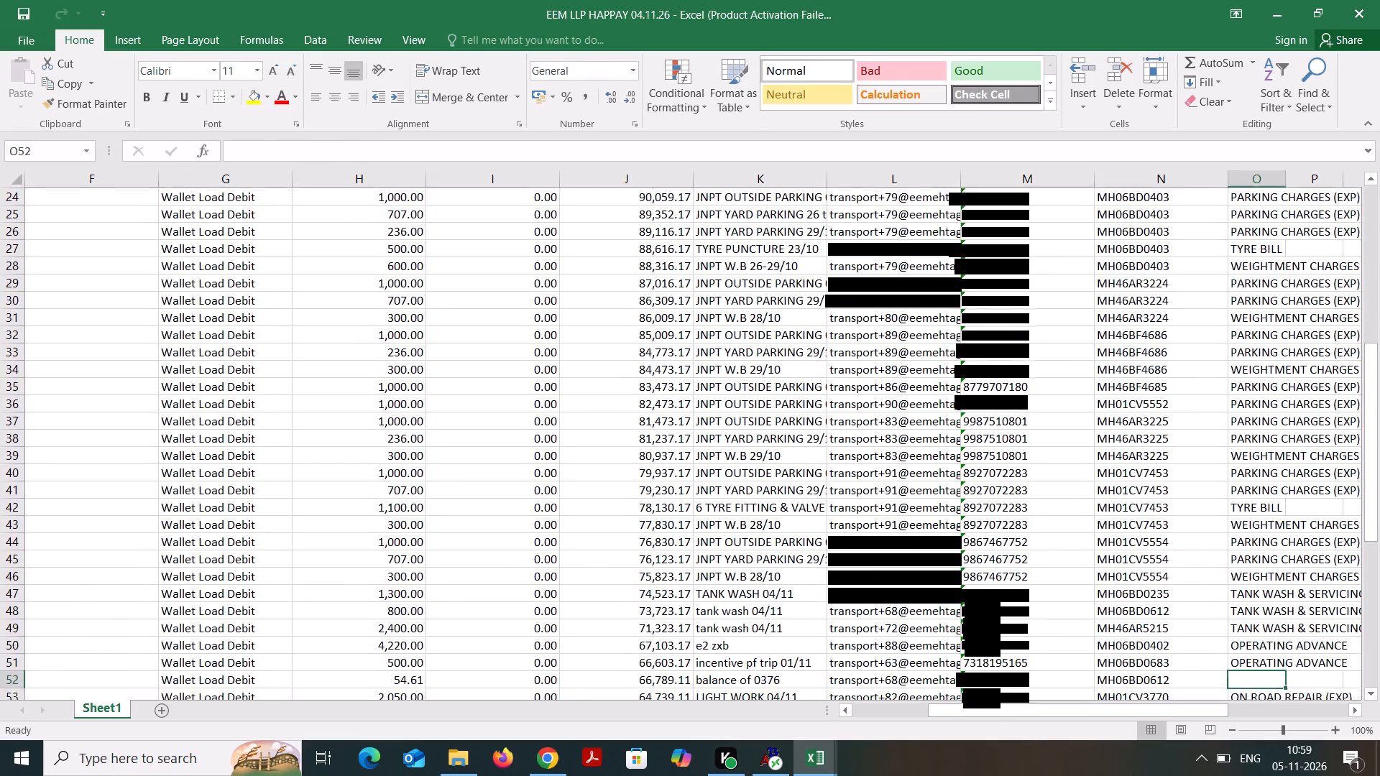
key("Up")
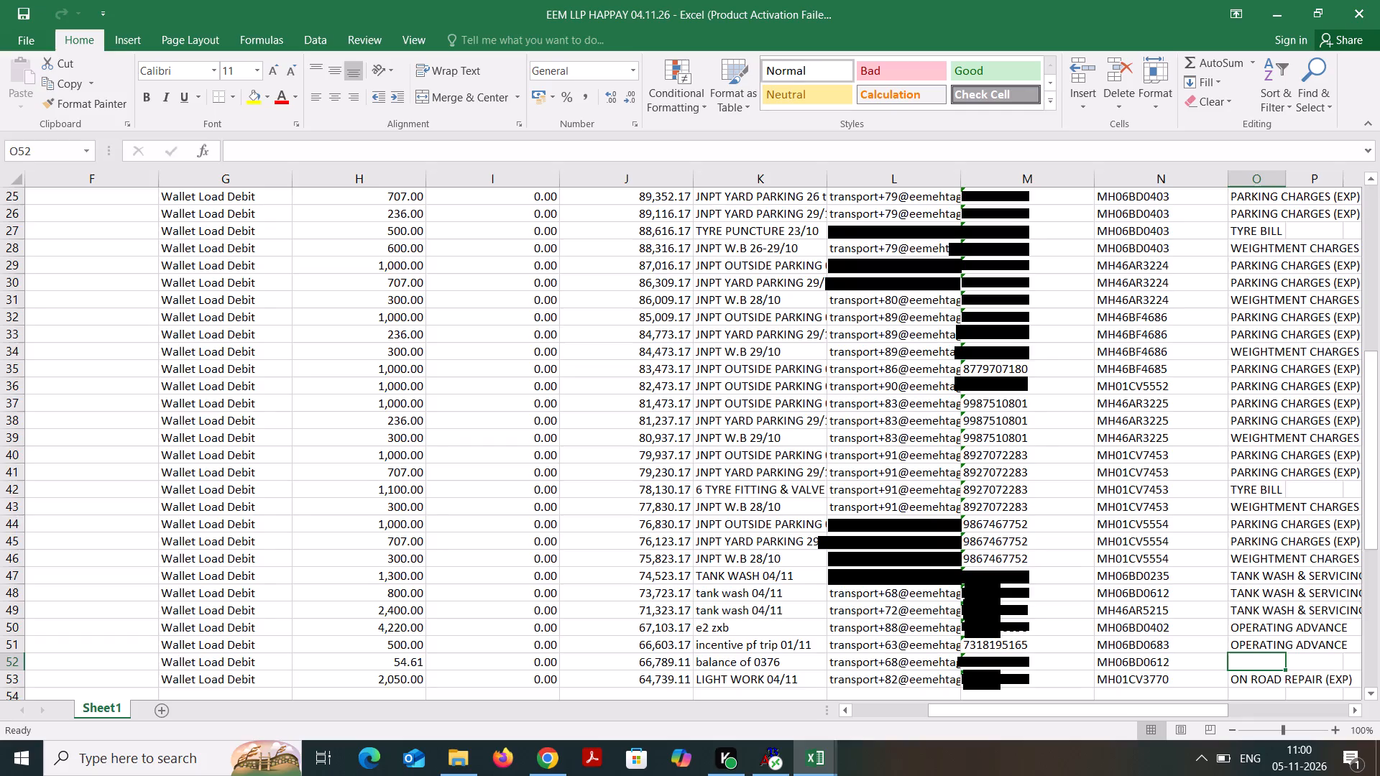
key("Up")
type("OP")
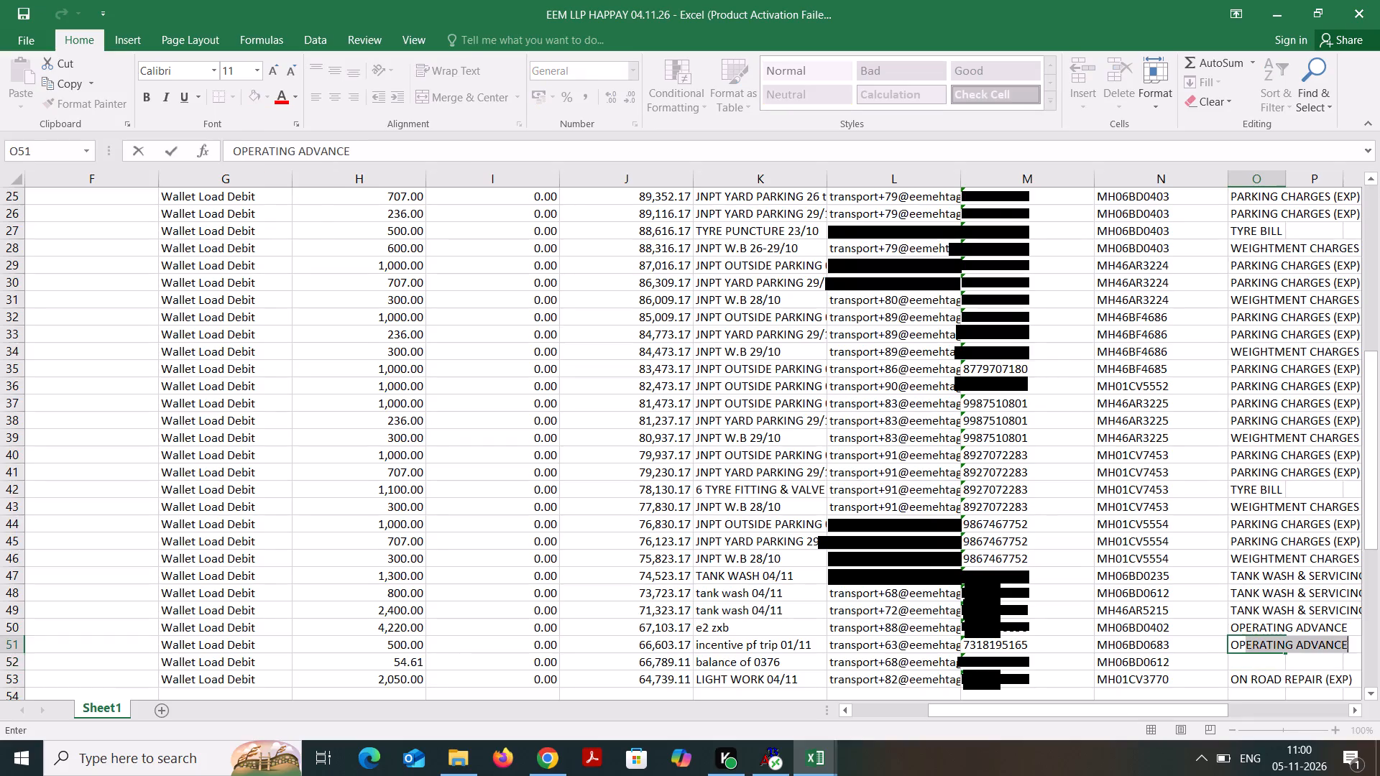
key("Return")
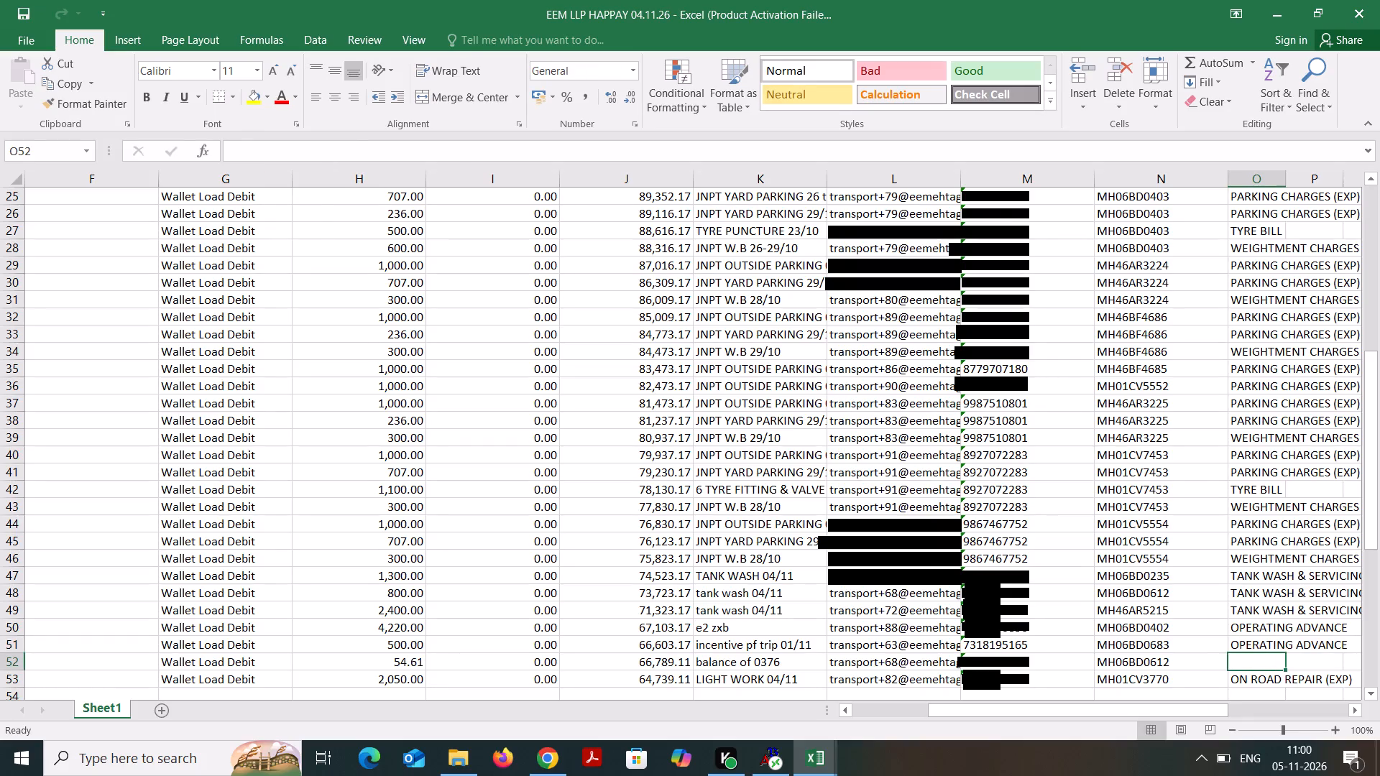
Examine the comment, contact and vehicle cells of the balance of 0376 row and the incentive pf trip 01/11 row above it.
key("Left")
key("Left")
key("Left")
key("Left")
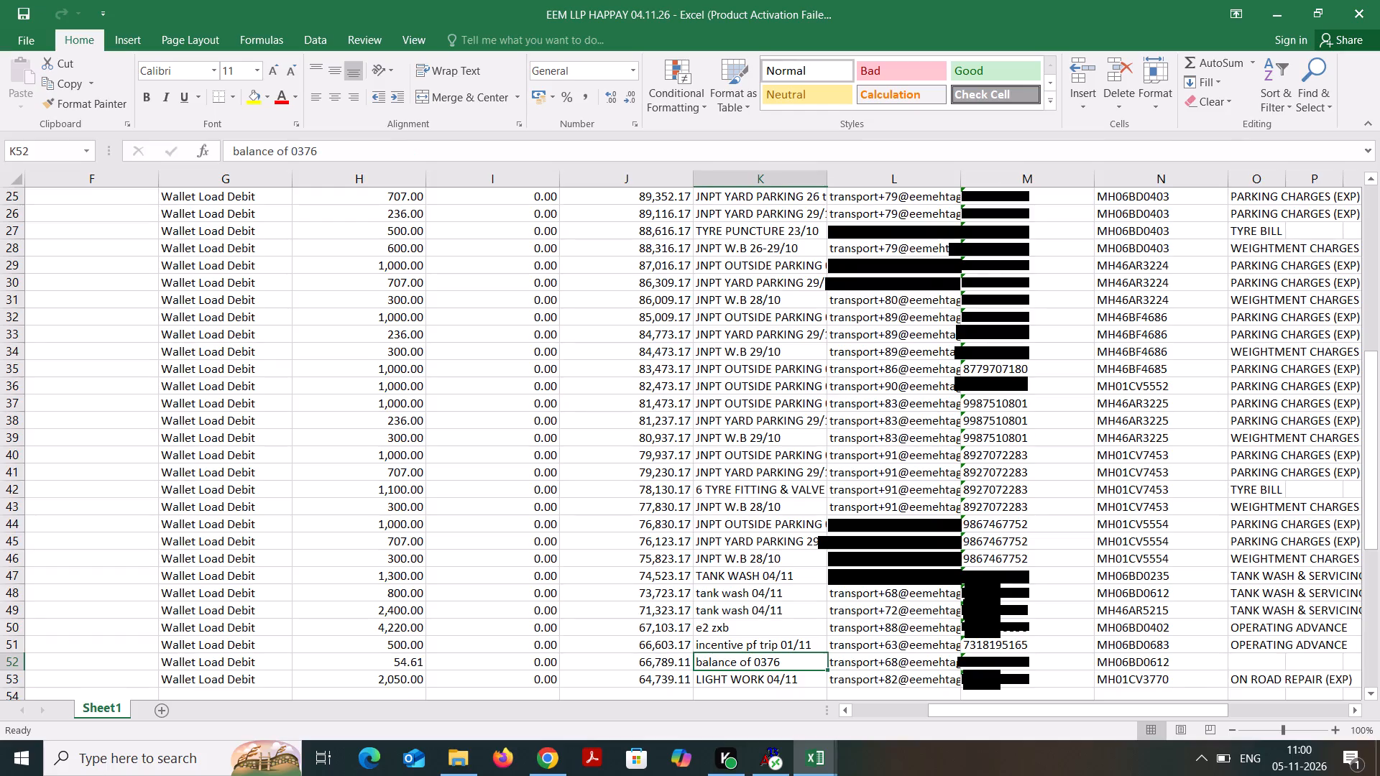
key("Right")
key("Right")
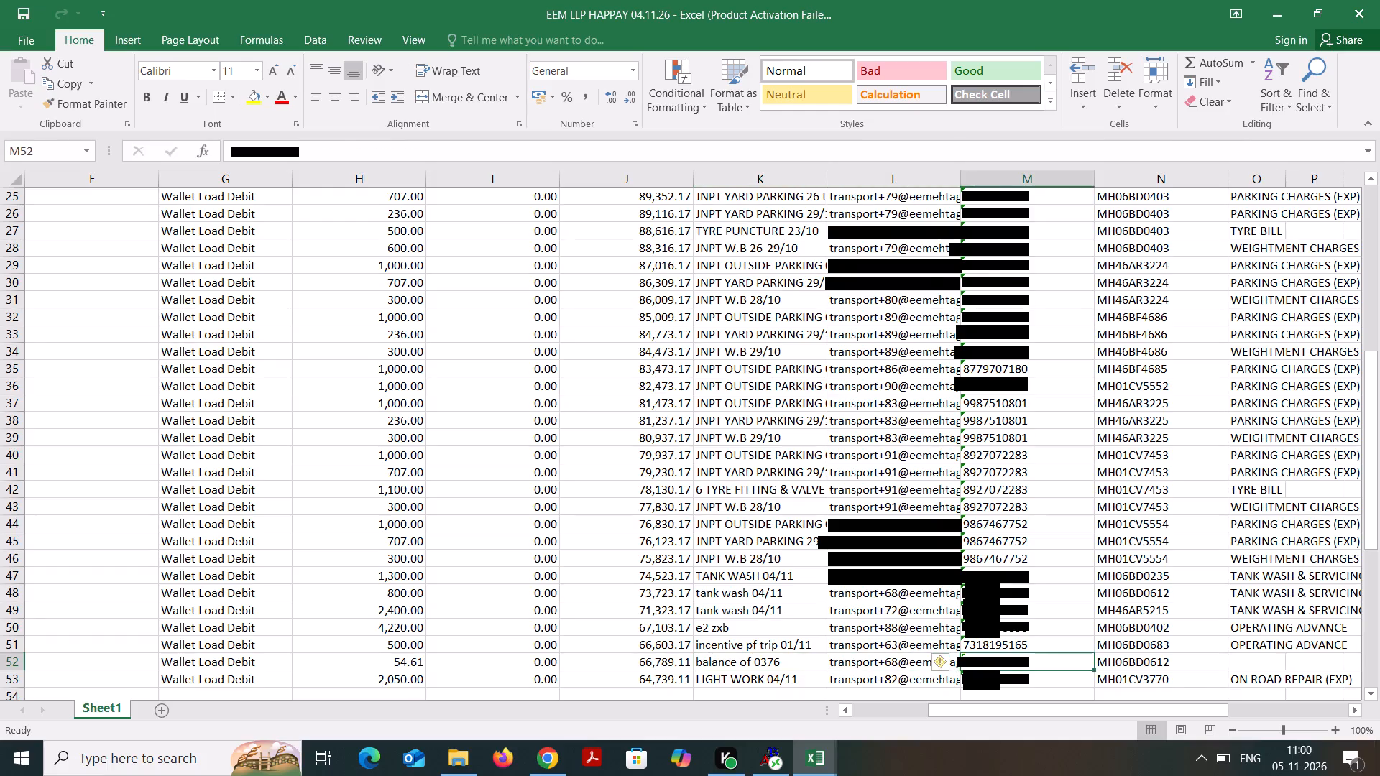
key("Left")
key("Left")
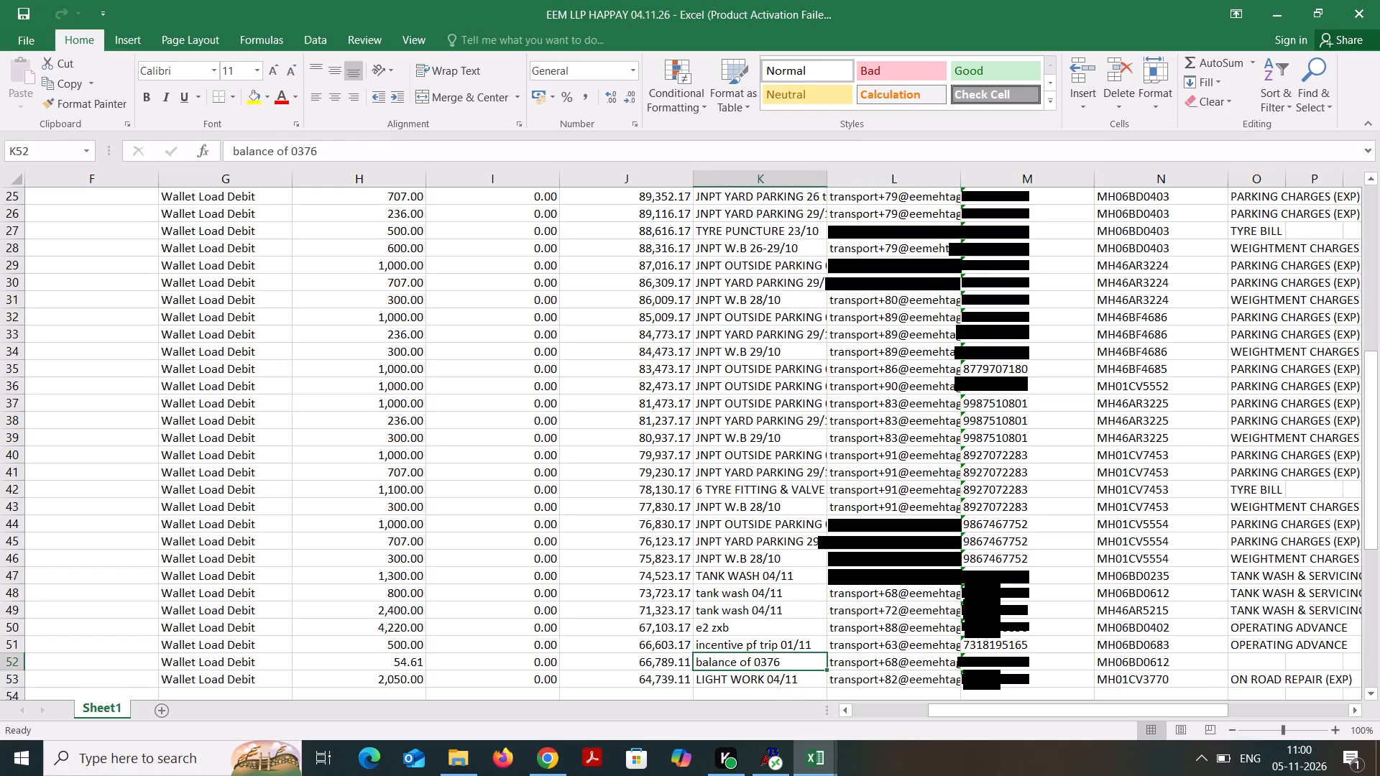
key("Right")
key("Right")
key("Right")
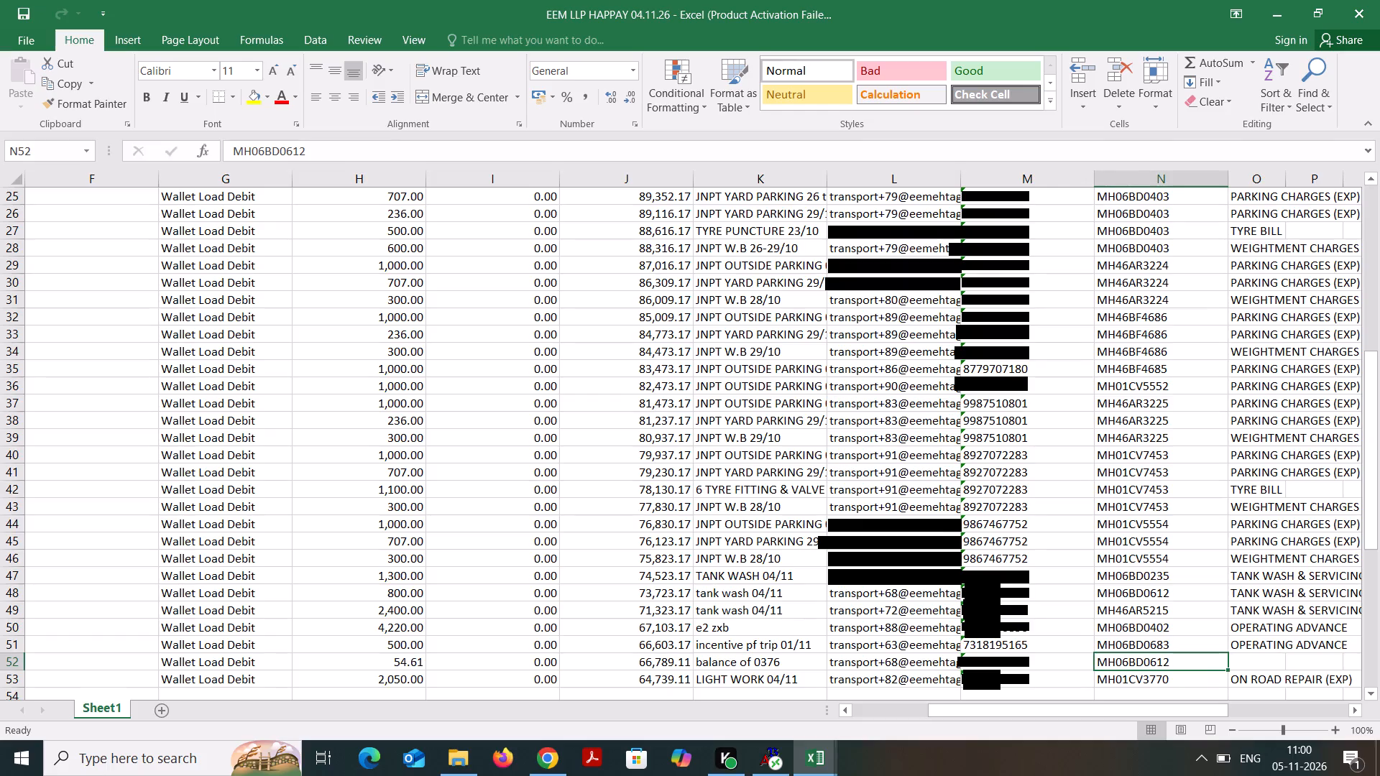
key("Right")
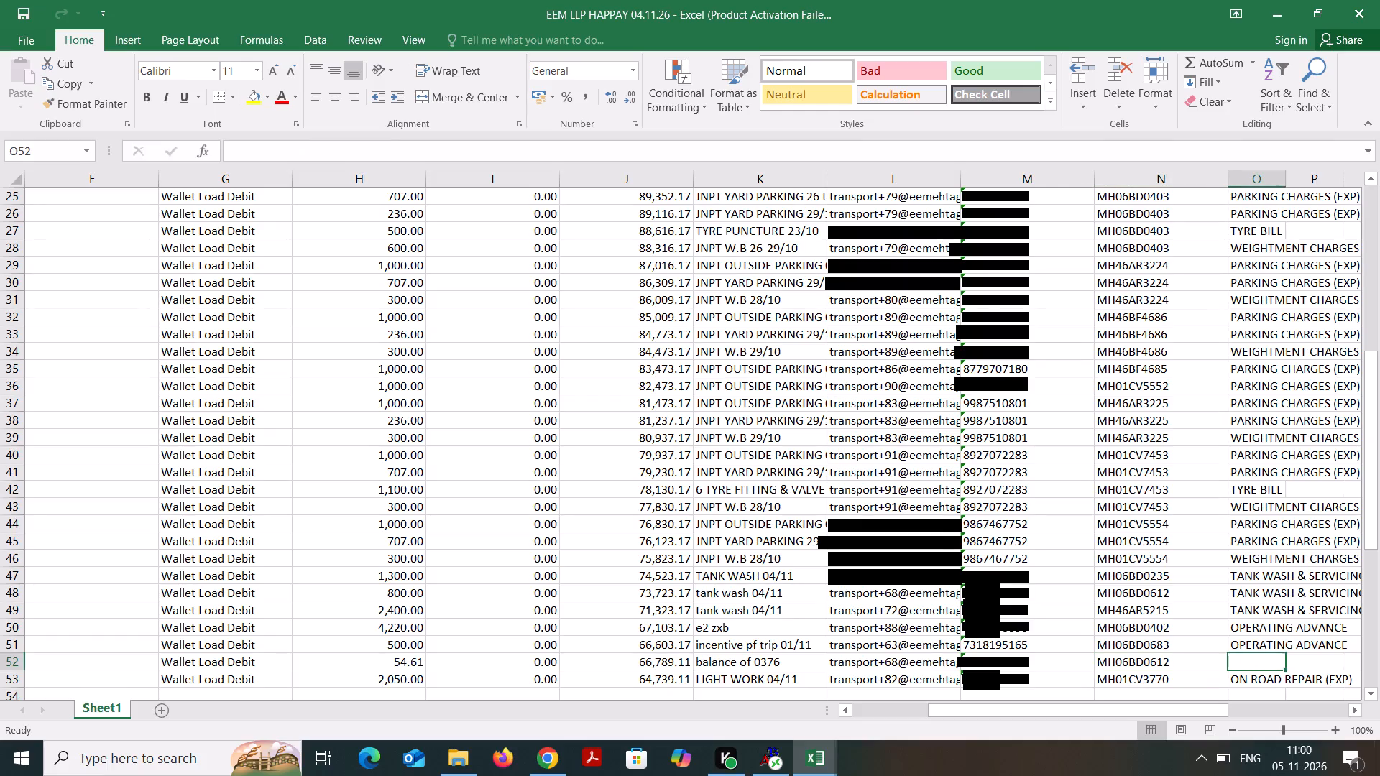
key("Up")
key("Left")
key("Left")
key("Left")
key("Left")
key("Right")
key("Right")
key("Right")
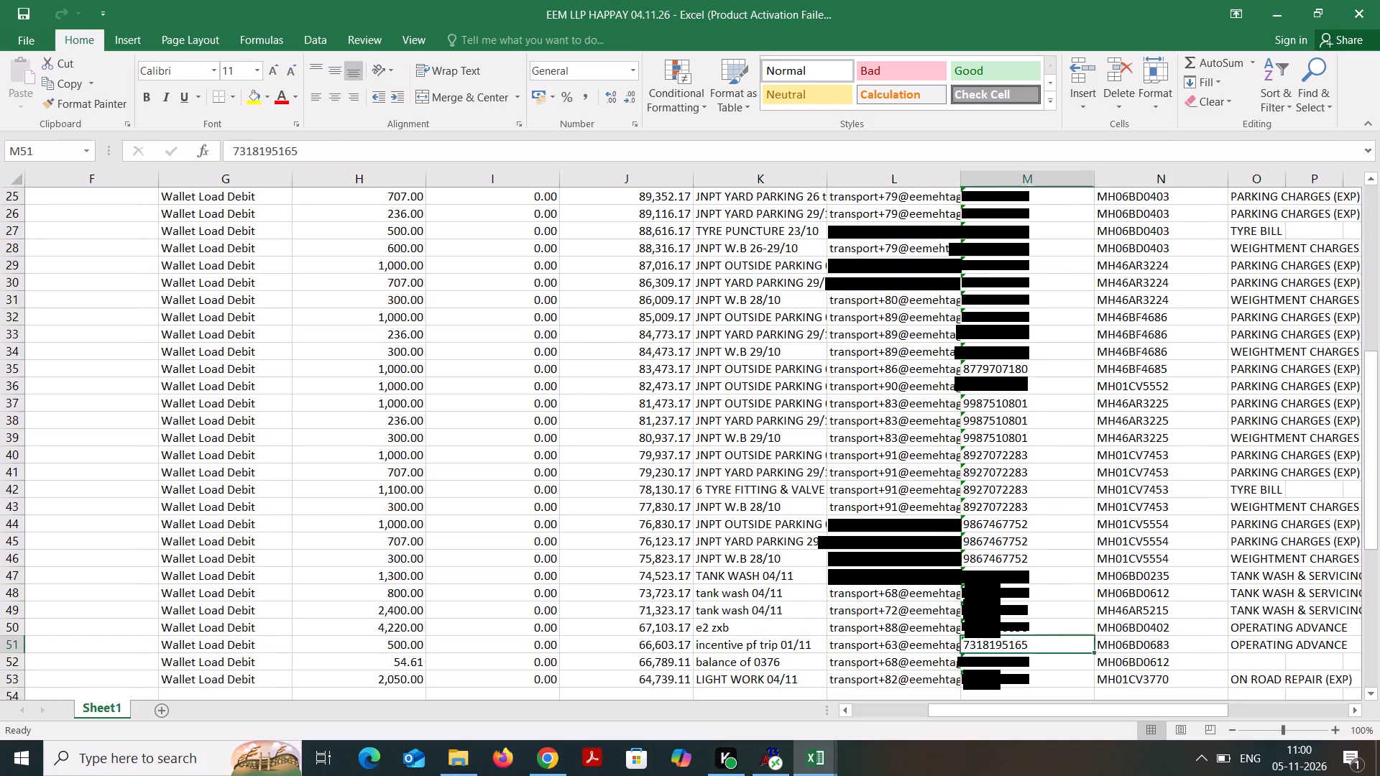
key("Right")
key("Left")
key("Right")
key("Down")
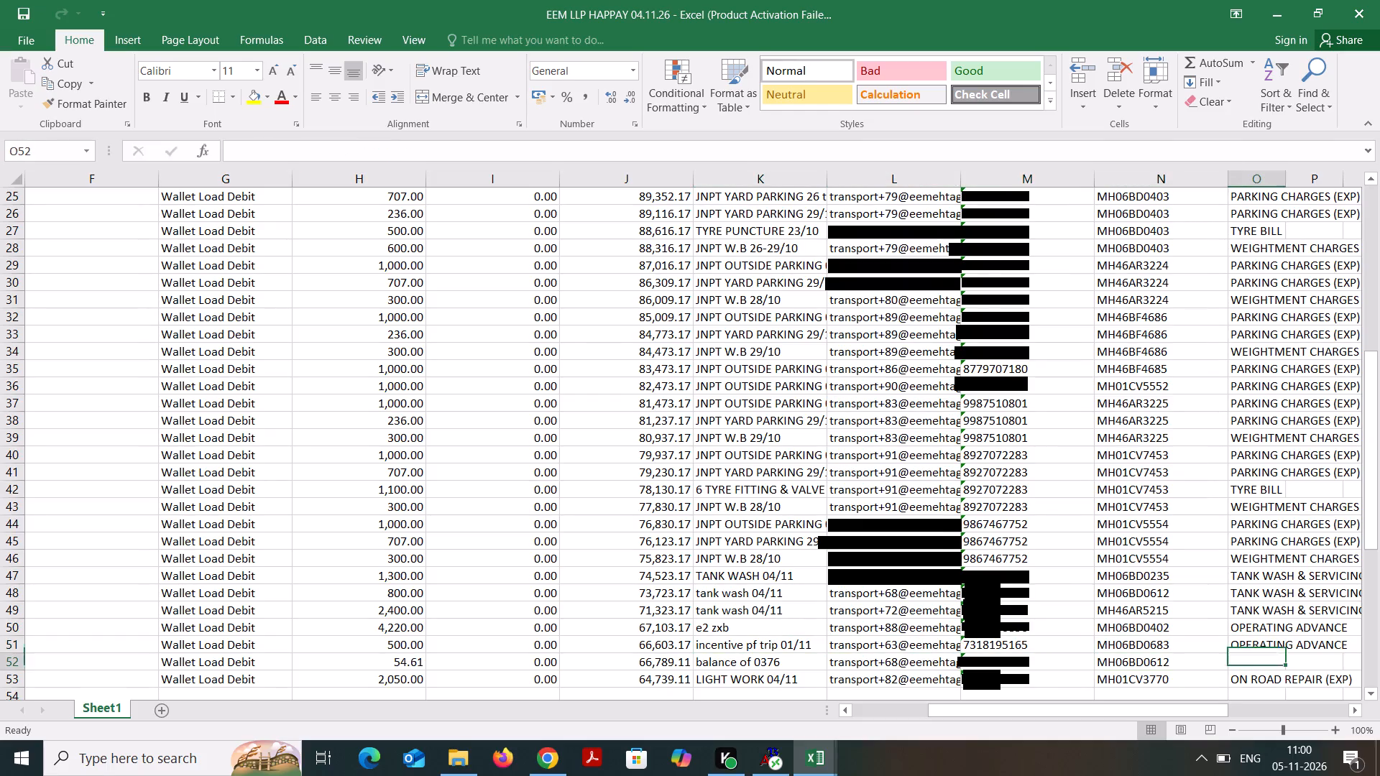
type("OP")
key("Return")
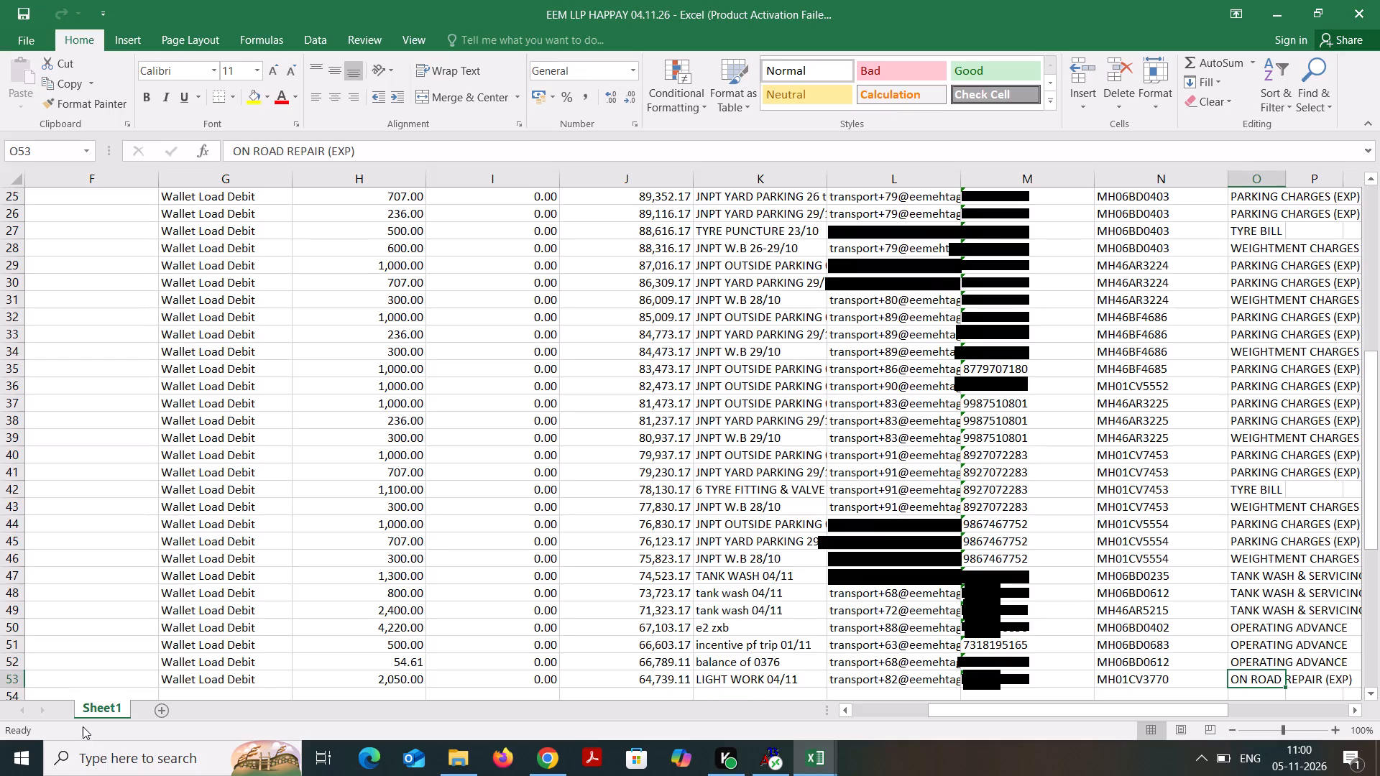
Rename the worksheet Sheet1 as HAPPAYCARD.
double_click(102, 710)
type("OPE")
key("BackSpace")
key("BackSpace")
key("BackSpace")
type("HAPPAYCARD")
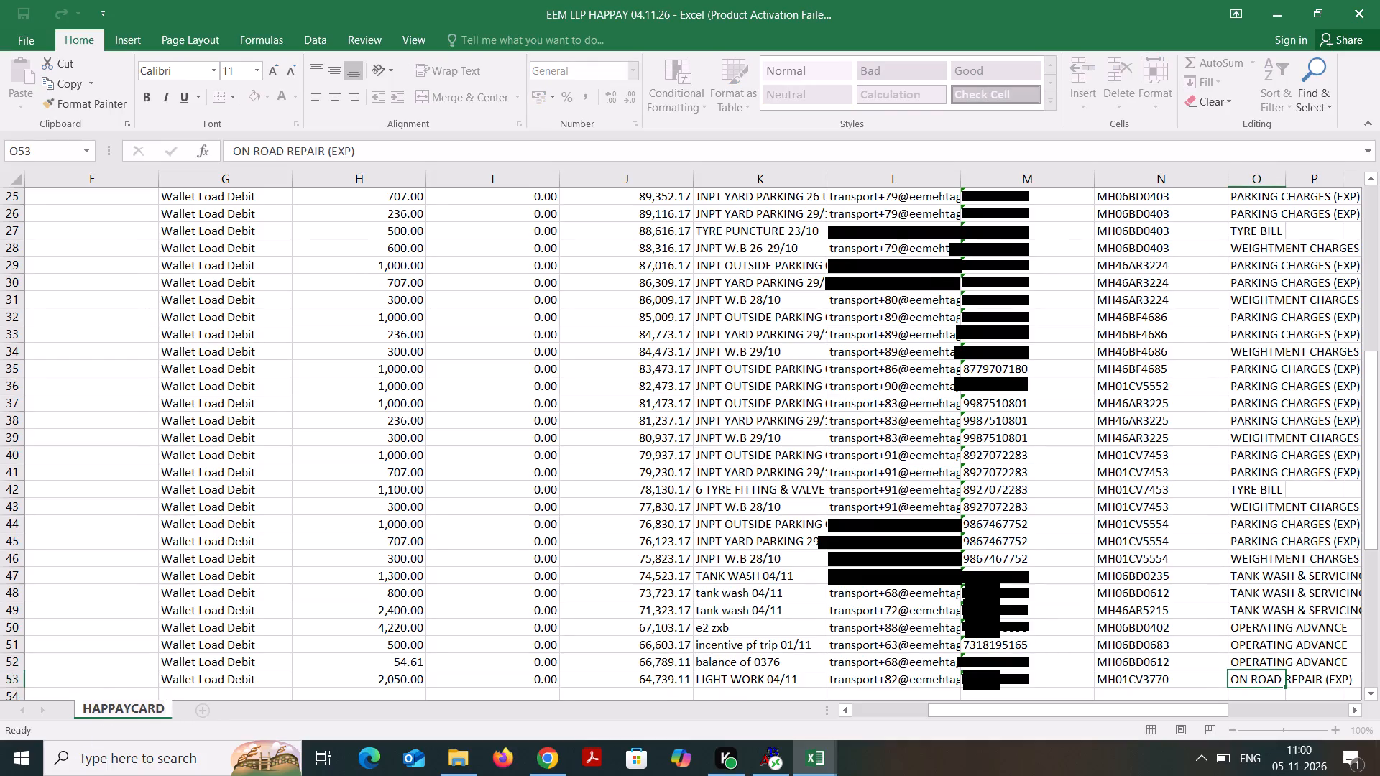
key("Return")
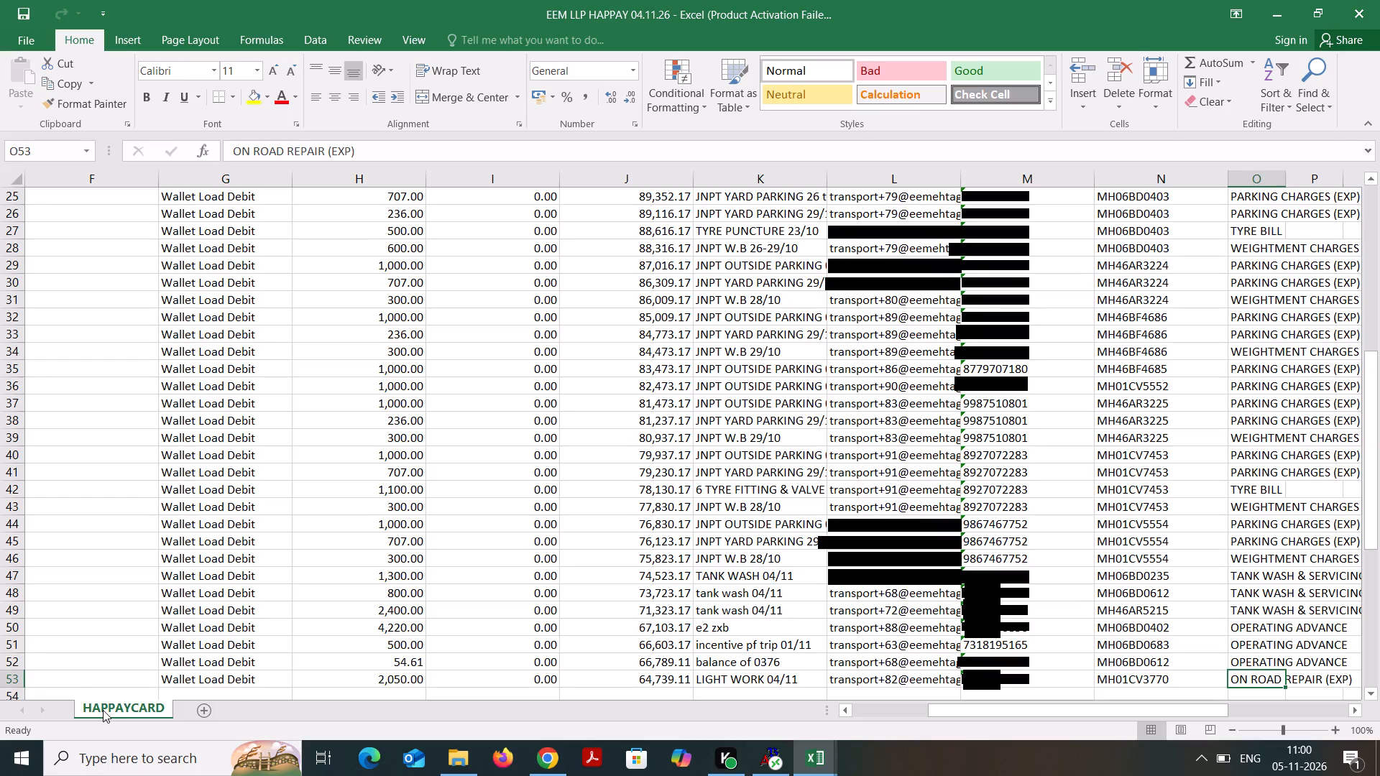
Save the EEM LLP HAPPAY 04.11.26 workbook and close it together with the EEM LLP HAPPAY 02.11.26 reference workbook.
key("ctrl+s")
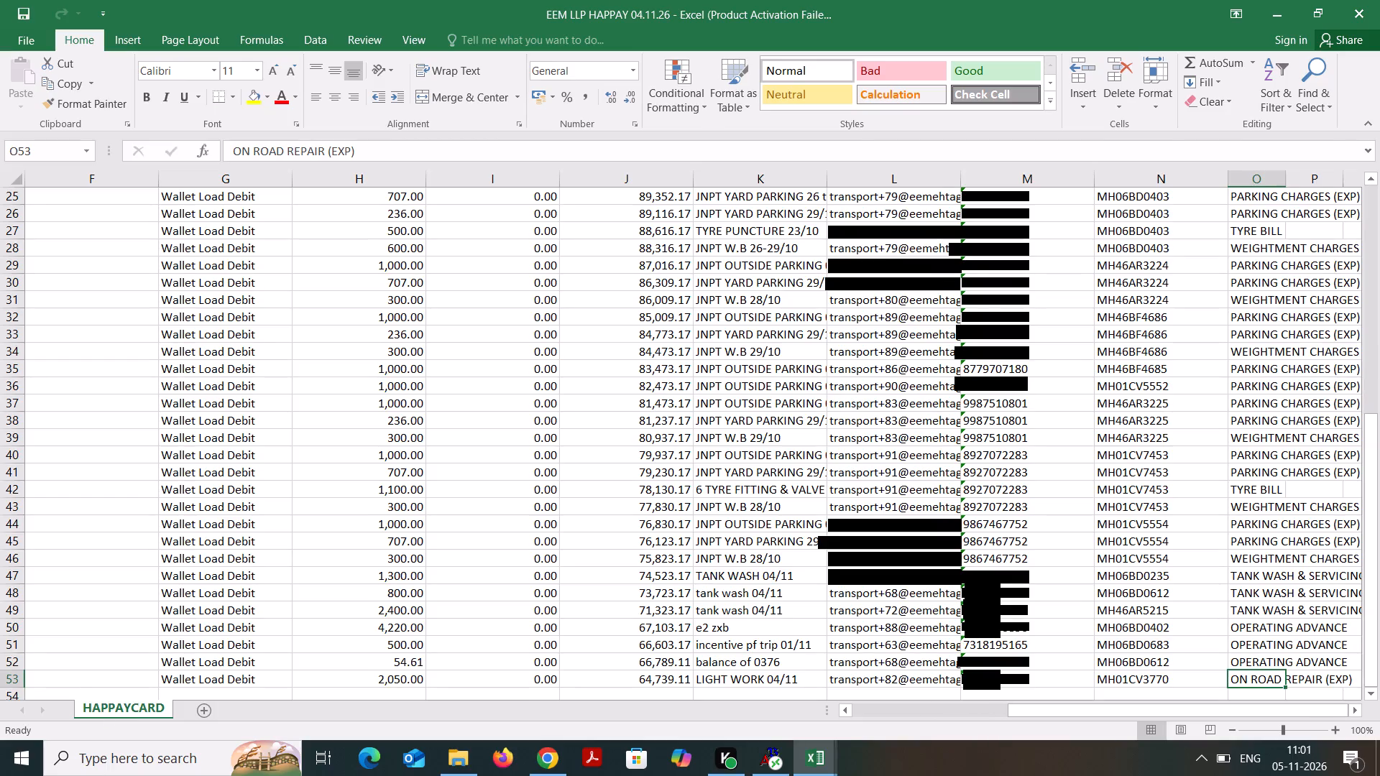
left_click(1379, 0)
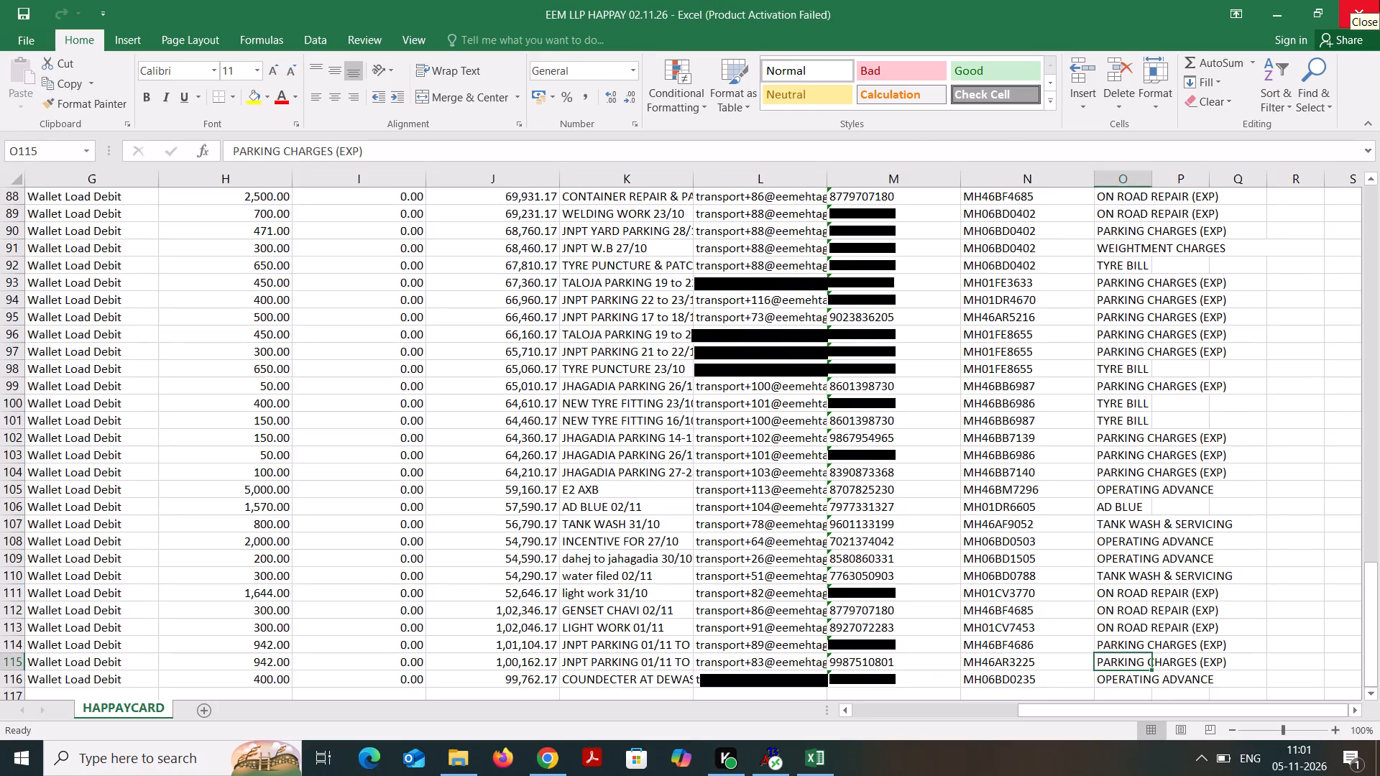
left_click(1379, 0)
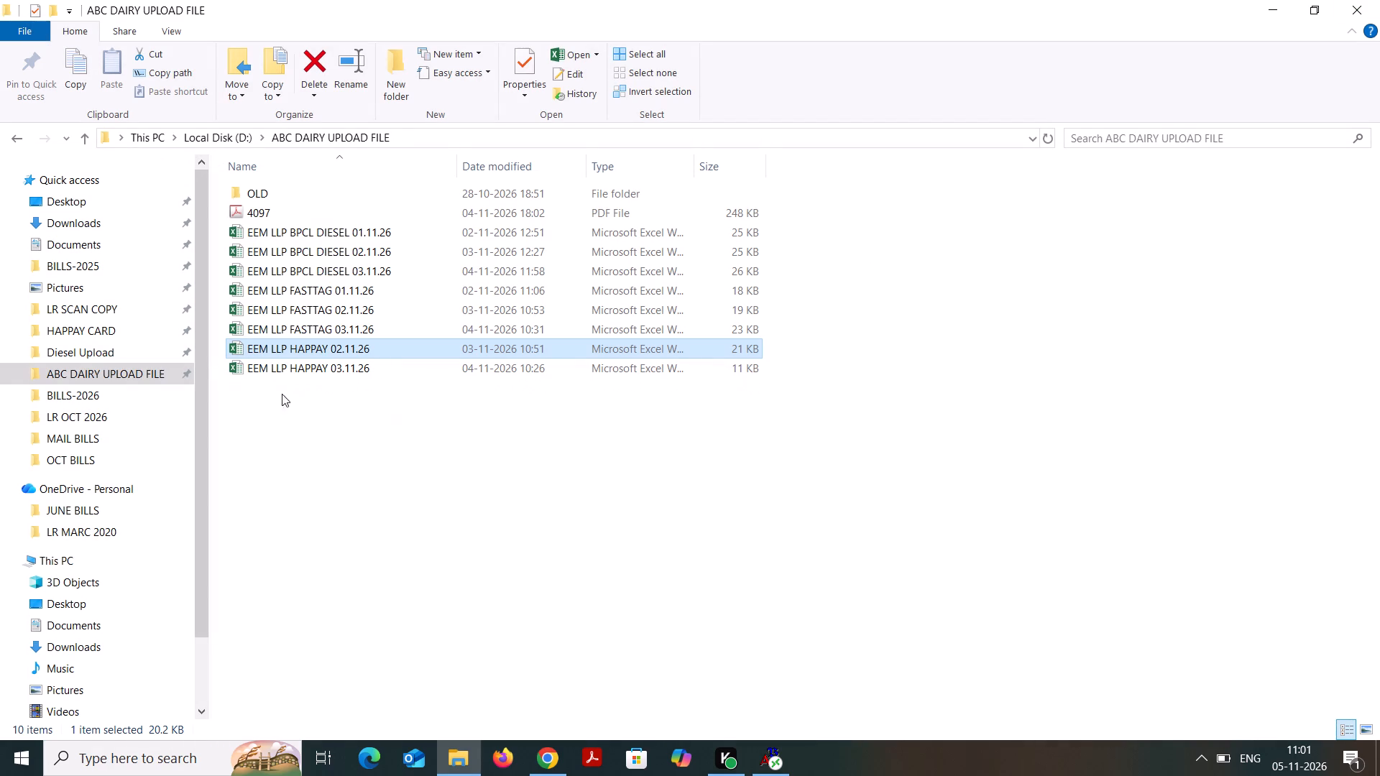
Copy the EEM LLP HAPPAY 04.11.26 file from the HAPPAY CARD folder into the ABC DAIRY UPLOAD FILE folder.
left_click(108, 335)
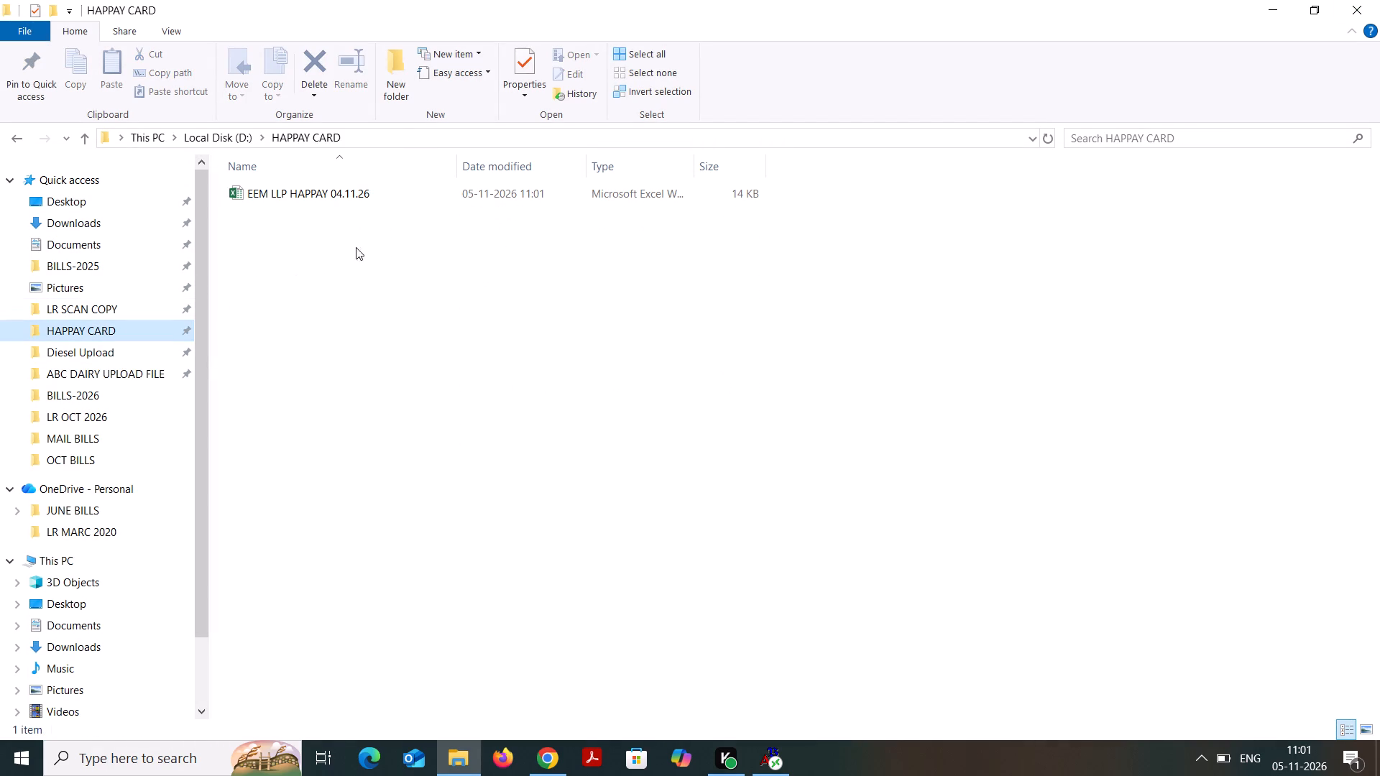
left_click(339, 200)
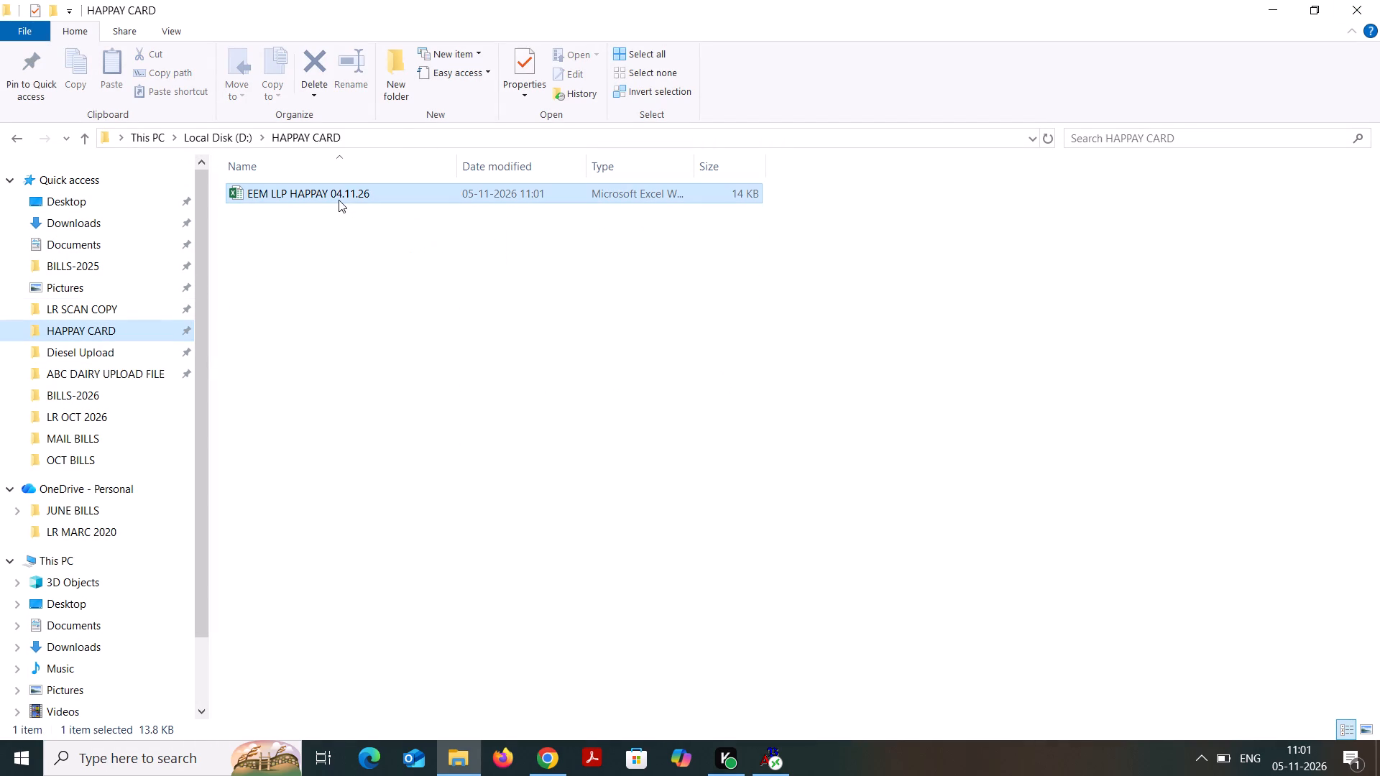
key("ctrl+c")
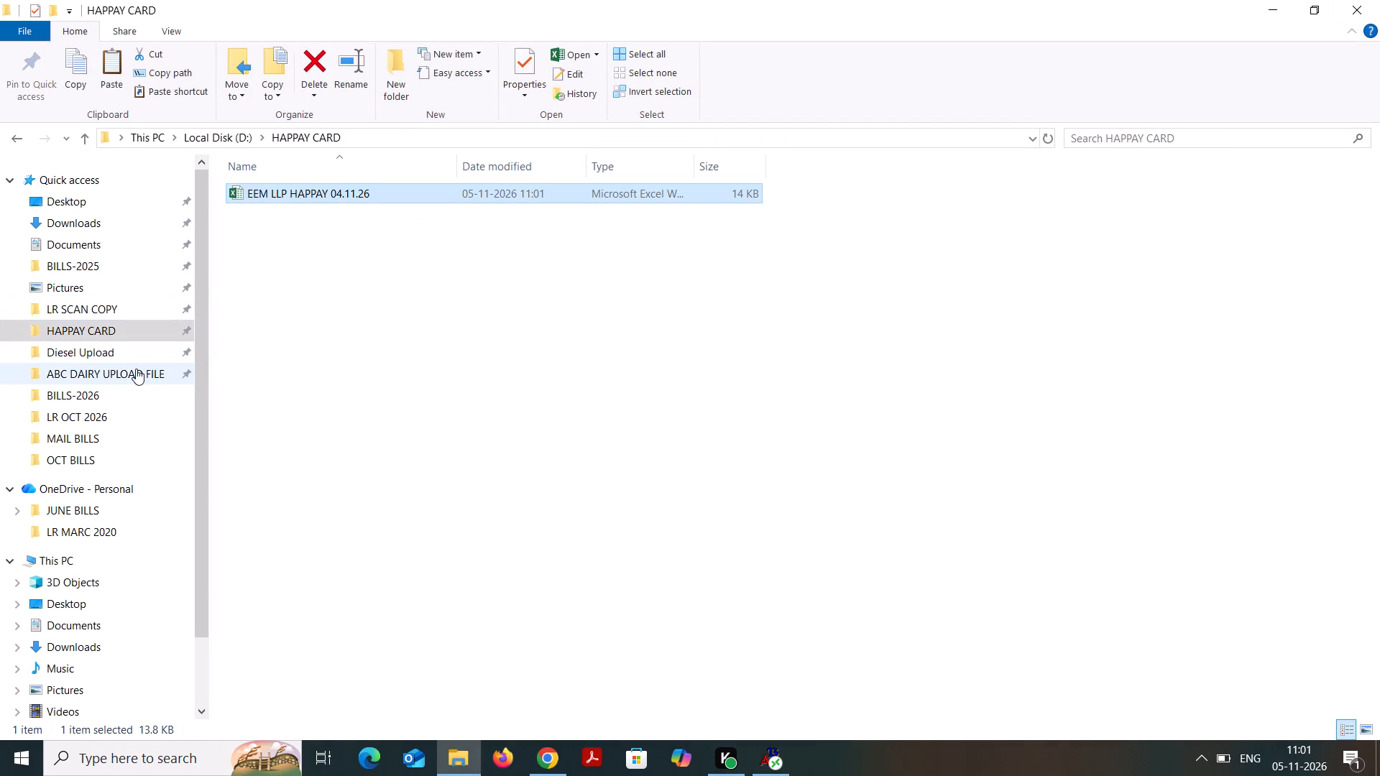
left_click(136, 369)
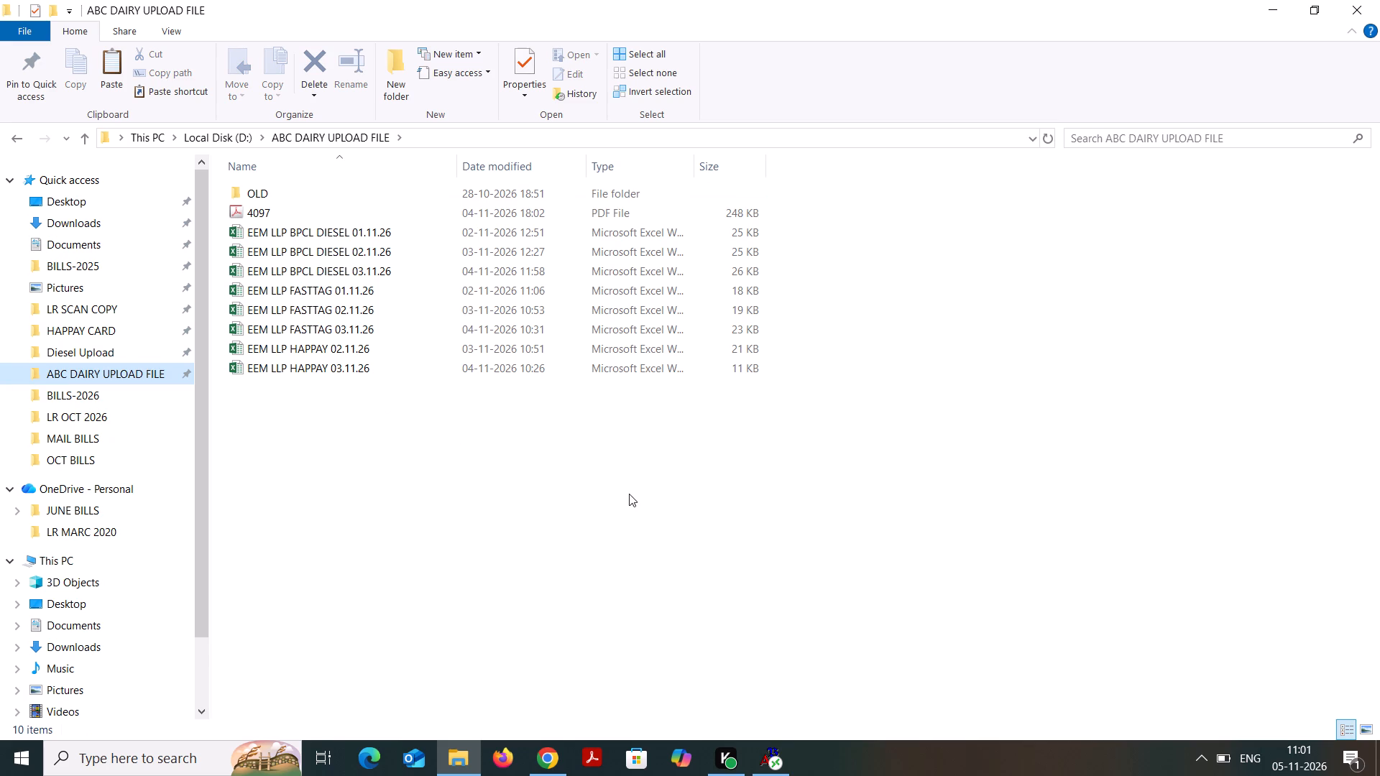
key("ctrl+v")
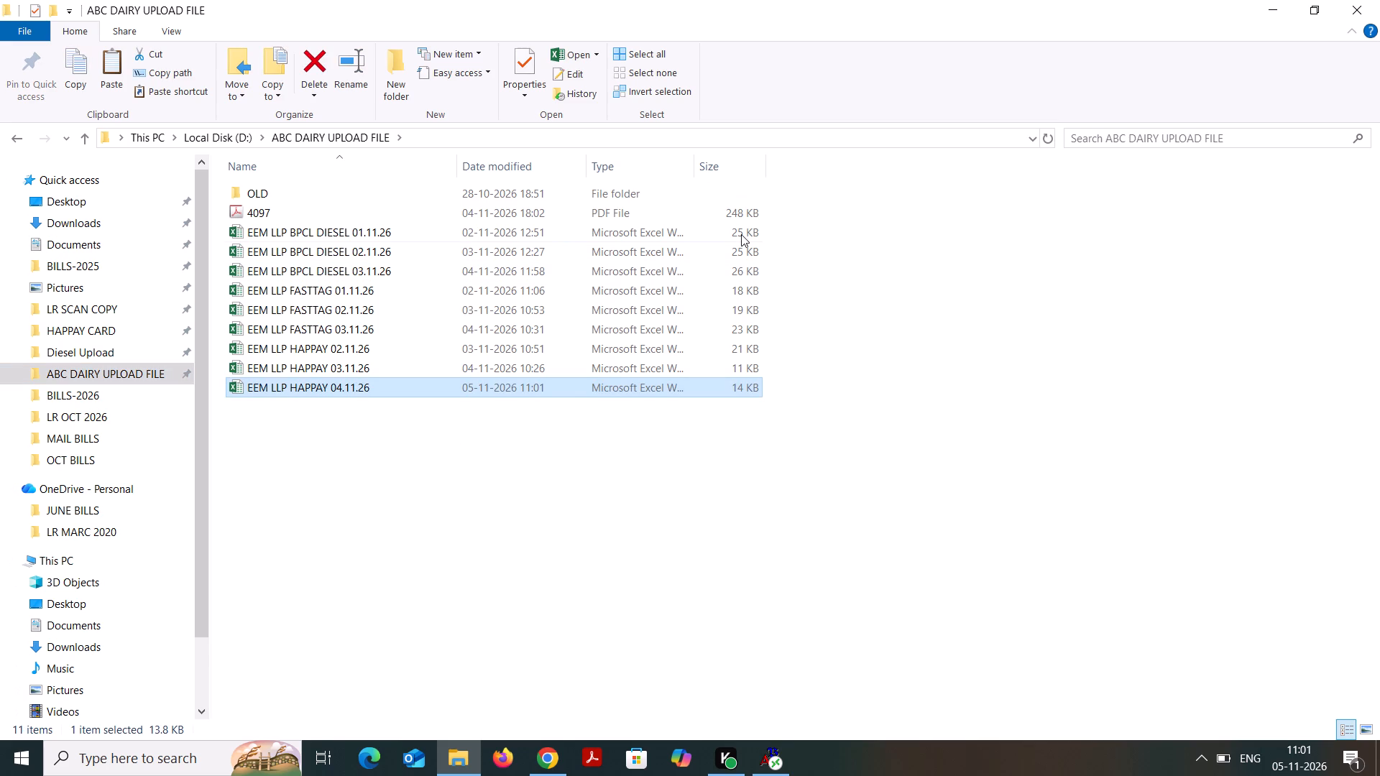
Sort the ABC DAIRY UPLOAD FILE folder by date modified, oldest first, and refresh the file list.
left_click(523, 160)
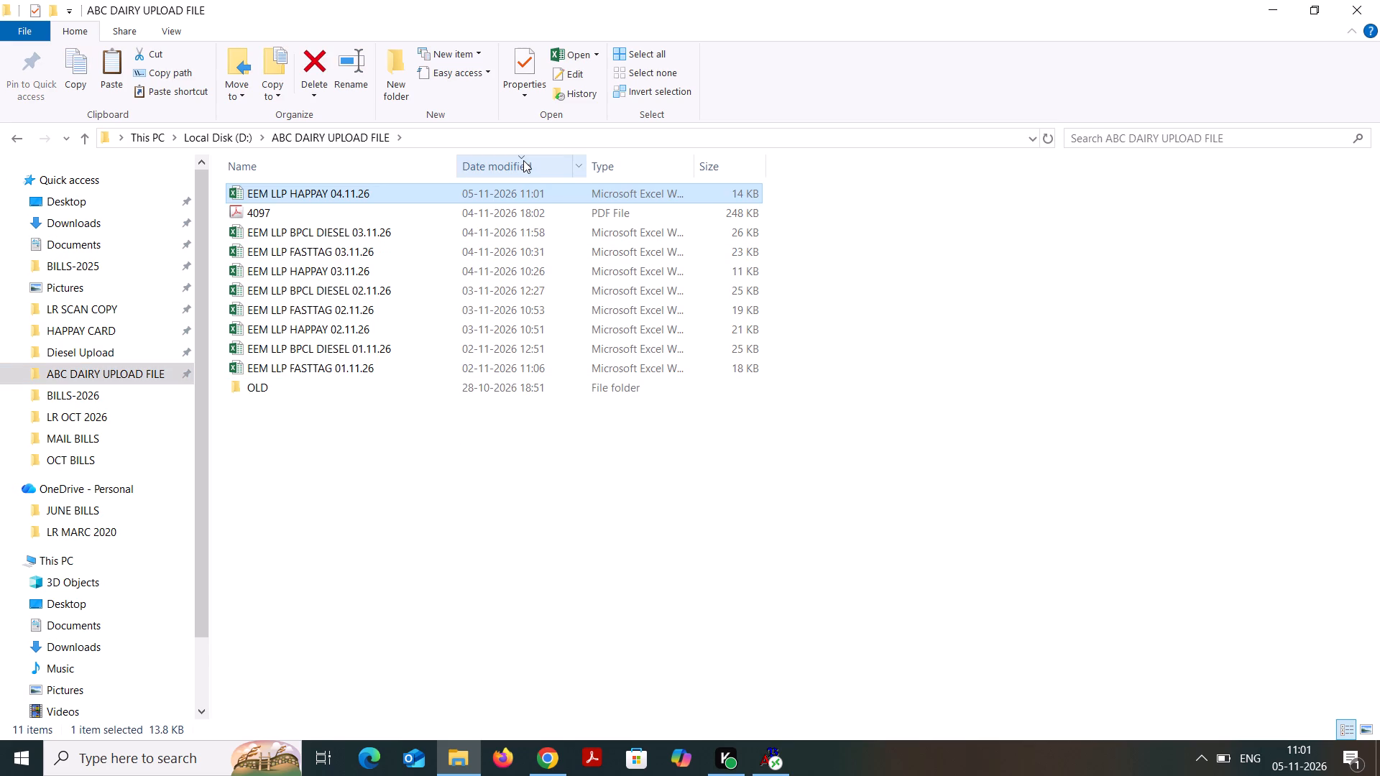
left_click(523, 160)
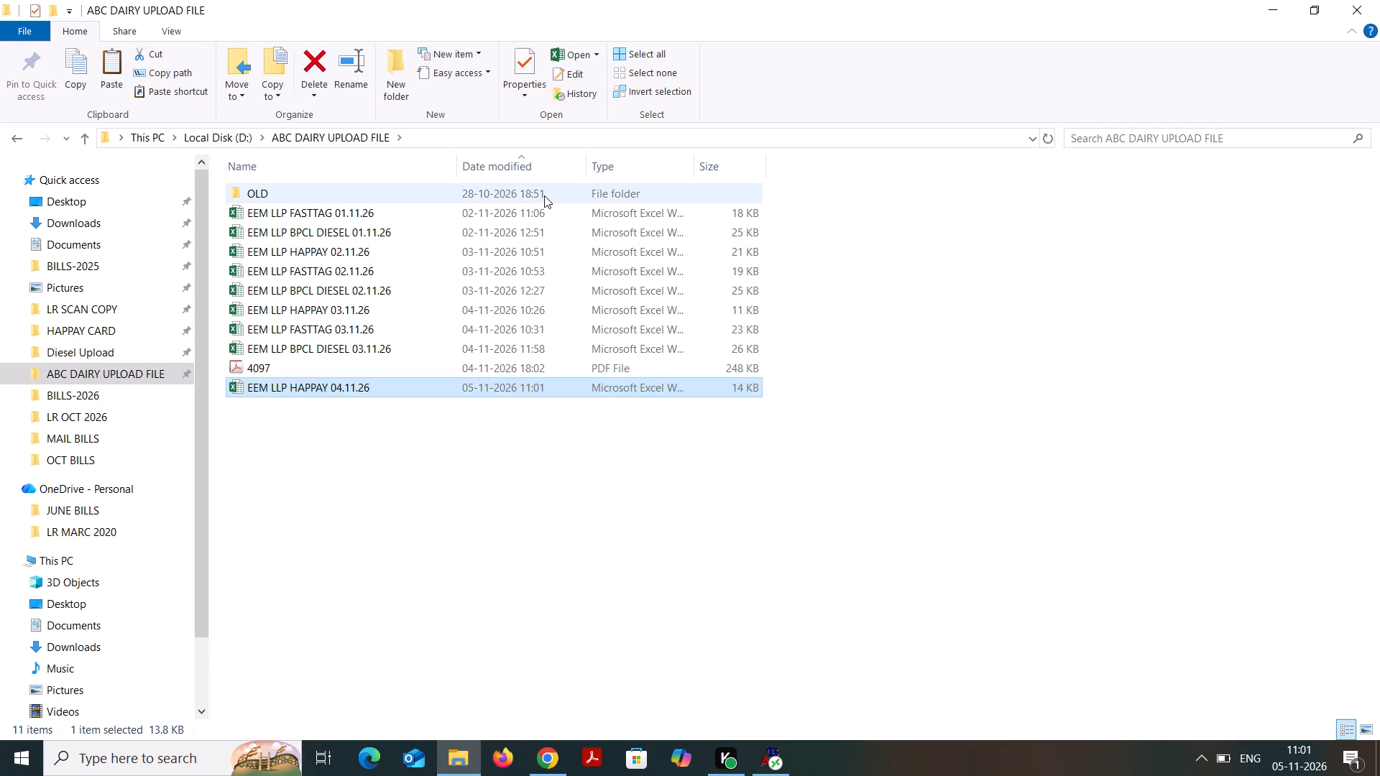
right_click(894, 362)
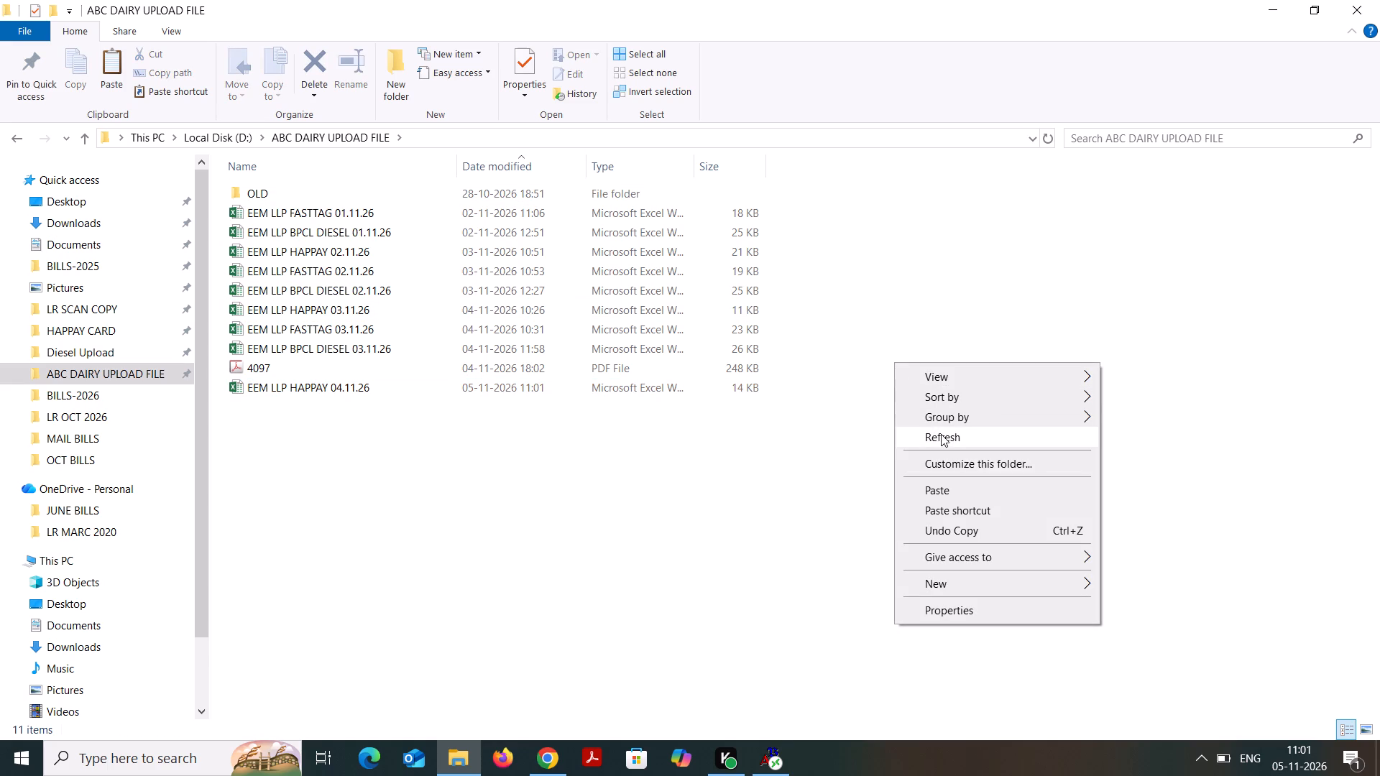
left_click(941, 434)
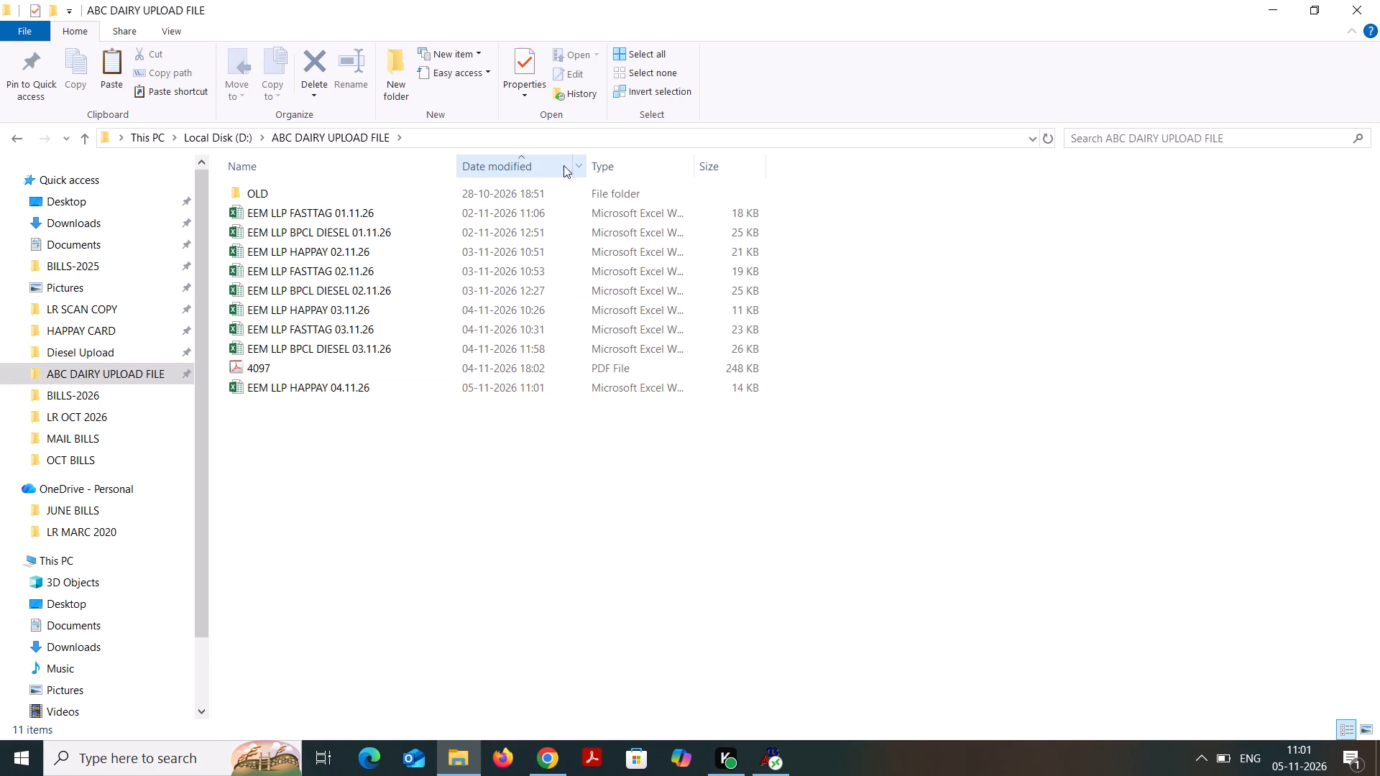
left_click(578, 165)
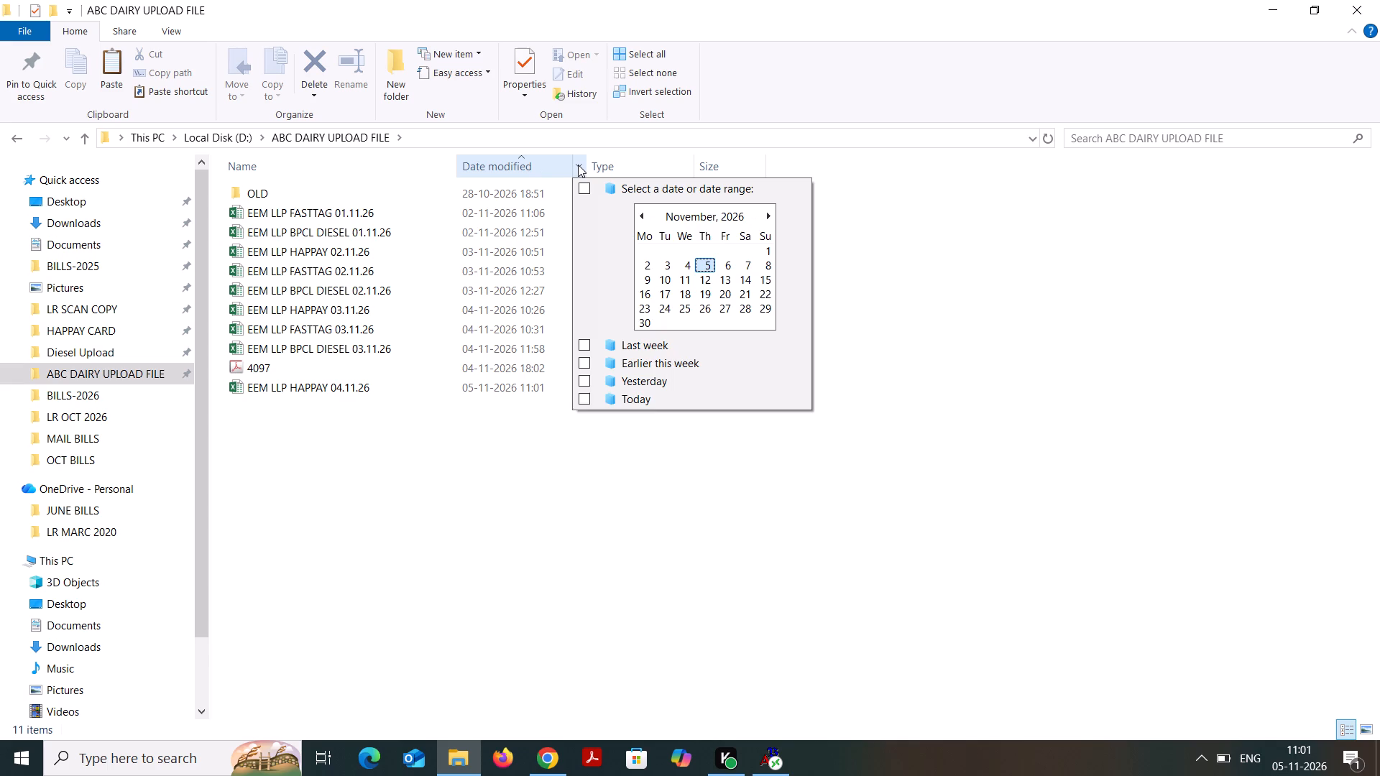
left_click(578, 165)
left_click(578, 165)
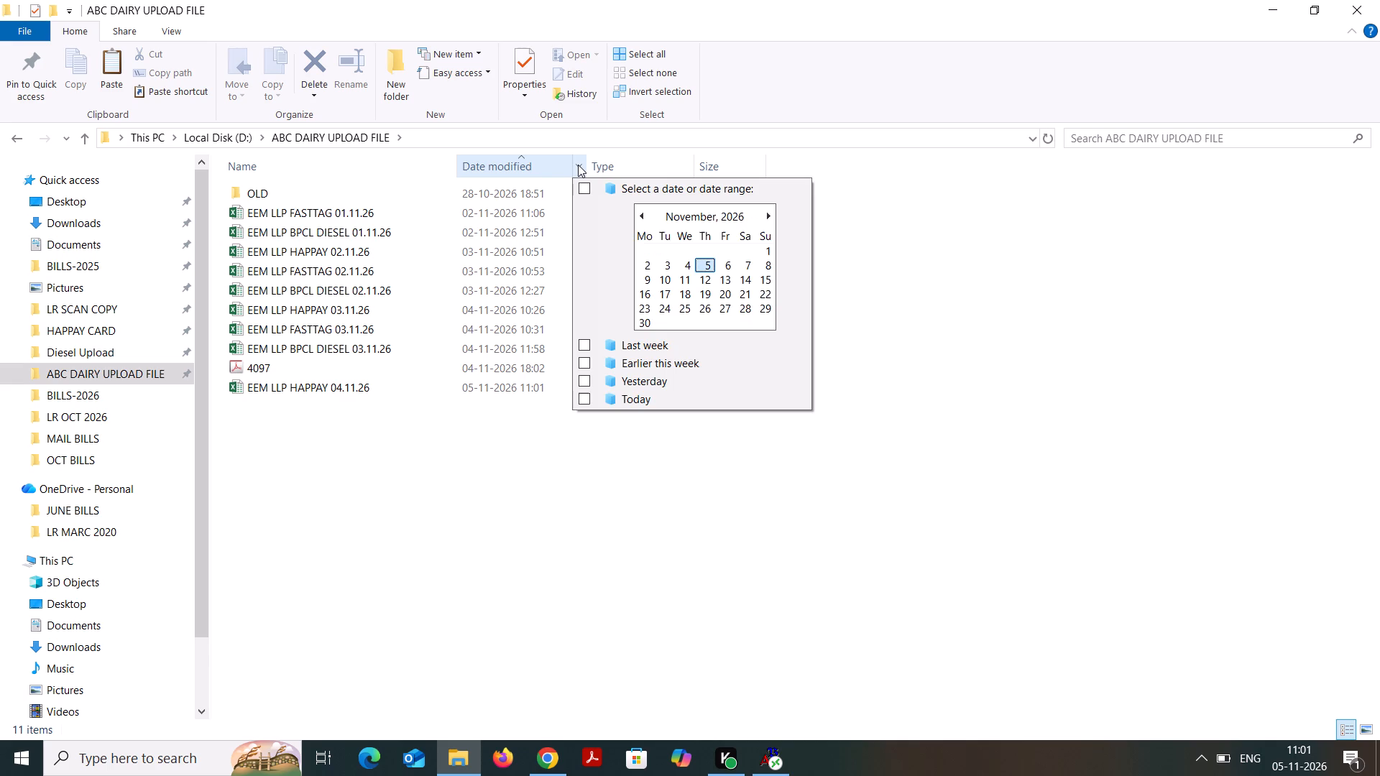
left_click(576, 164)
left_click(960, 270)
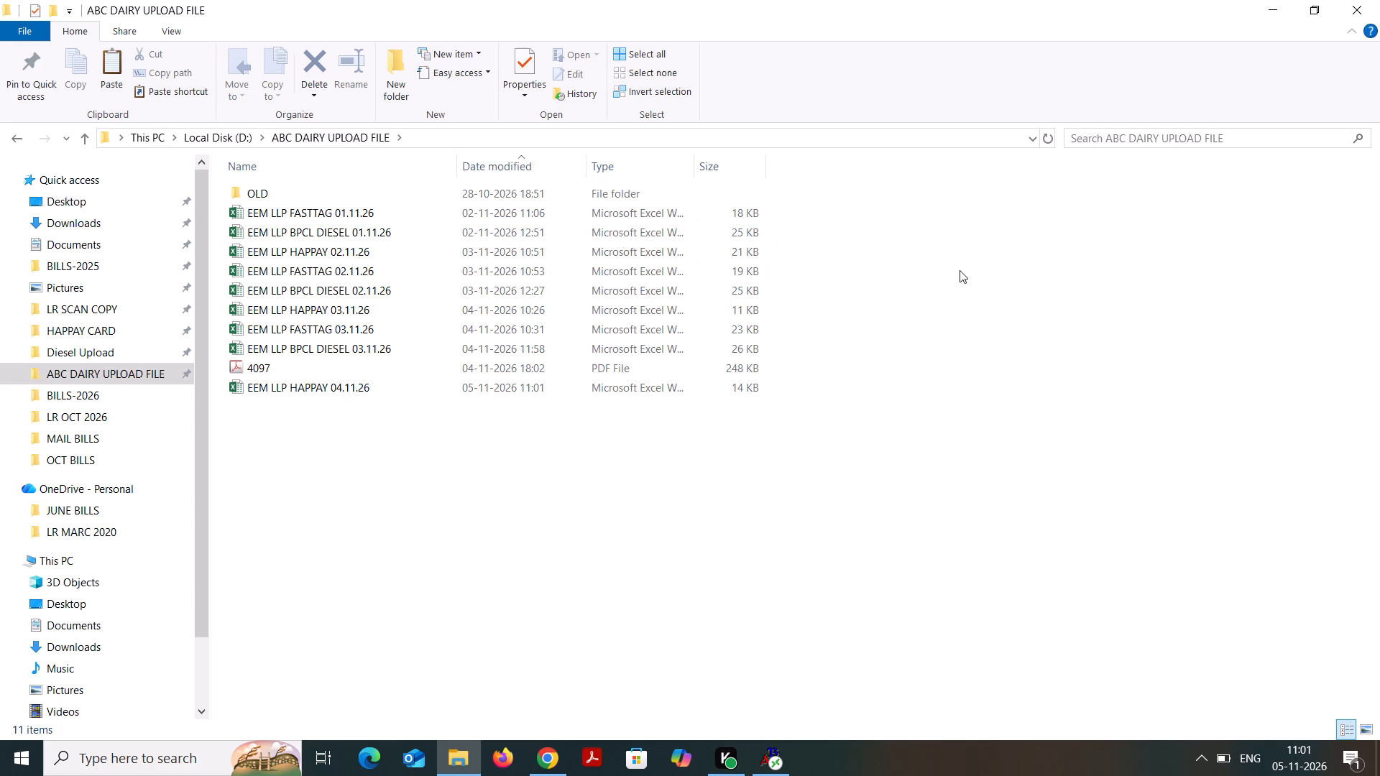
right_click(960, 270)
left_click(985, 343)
Open the 36 KB OWOnlineStatement workbook from the Downloads folder and dismiss the prompts at opening.
left_click(92, 226)
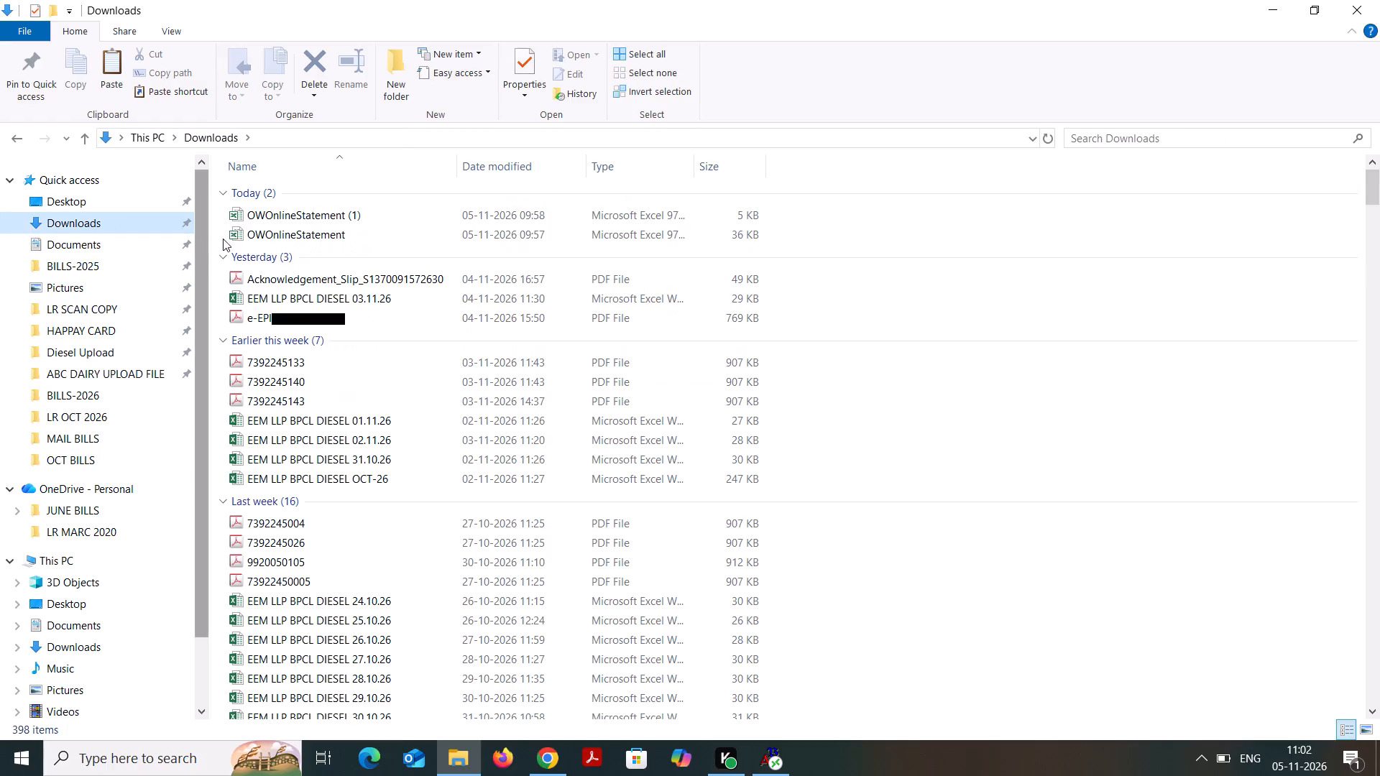
double_click(325, 236)
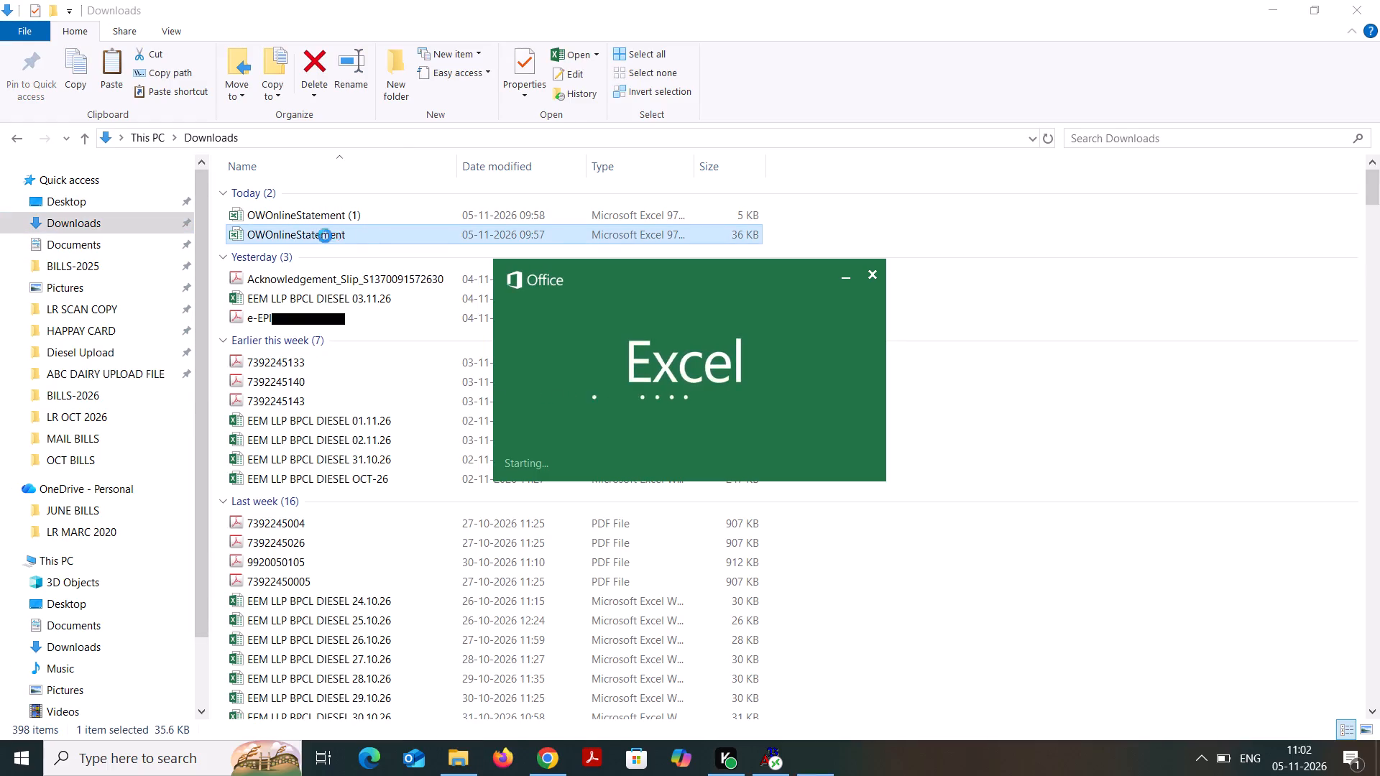
key("Left")
key("Return")
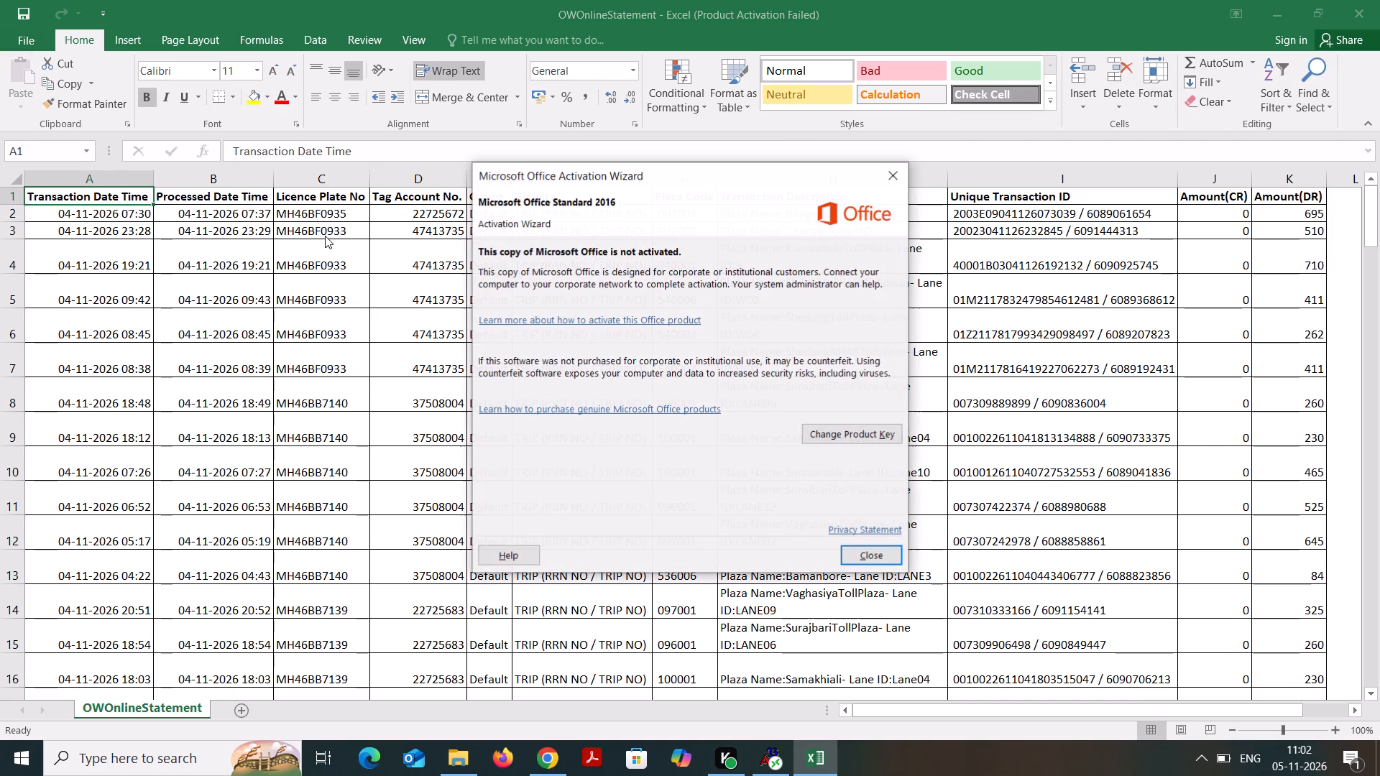
key("Return")
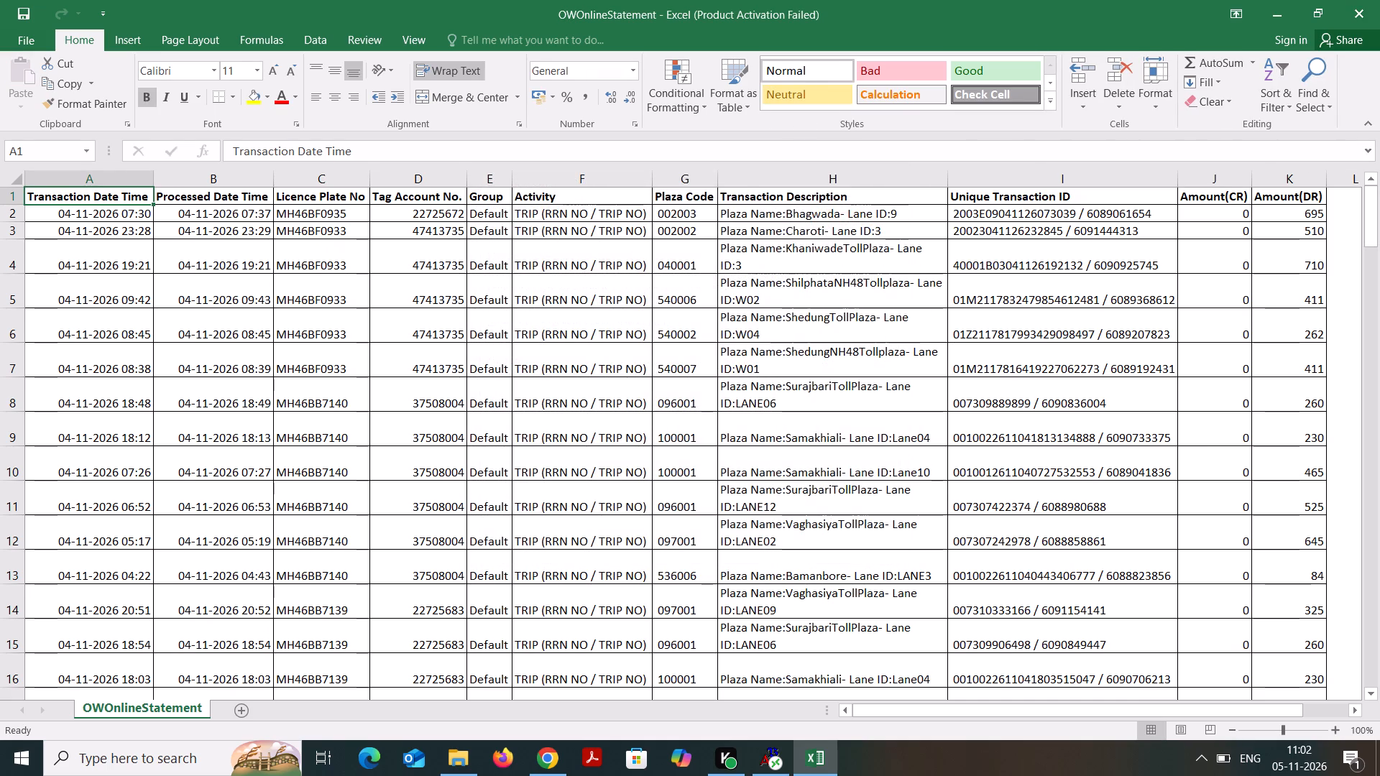
Review the toll transactions along the Amount(DR) column, from row 2 down to the Total row.
key("Down")
key("Right")
key("Right")
key("Right")
key("Right")
key("Right")
key("Right")
key("Right")
key("Right")
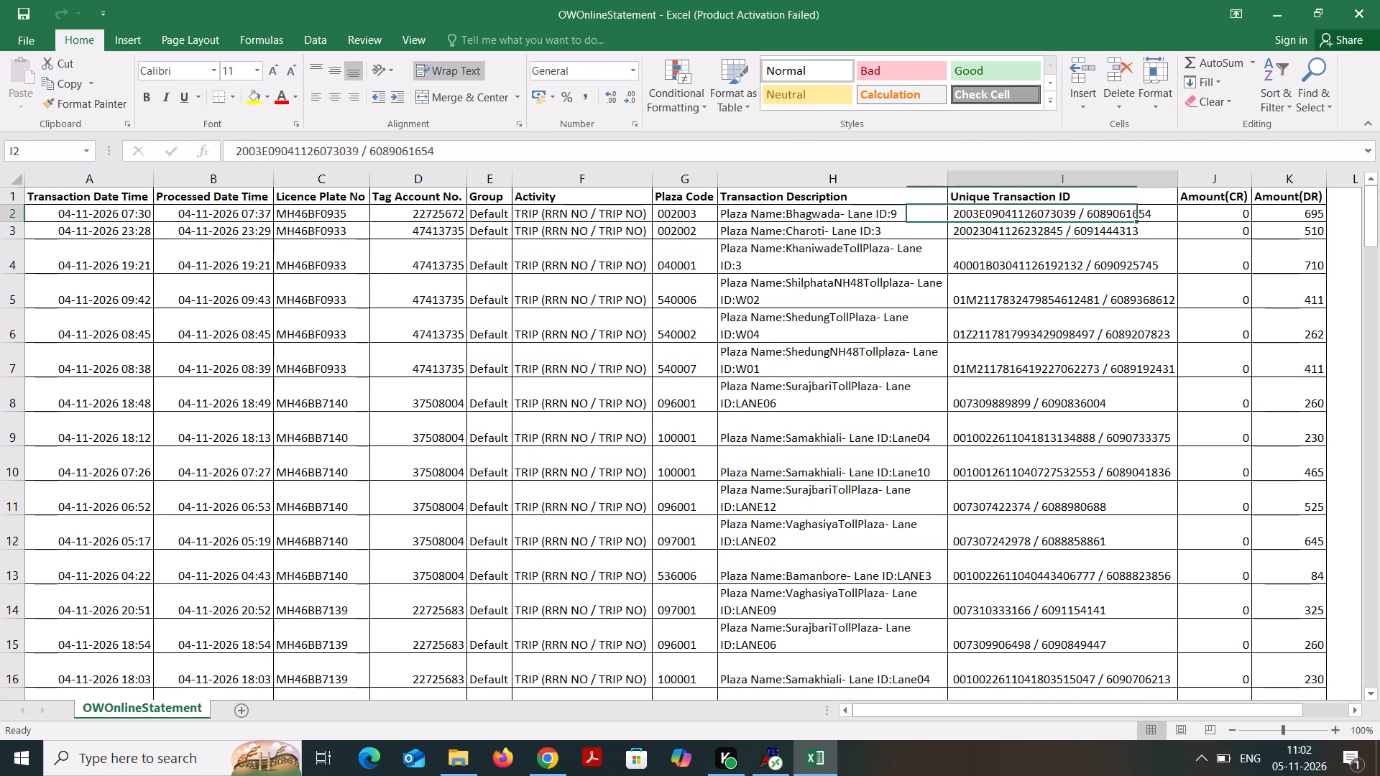
key("Right")
key("Right")
key("Down")
key("Down")
key("Down")
key("Down")
key("Down")
key("Down")
key("Down")
key("Down")
key("Down")
key("Down")
key("Down")
key("Down")
key("Down")
key("Down")
key("Down")
key("Down")
key("Down")
key("Down")
key("Down")
key("Down")
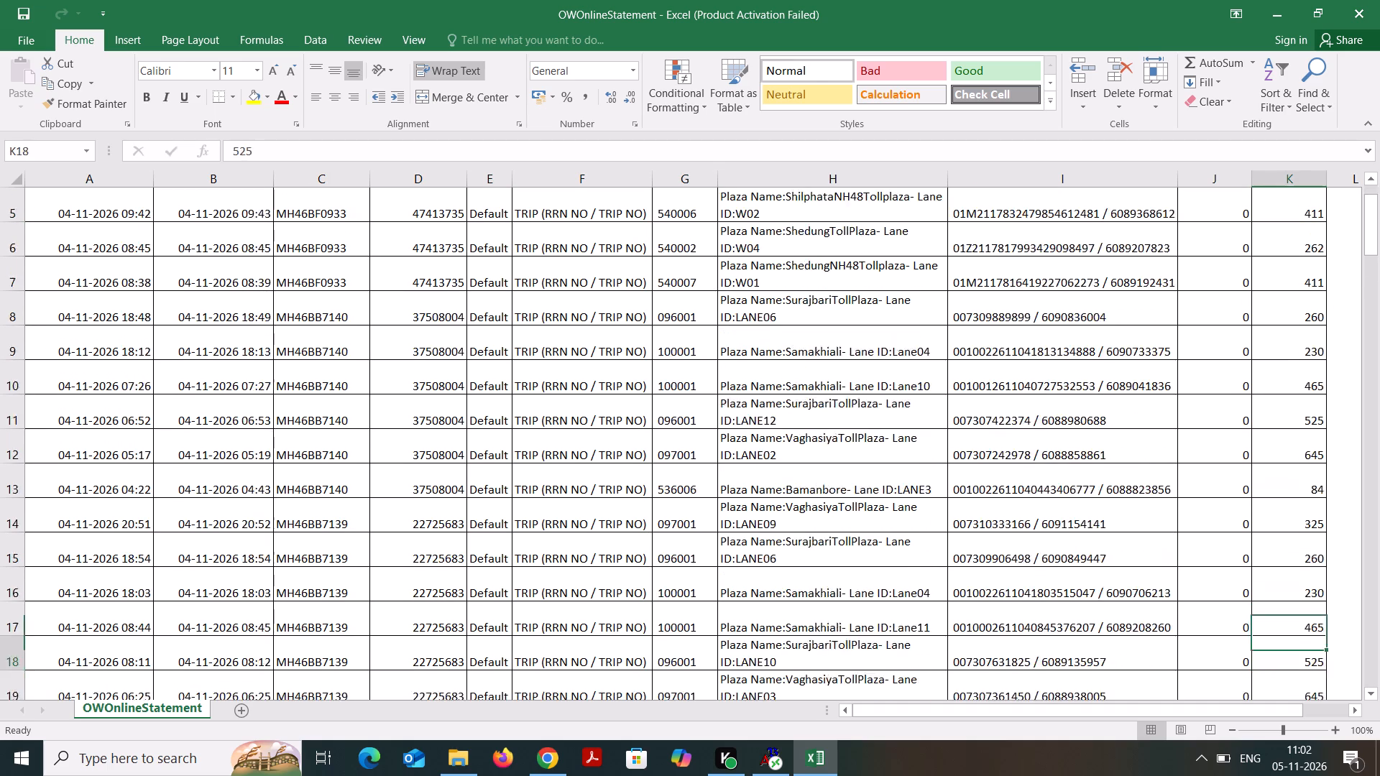
key("Down")
key("Down")
key("Down")
key("Down")
key("Down")
key("Down")
key("Down")
key("Down")
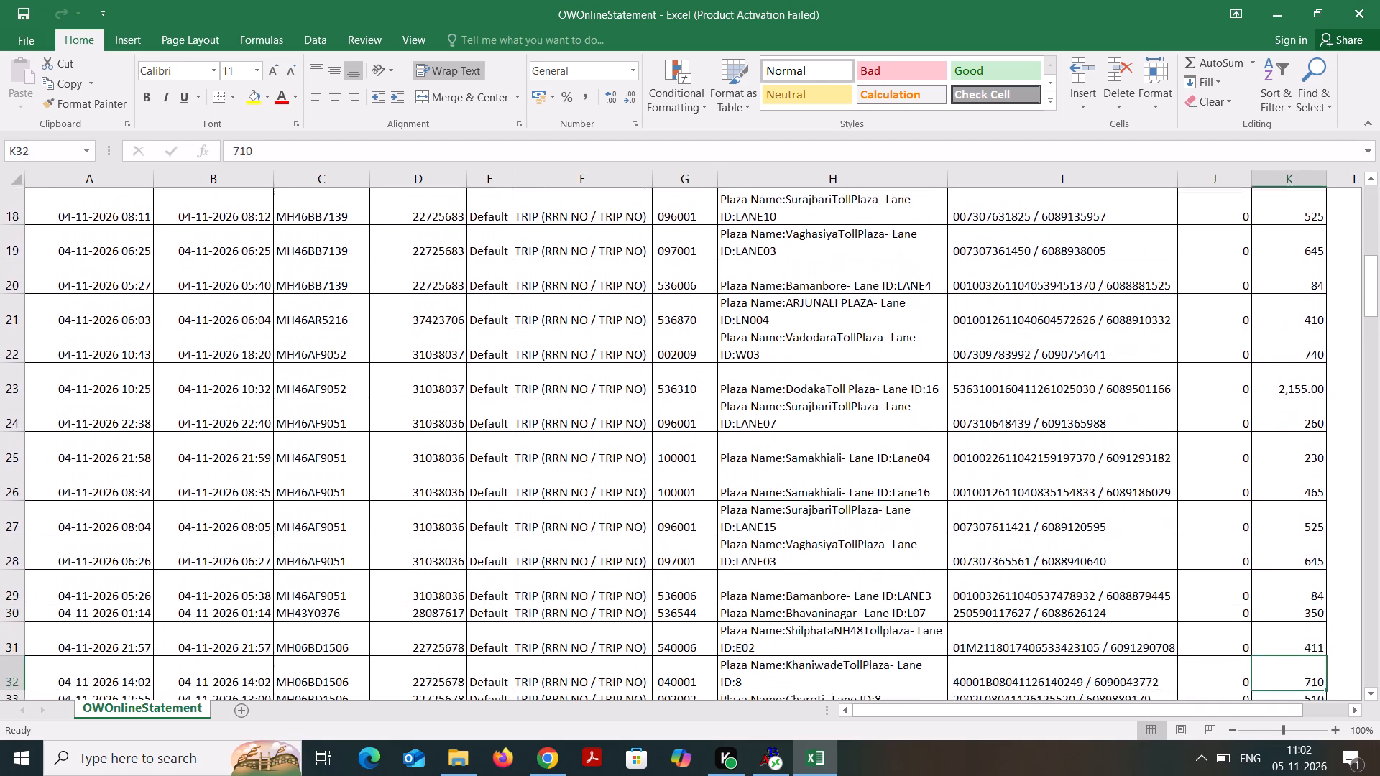
key("Down")
key("Down")
key("Down")
key("Down")
key("Down")
key("Down")
key("Down")
key("Down")
key("Down")
key("Down")
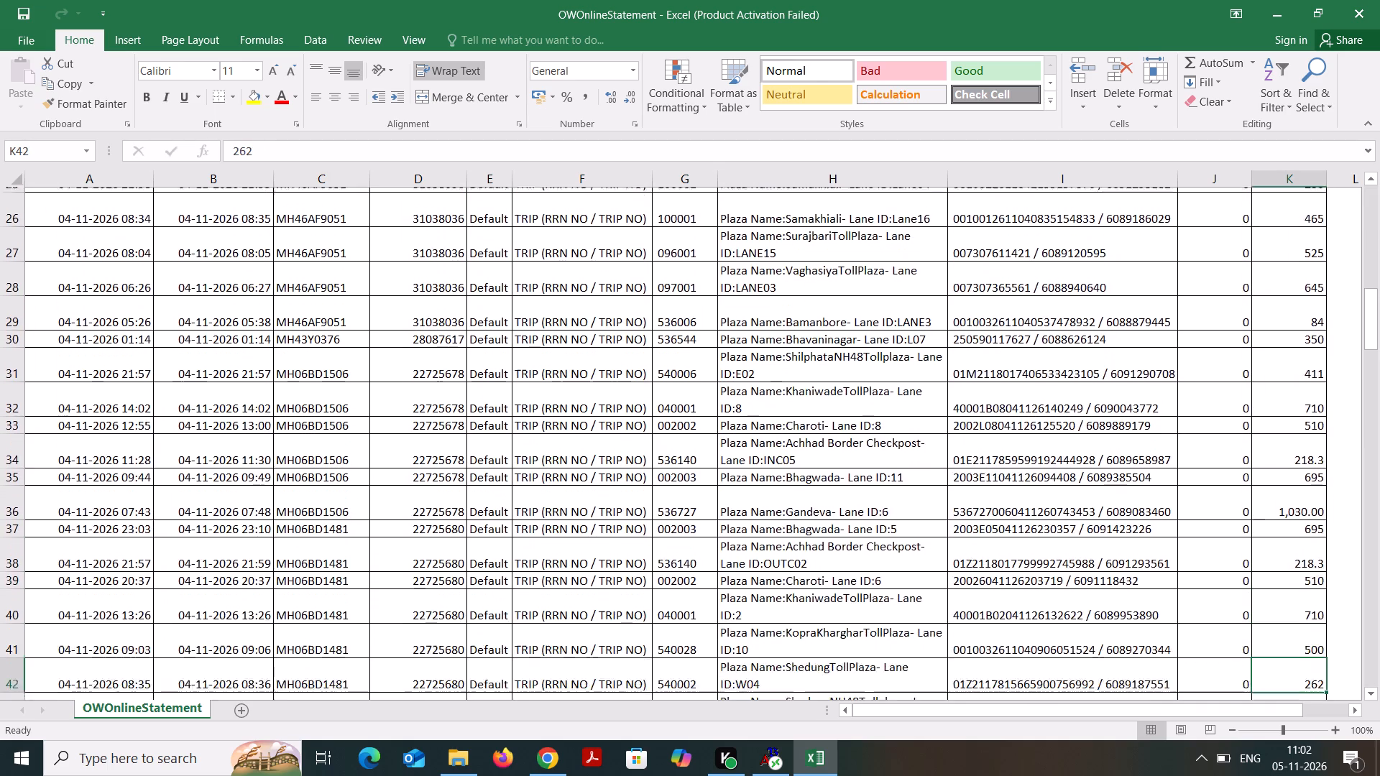
key("Down")
key("Down")
key("Down")
key("Down")
key("Down")
key("Down")
key("Down")
key("Down")
key("Down")
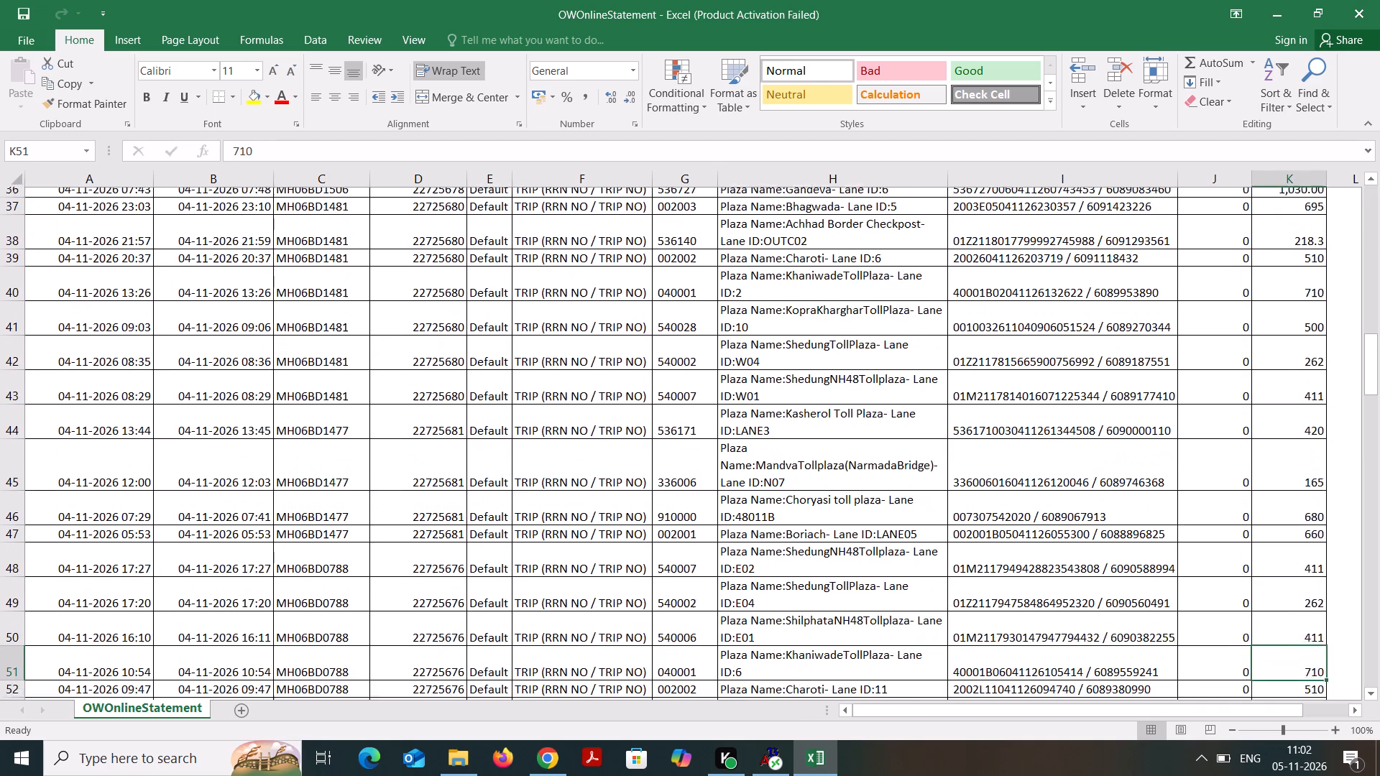
key("Down")
key("Down")
key("Down")
key("Down")
key("Down")
key("Down")
key("Down")
key("Down")
key("Down")
key("Down")
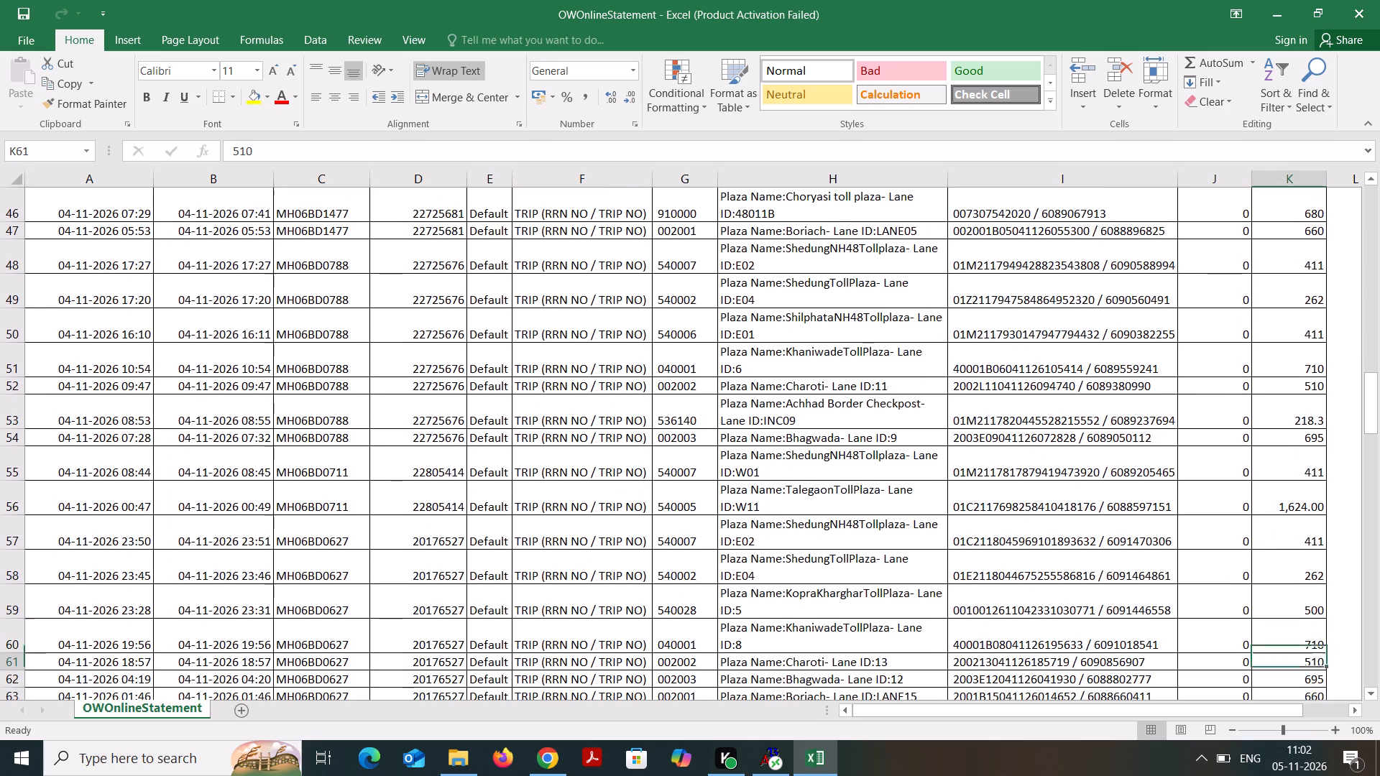
key("Down")
key("Down")
key("Down")
key("Down")
key("Down")
key("Down")
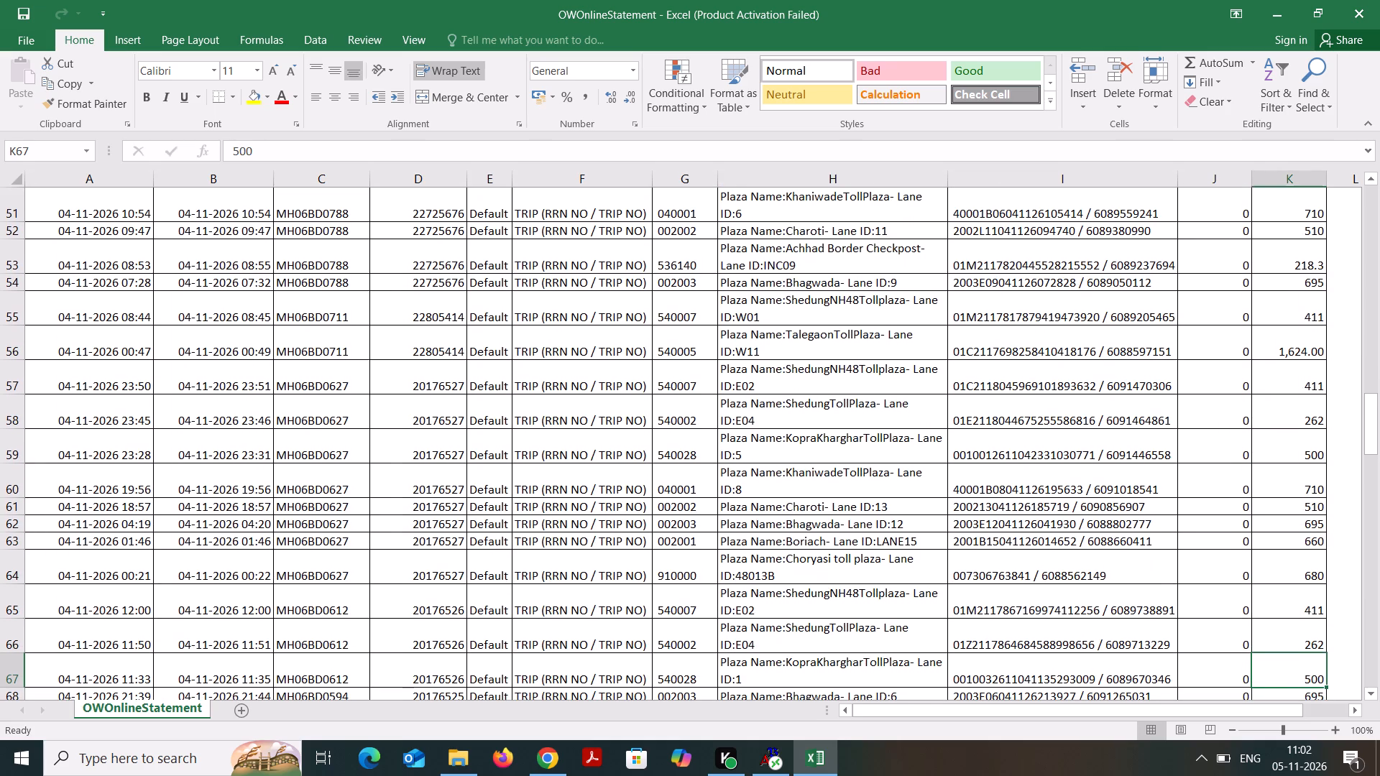
key("Down")
key("Down")
key("Down")
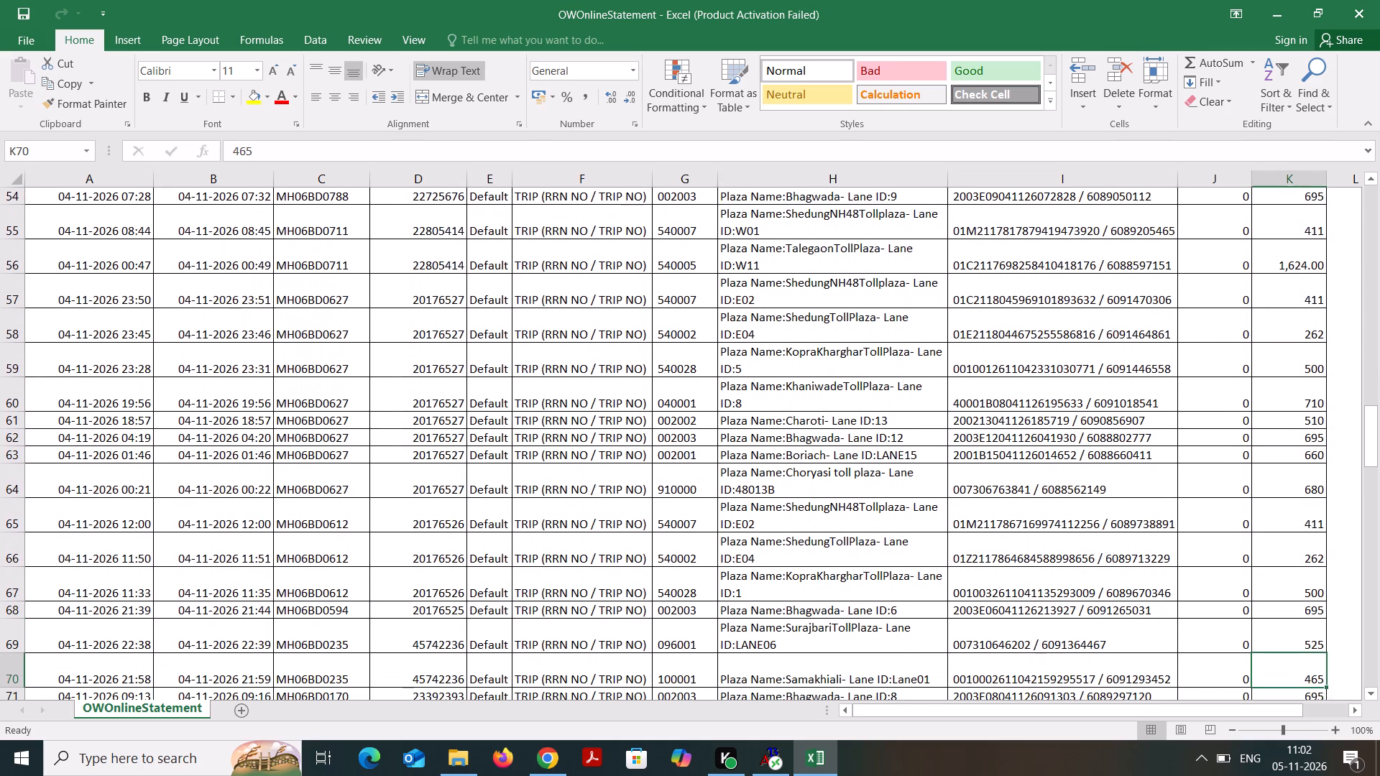
key("Down")
key("Down")
key("Down")
key("Down")
key("Down")
key("Down")
key("Down")
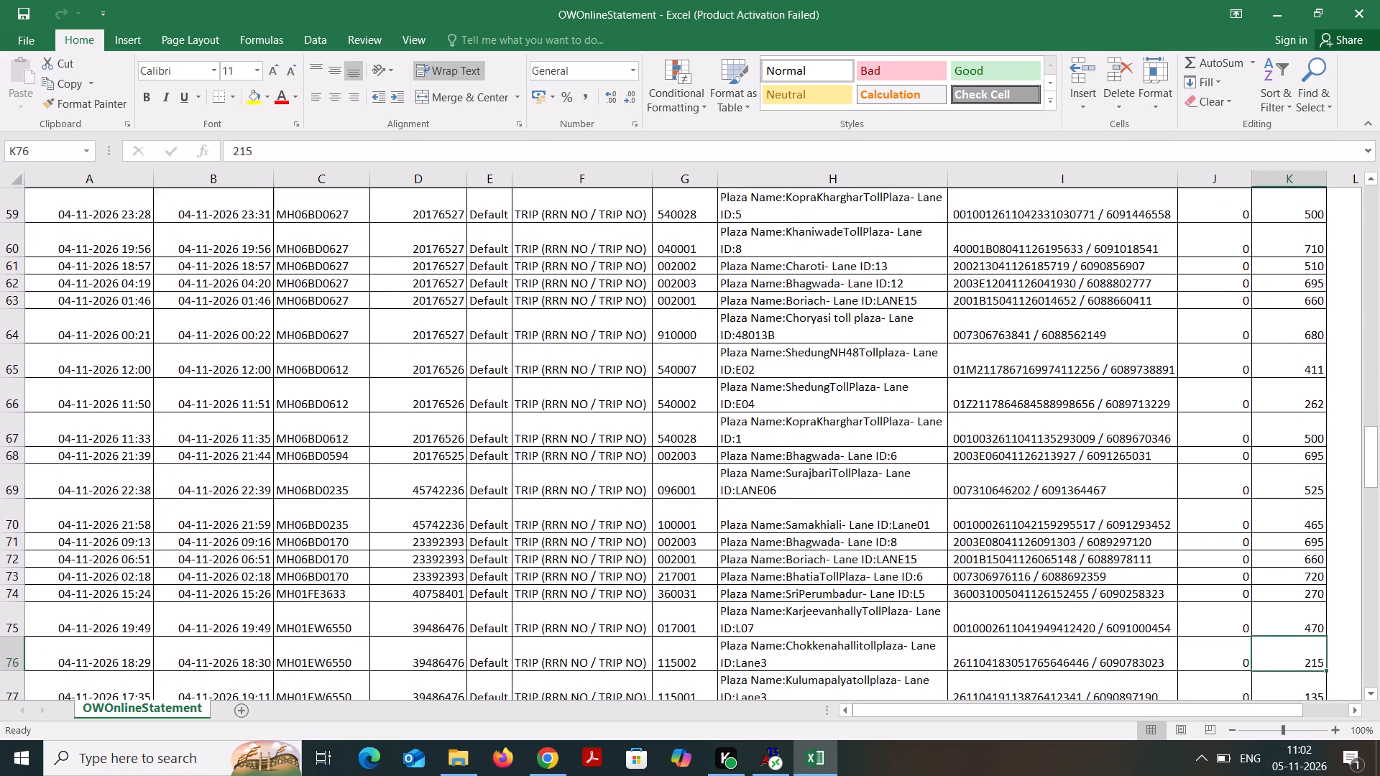
key("Down")
key("Down")
key("Down")
key("Down")
key("Down")
key("Down")
key("Down")
key("Down")
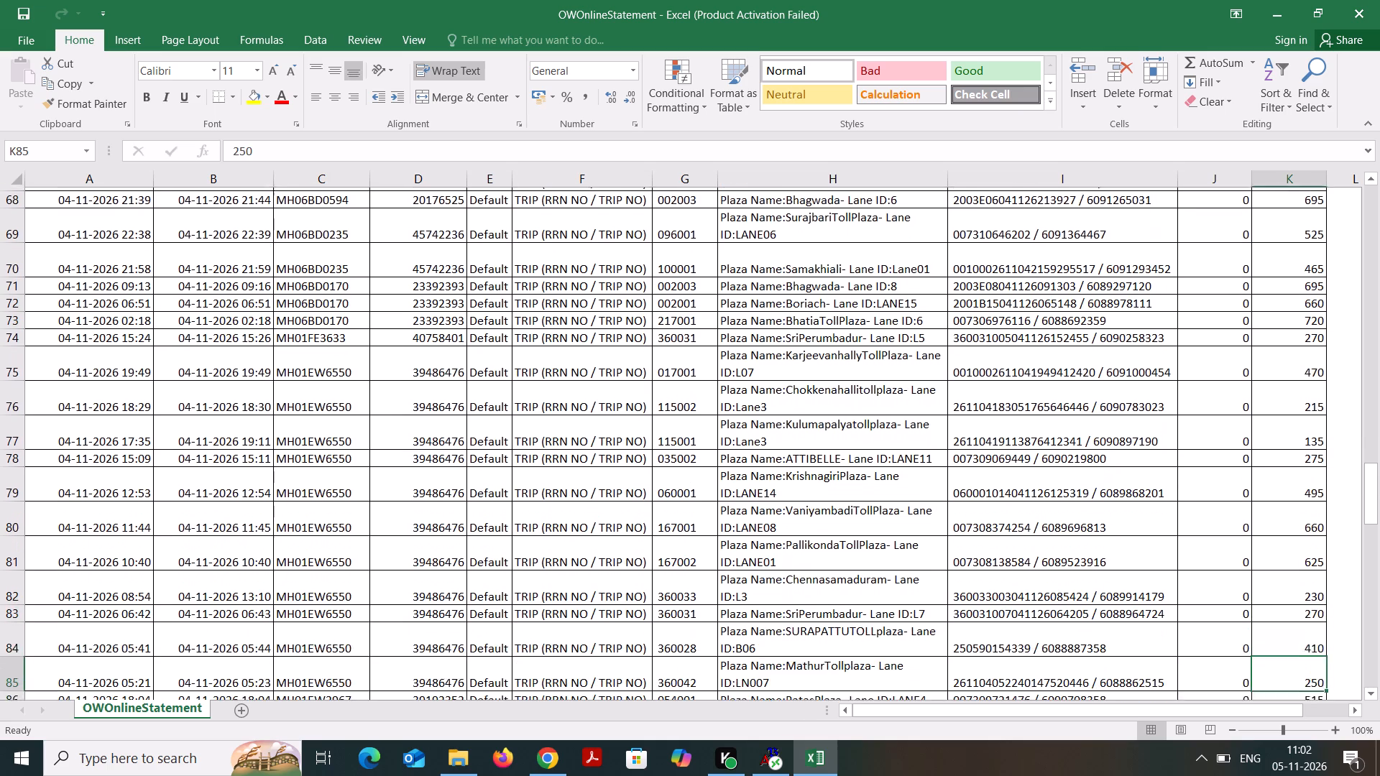
key("Down")
key("Down")
key("Down")
key("Down")
key("Down")
key("Down")
key("Down")
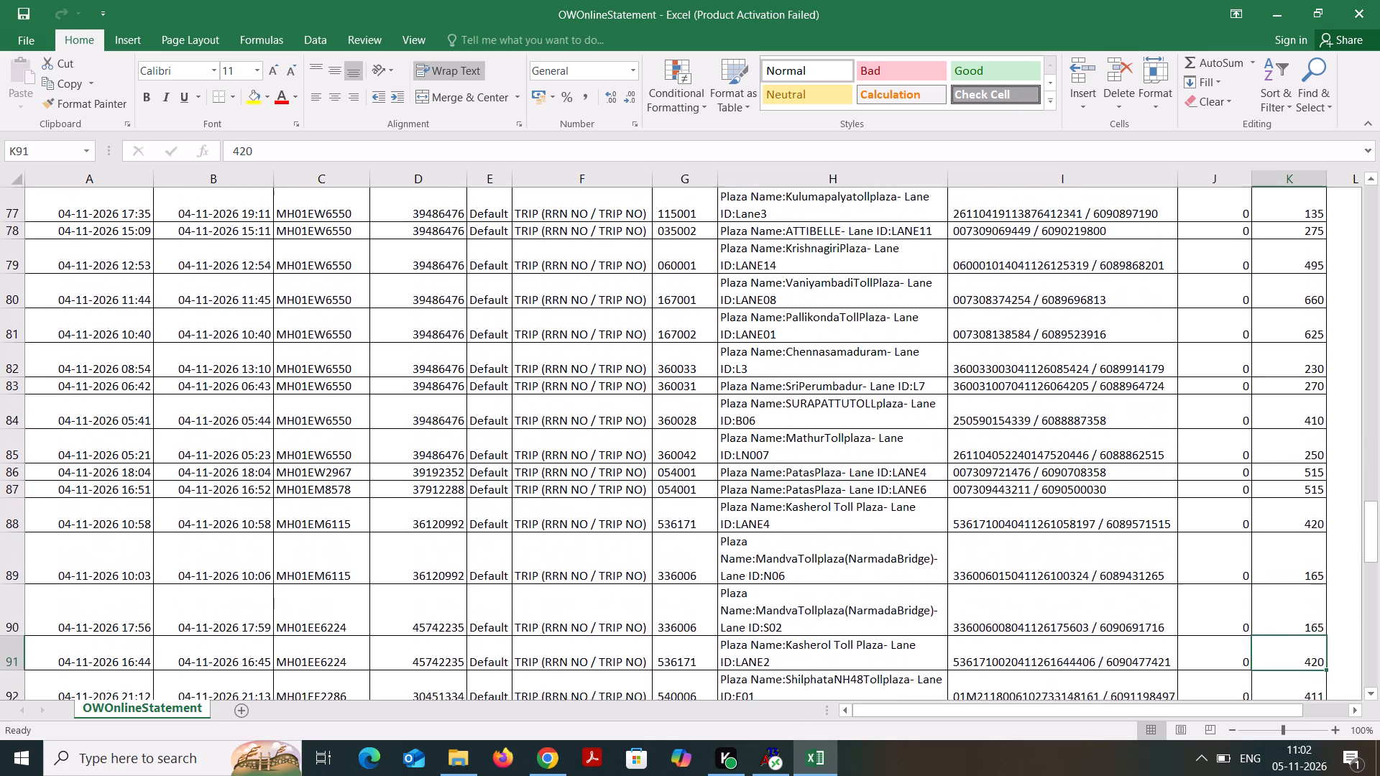
key("Down")
key("Down")
key("Down")
key("Down")
key("Down")
key("Down")
key("Down")
key("Down")
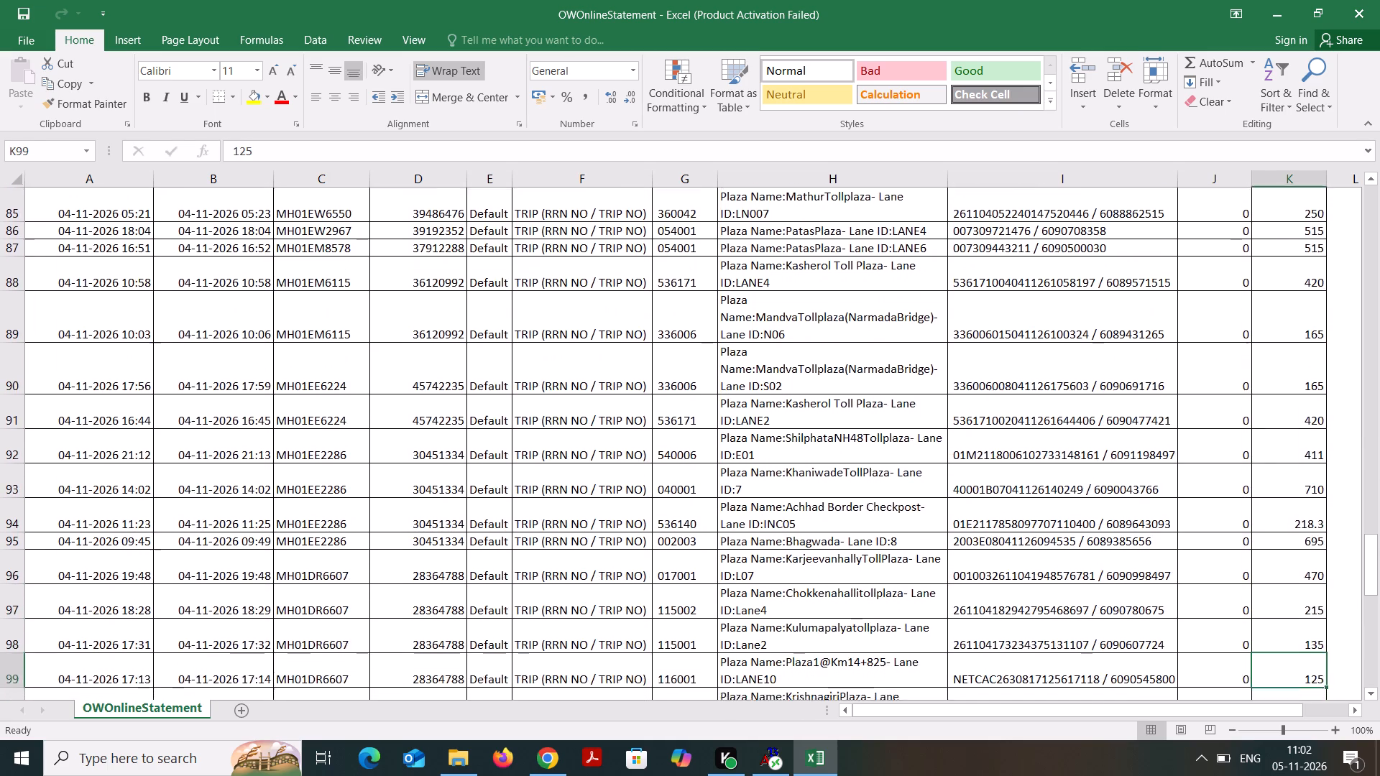
key("Down")
key("Down")
key("Down")
key("Down")
key("Down")
key("Down")
key("Down")
key("Down")
key("Down")
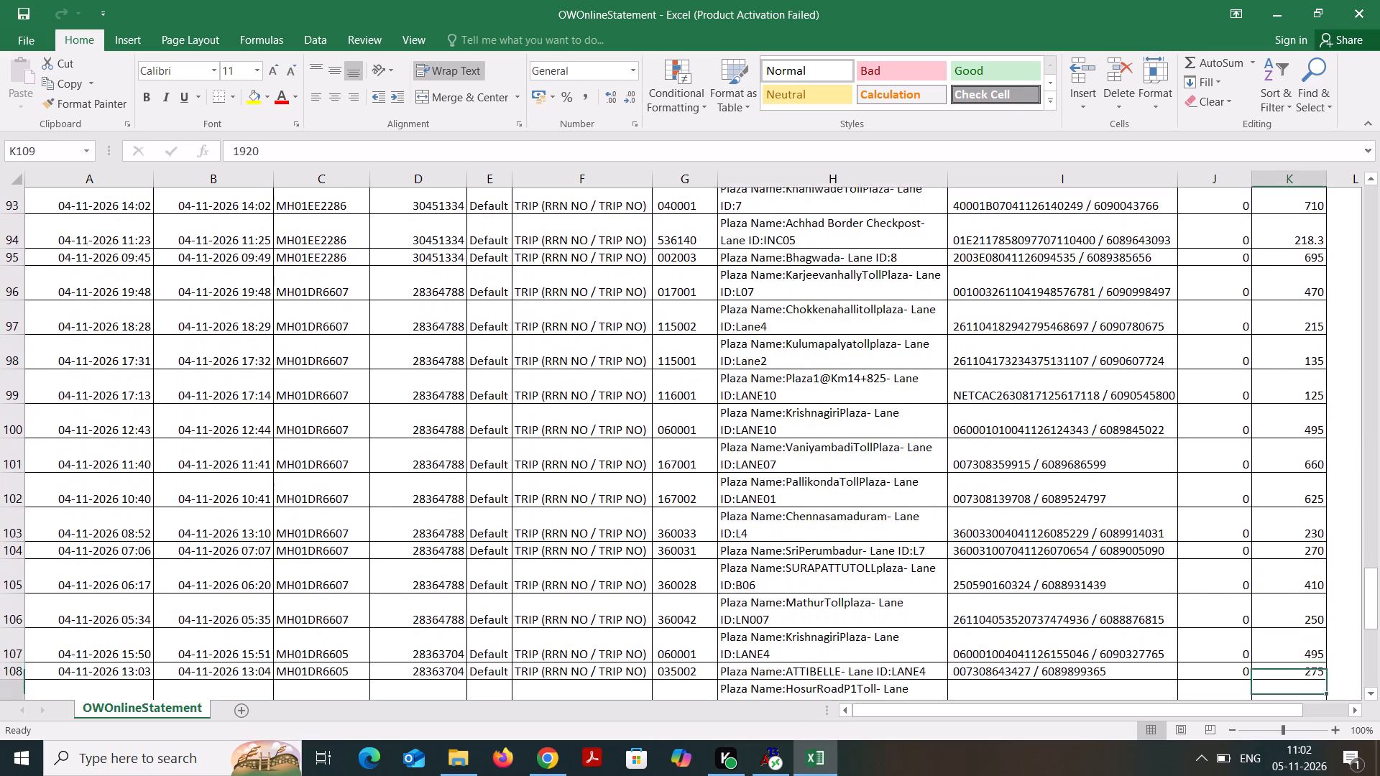
key("Down")
key("Down")
key("Down")
key("Down")
key("Down")
key("Down")
key("Down")
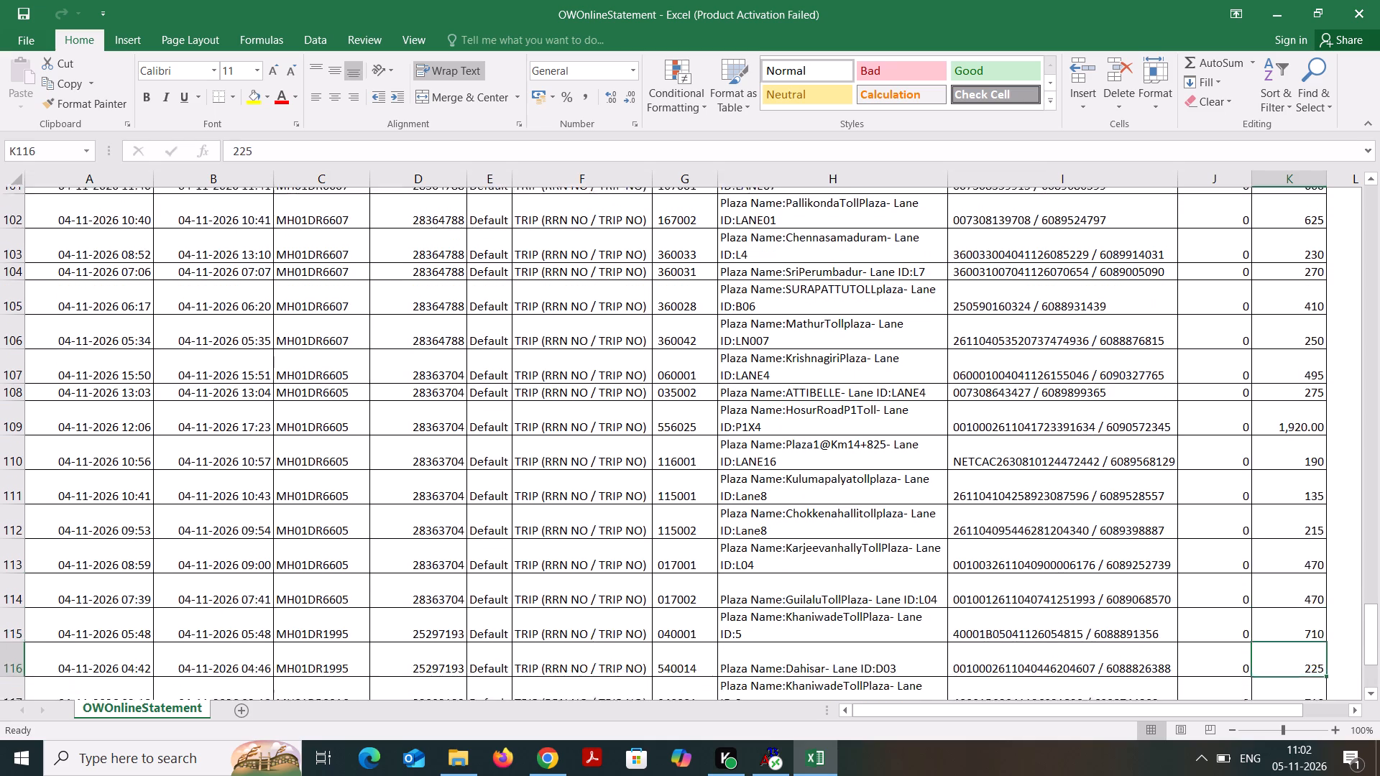
key("Down")
key("Down")
key("Down")
key("Down")
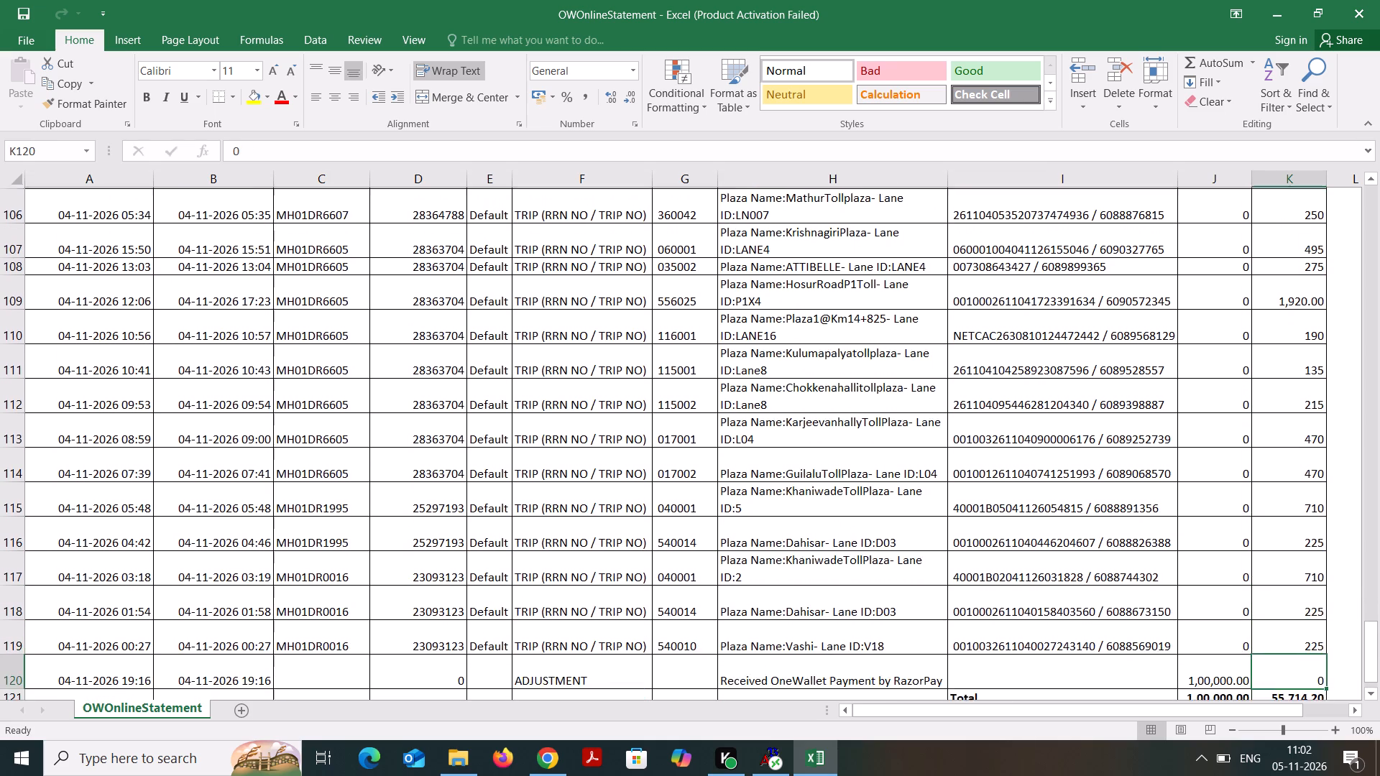
key("Down")
Delete the ADJUSTMENT row and the Total row, rows 120 and 121, as entire rows from the statement.
key("Up")
key("shift+Down")
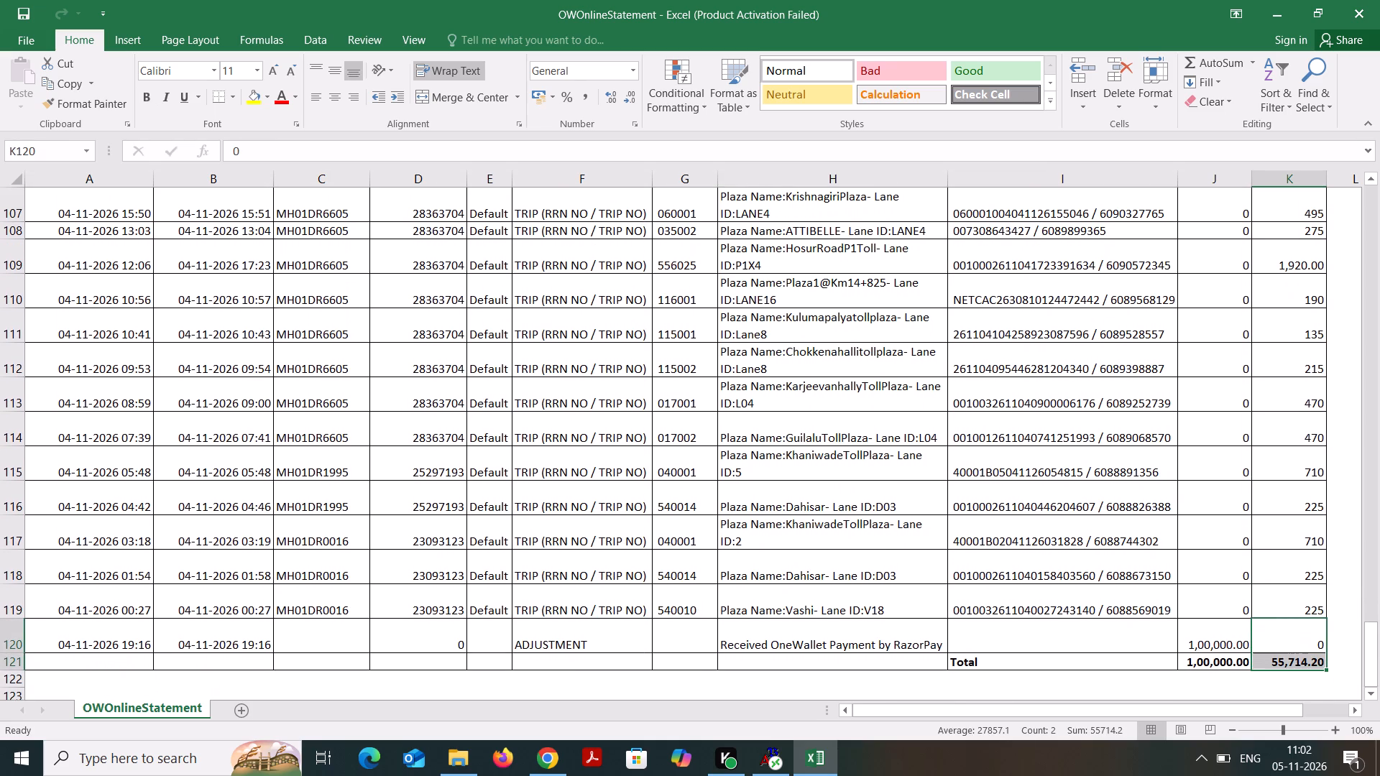
key("ctrl+minus")
key("Down")
key("Down")
key("Return")
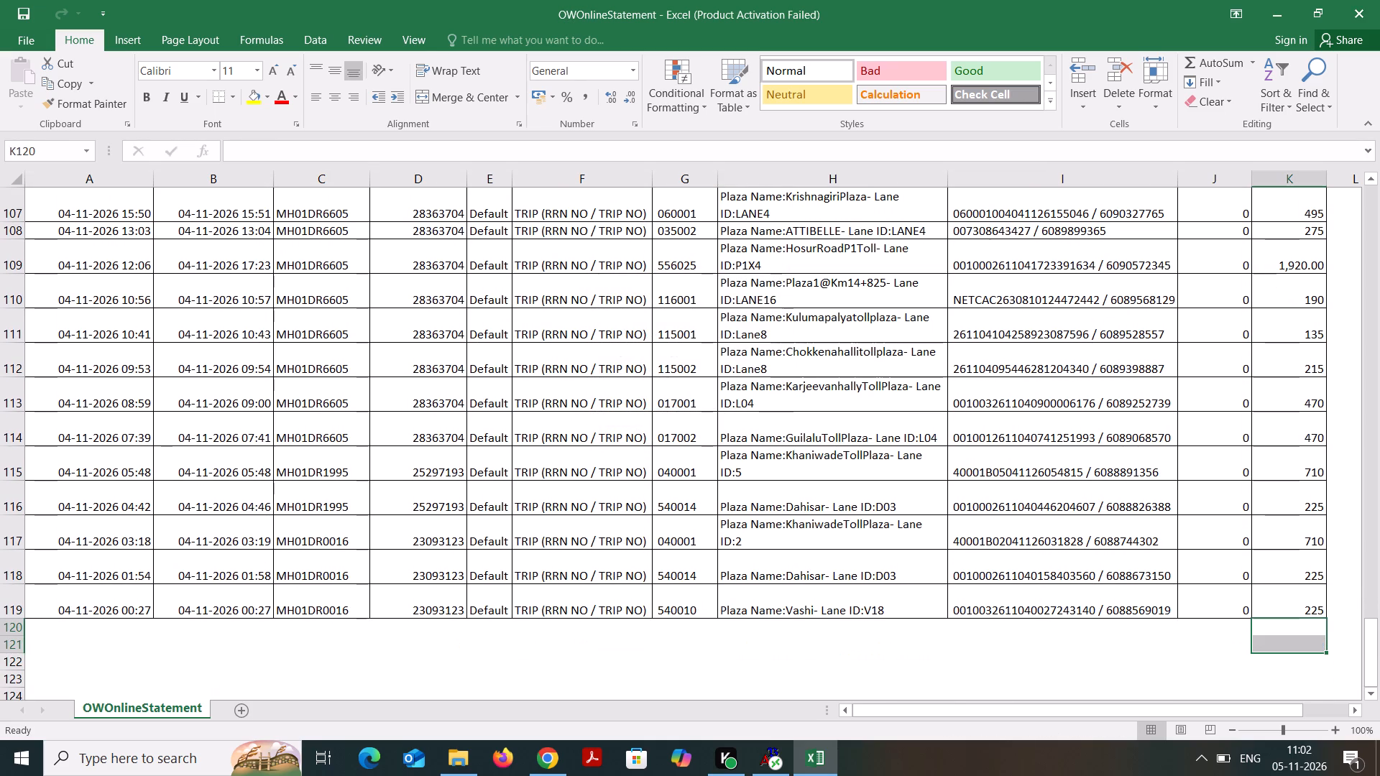
key("ctrl+Up")
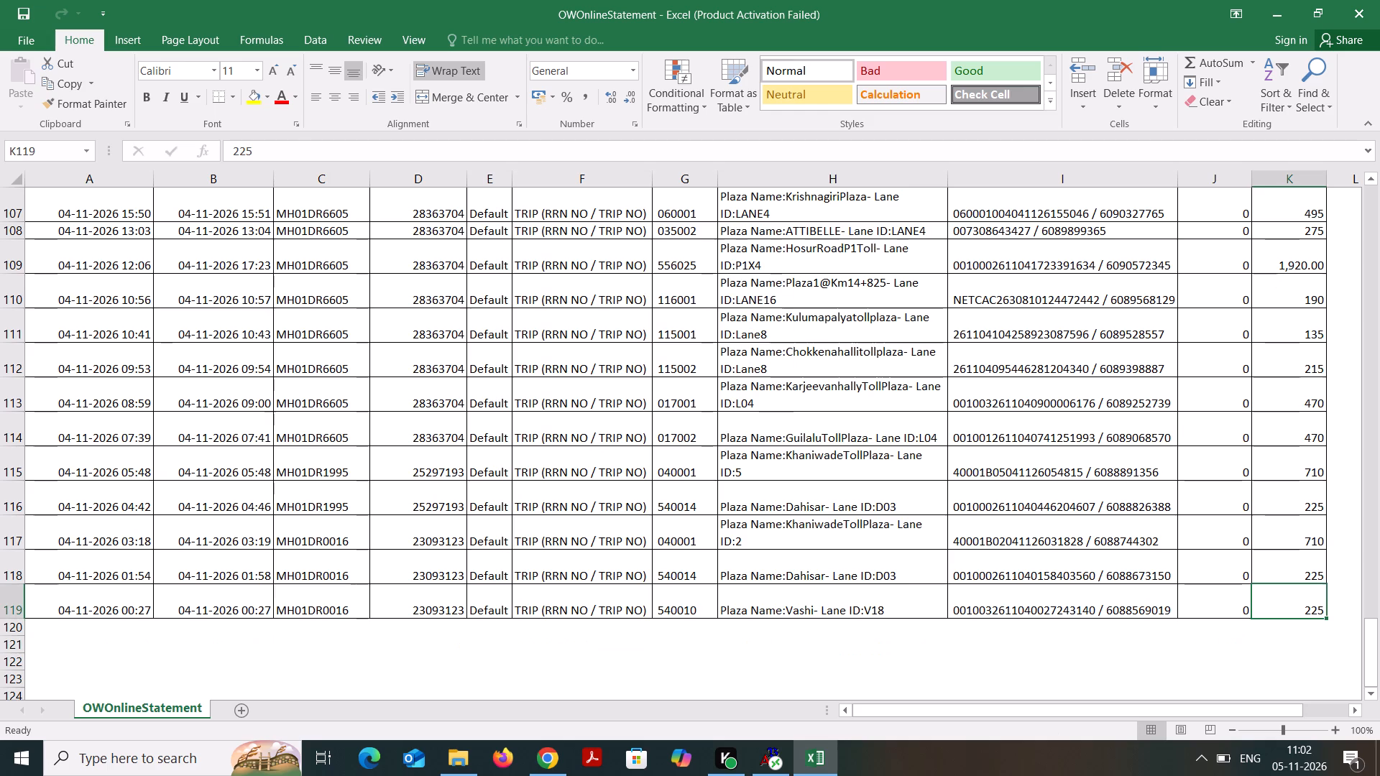
Review the Amount(DR) column of the toll statement again, from the top down to the last transaction in row 119.
key("ctrl+Up")
key("Down")
key("Down")
key("Down")
key("Down")
key("Down")
key("Down")
key("Down")
key("Down")
key("Down")
key("Down")
key("Down")
key("Down")
key("Down")
key("Down")
key("Down")
key("Down")
key("Down")
key("Down")
key("Down")
key("Down")
key("Down")
key("Down")
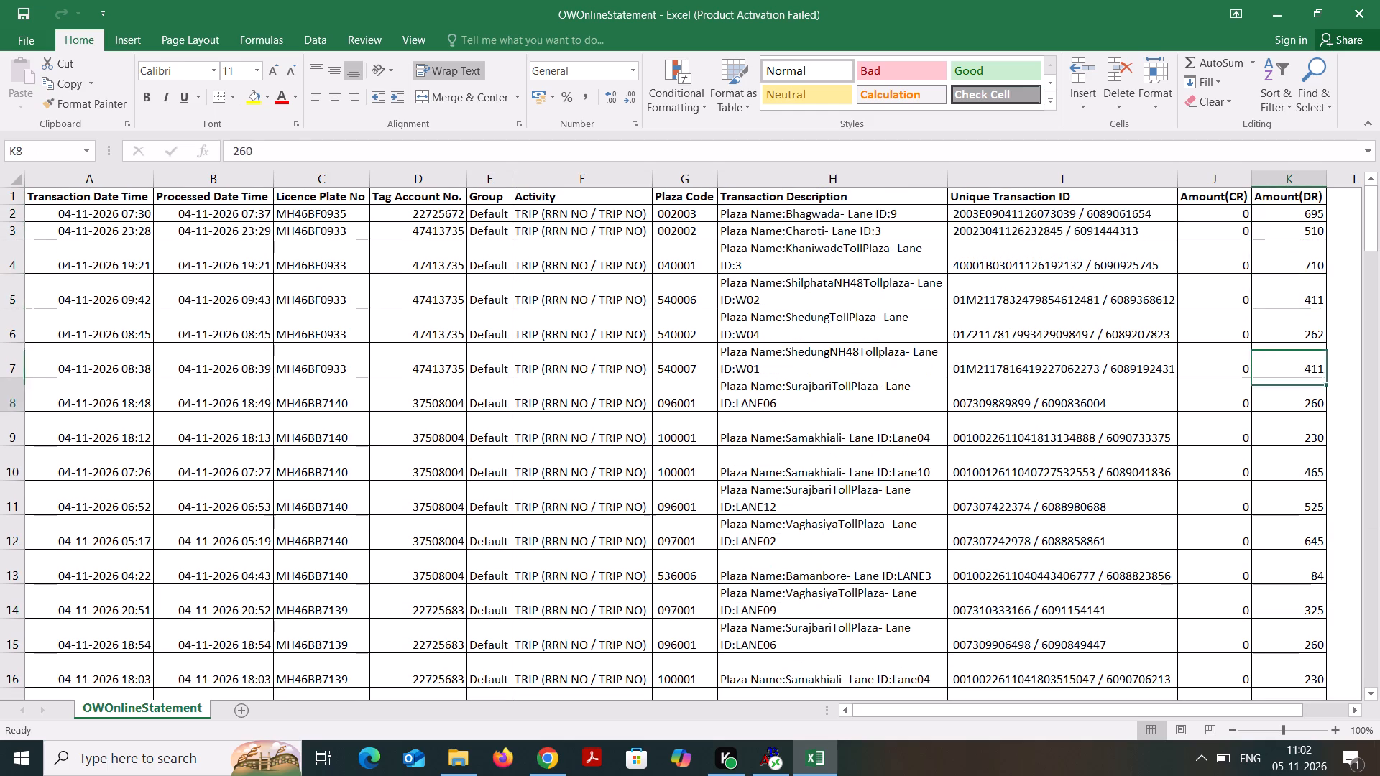
key("Down")
key("Down")
key("Down")
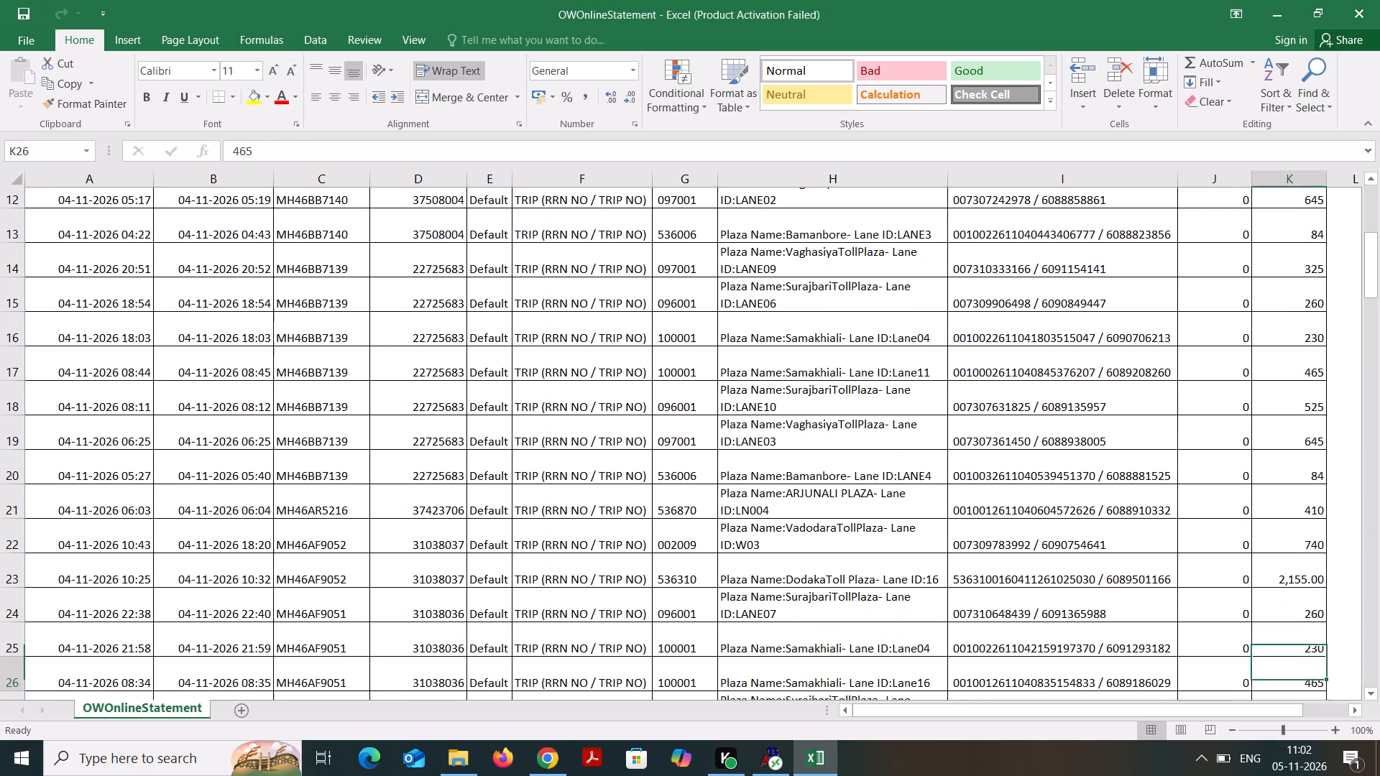
key("Down")
key("Down")
key("Down")
key("Down")
key("Down")
key("Down")
key("Down")
key("Down")
key("Down")
key("Down")
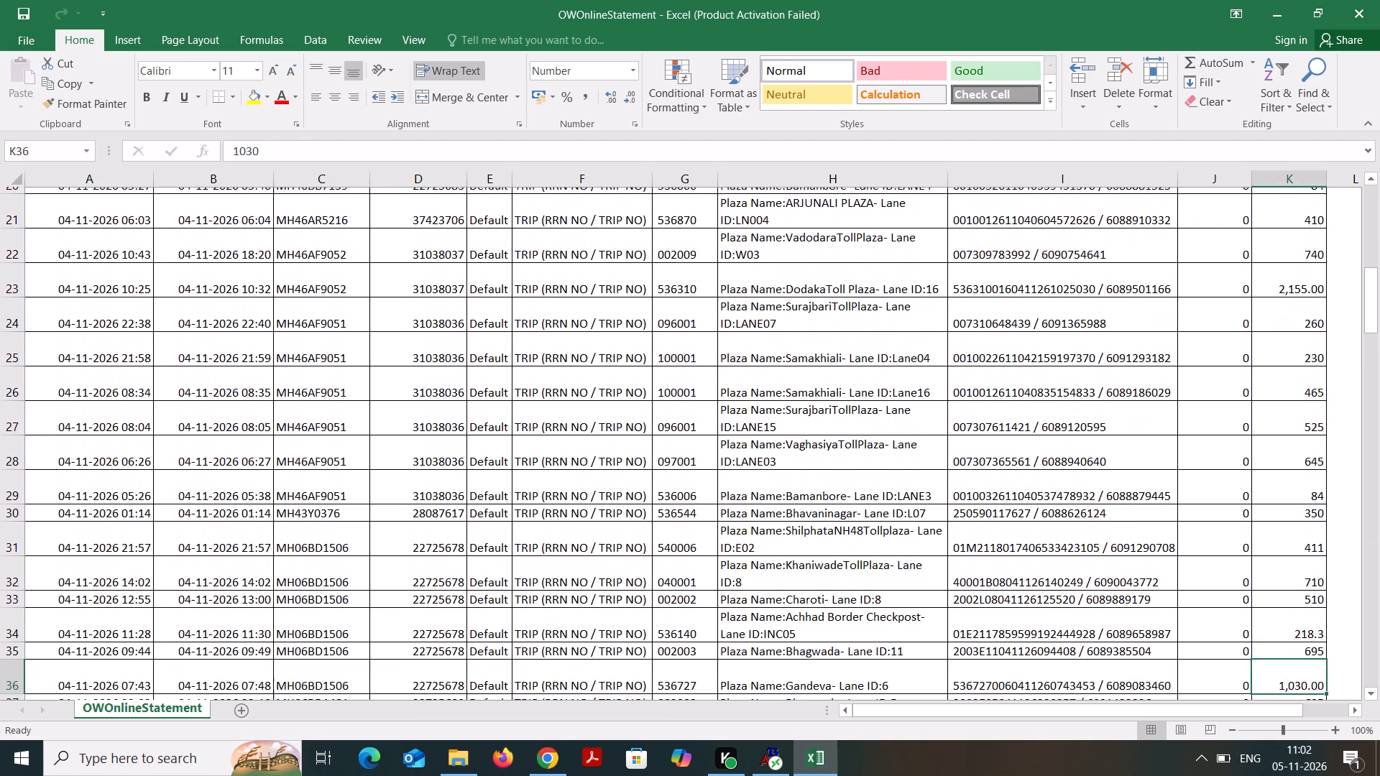
key("Down")
key("Down")
key("Down")
key("Down")
key("Down")
key("Down")
key("Down")
key("Down")
key("Down")
key("Down")
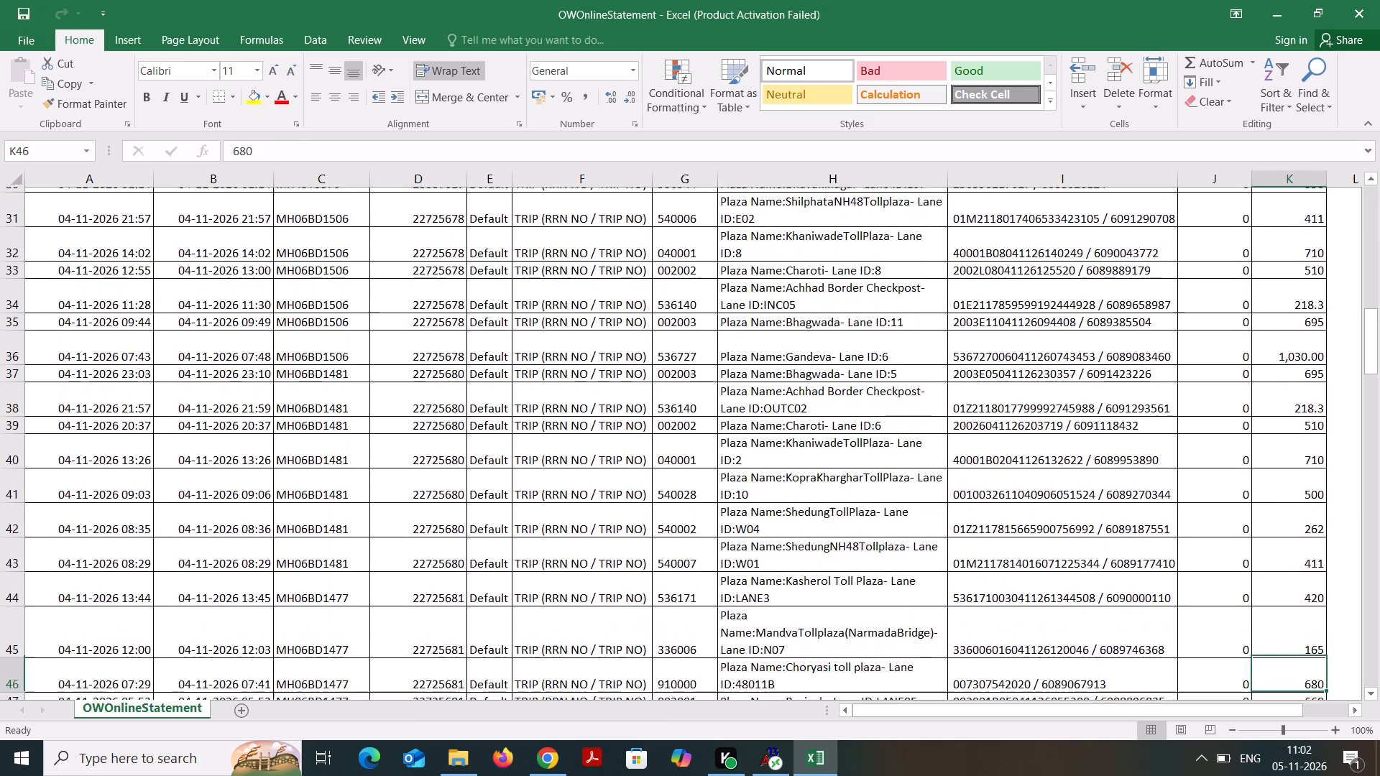
key("Down")
key("Down")
key("Down")
key("Down")
key("Down")
key("Down")
key("Down")
key("Down")
key("Down")
key("Down")
key("Down")
key("Down")
key("Down")
key("Down")
key("Down")
key("Down")
key("Down")
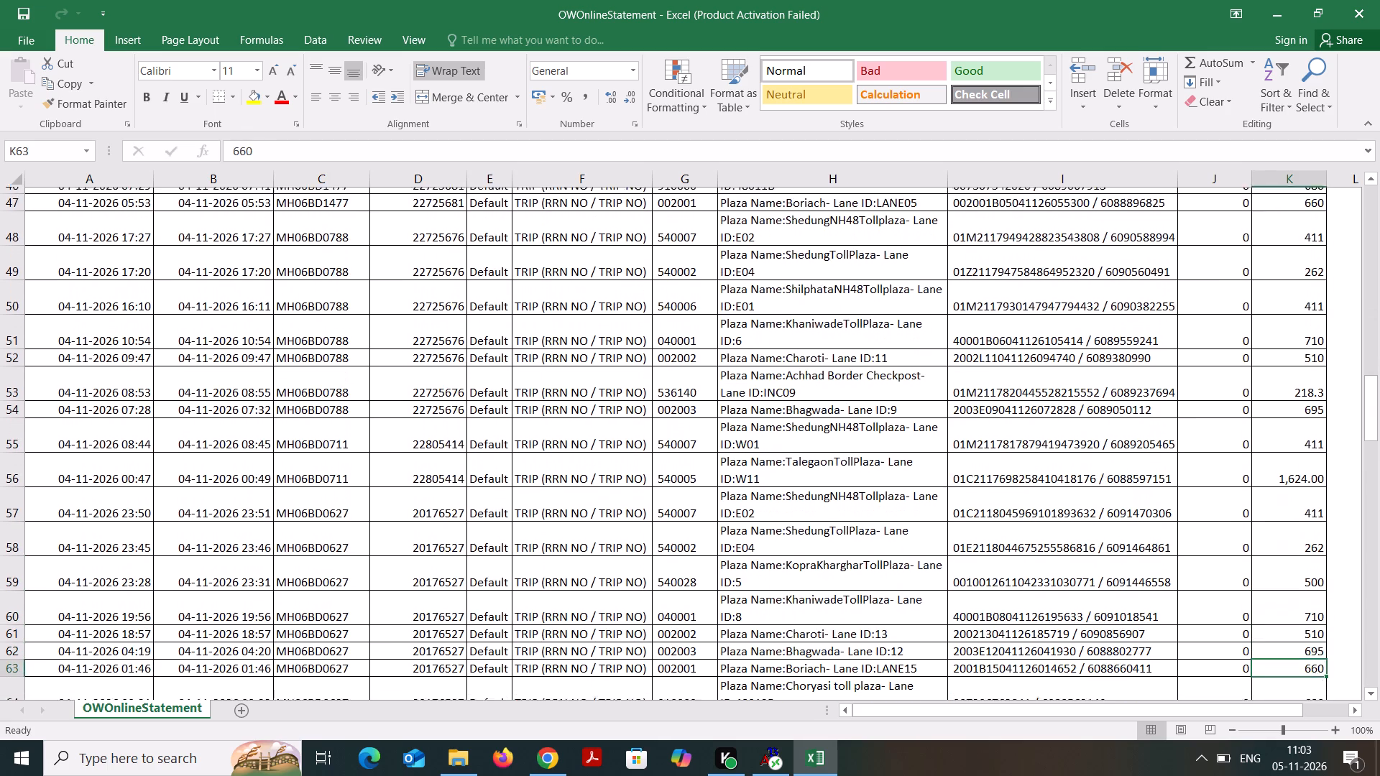
key("Down")
key("Down")
key("Down")
key("Down")
key("Down")
key("Down")
key("Down")
key("Down")
key("Down")
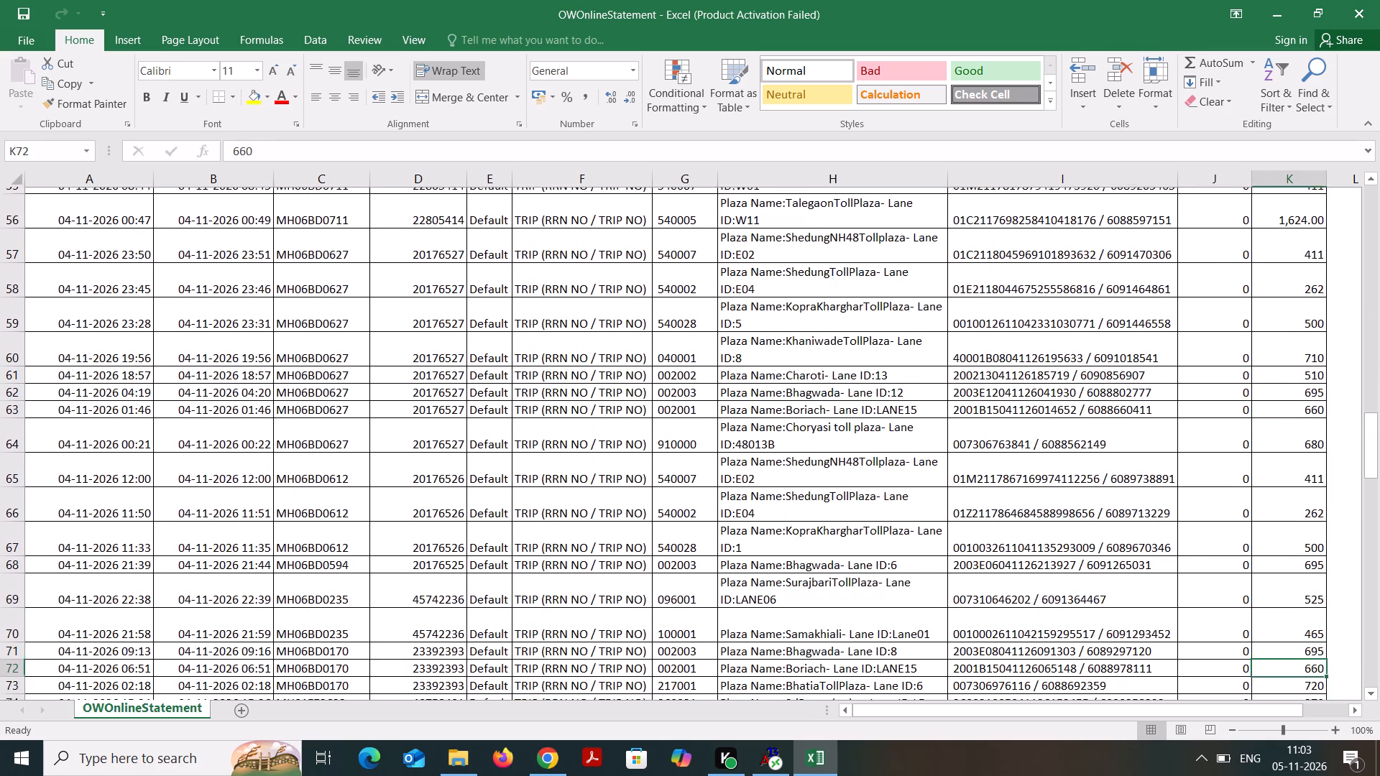
key("Down")
key("Down")
key("Down")
key("Down")
key("Down")
key("Down")
key("Down")
key("Down")
key("Down")
key("Down")
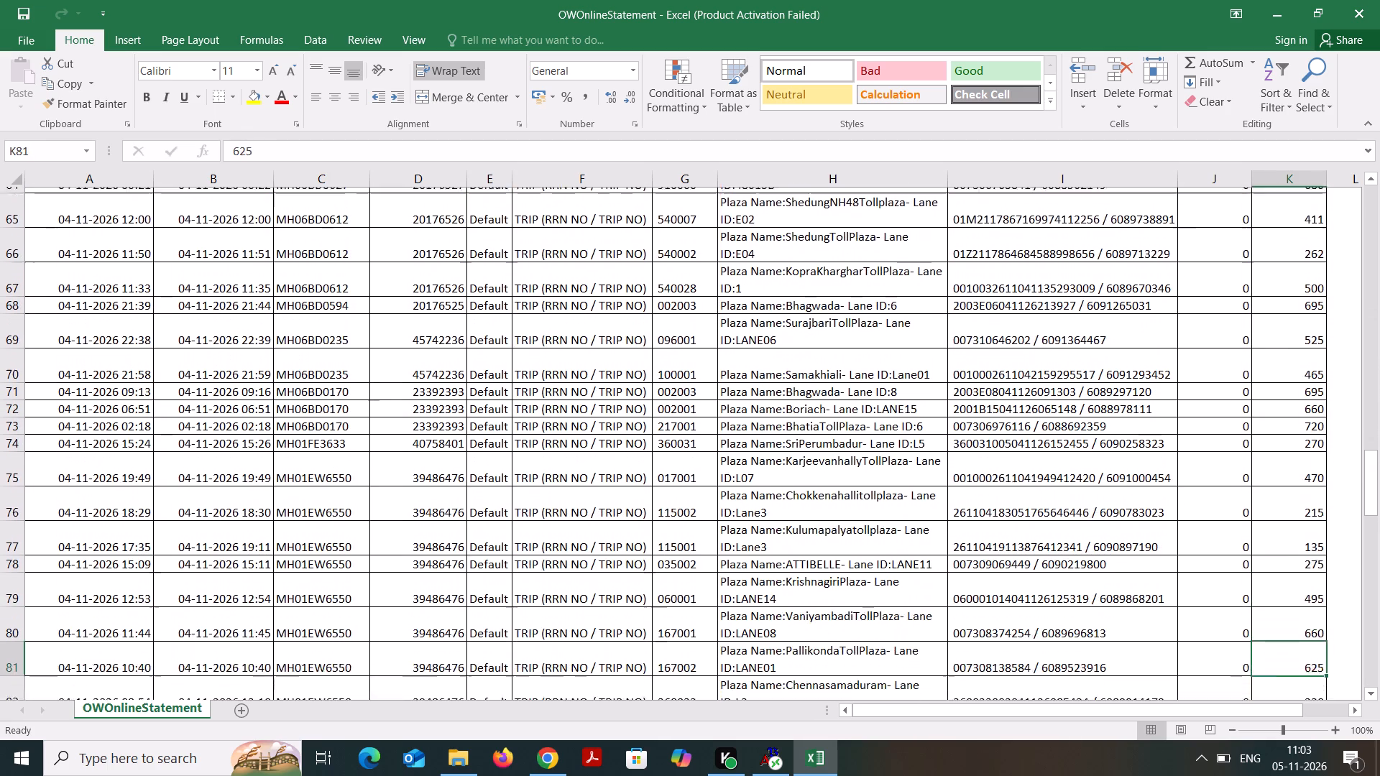
key("Down")
key("Down")
key("Down")
key("Down")
key("Down")
key("Down")
key("Down")
key("Down")
key("Down")
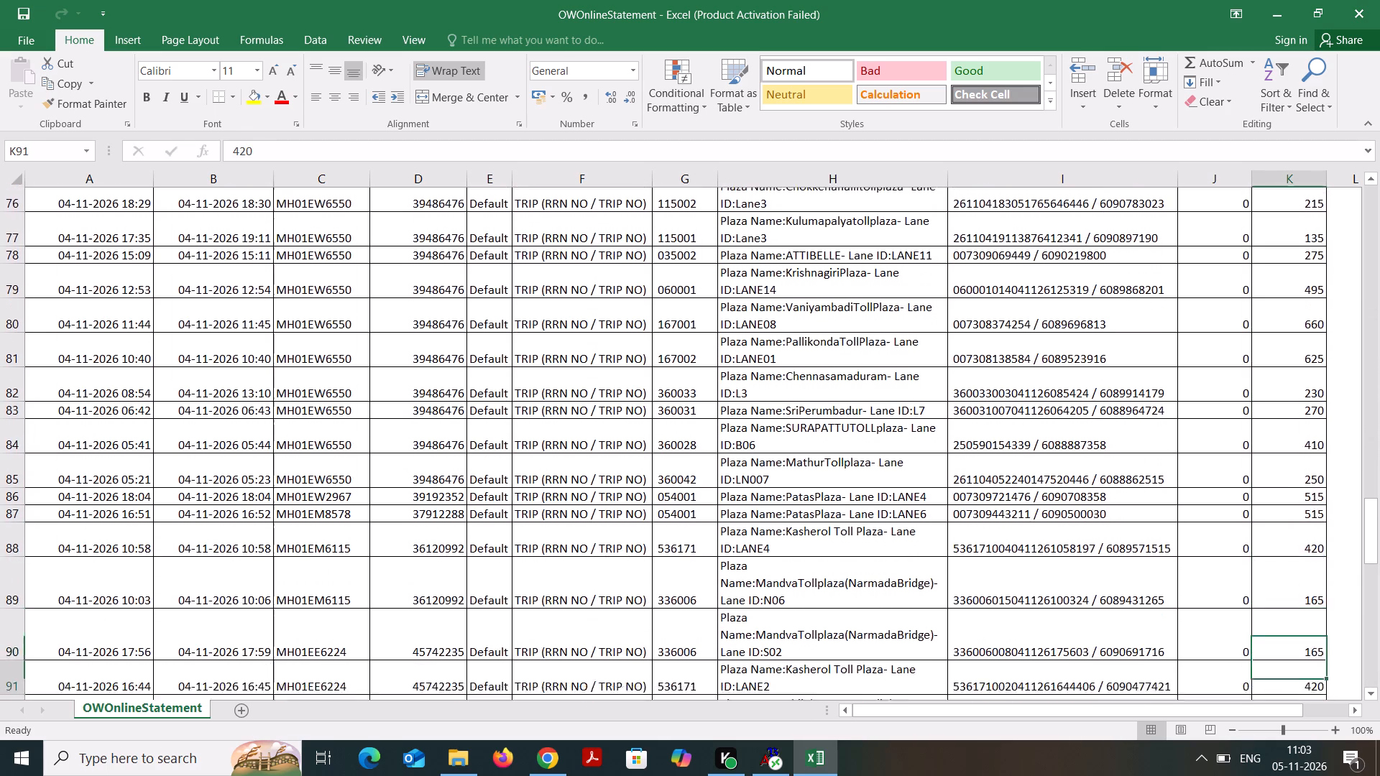
key("Down")
key("Down")
key("Down")
key("Down")
key("Down")
key("Down")
key("Down")
key("Down")
key("Down")
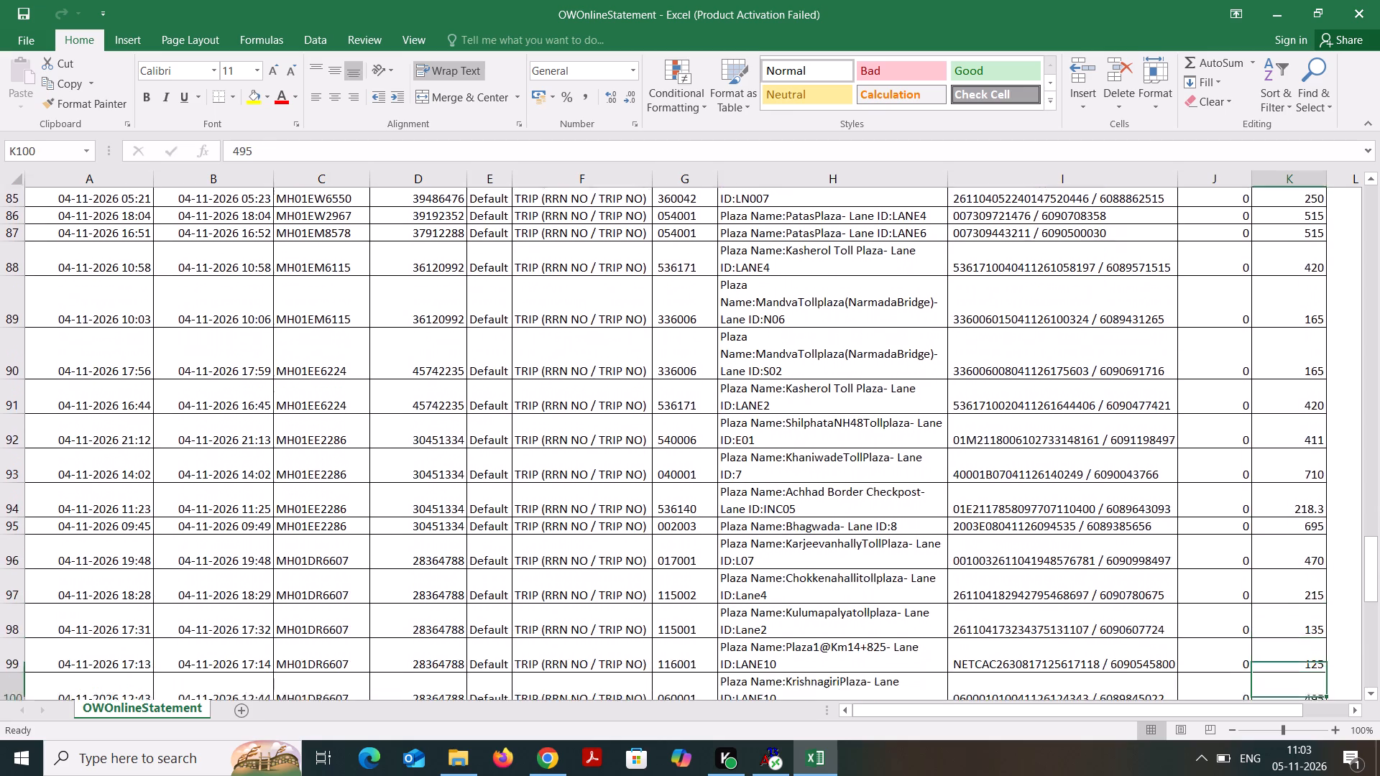
key("Down")
key("Down")
key("Down")
key("Down")
key("Down")
key("Down")
key("Down")
key("Down")
key("Down")
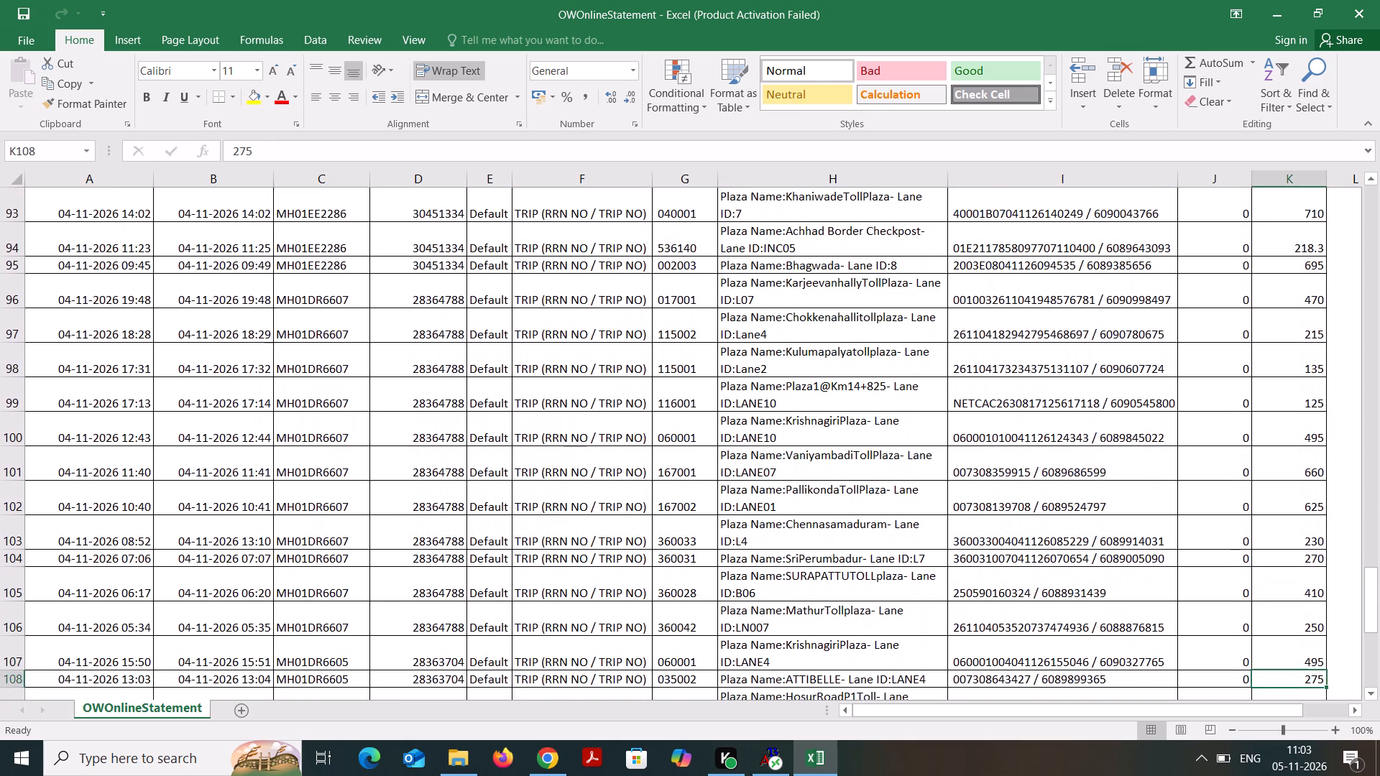
key("Down")
key("Down")
key("Down")
key("Down")
key("Down")
key("Down")
key("Down")
key("Down")
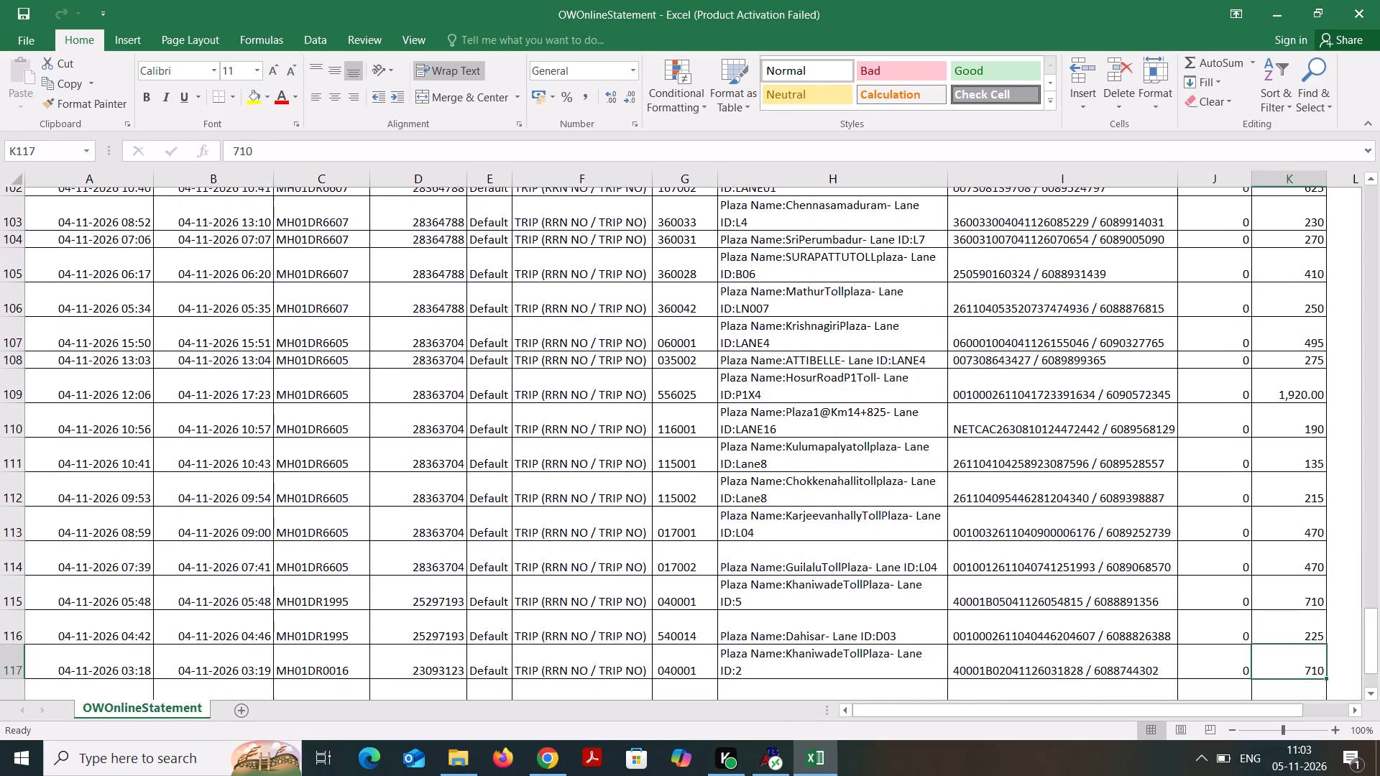
key("Down")
key("Down")
key("Down")
key("Down")
key("Up")
key("ctrl+Left")
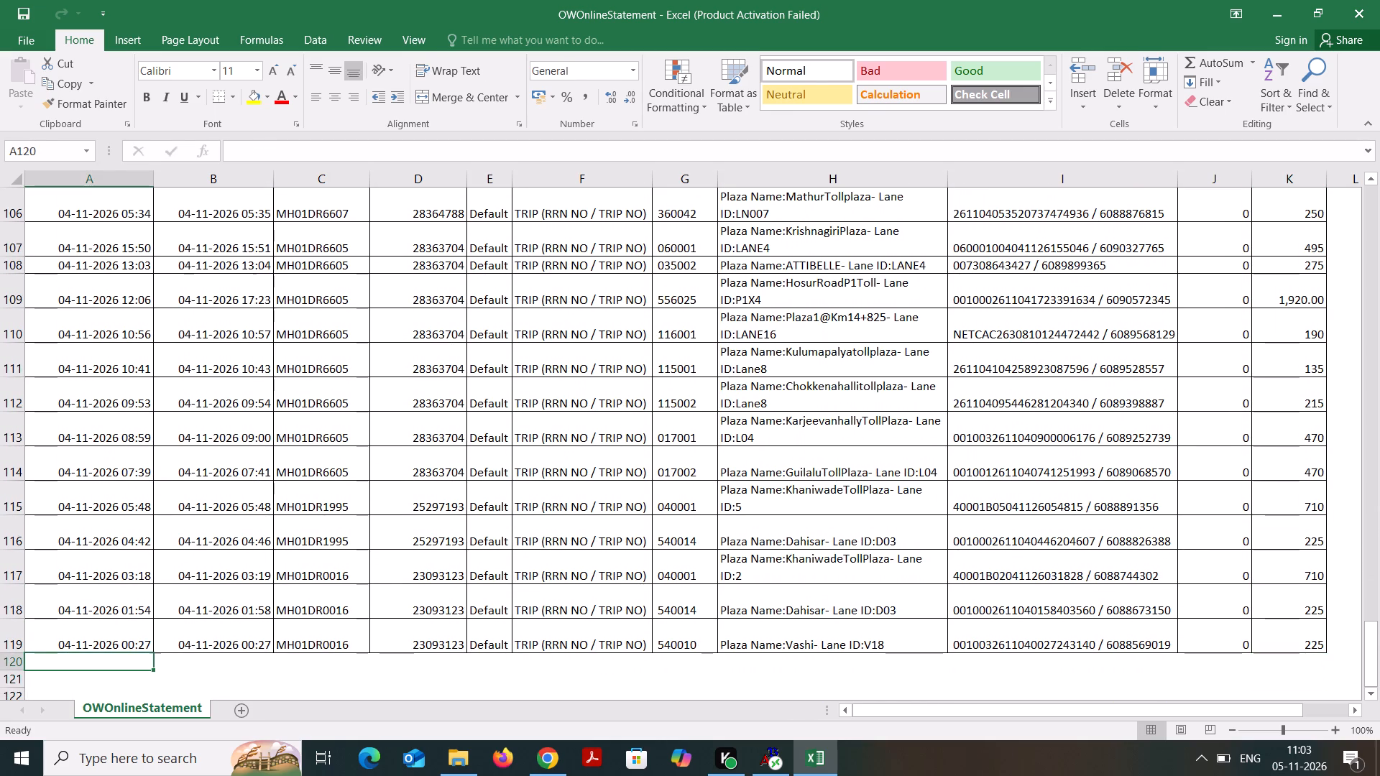
Save the statement as an Excel Workbook named EEM LLP FASTTAG 04.11.26 in the ABC DAIRY UPLOAD FILE folder and close it.
key("ctrl+s")
key("Right")
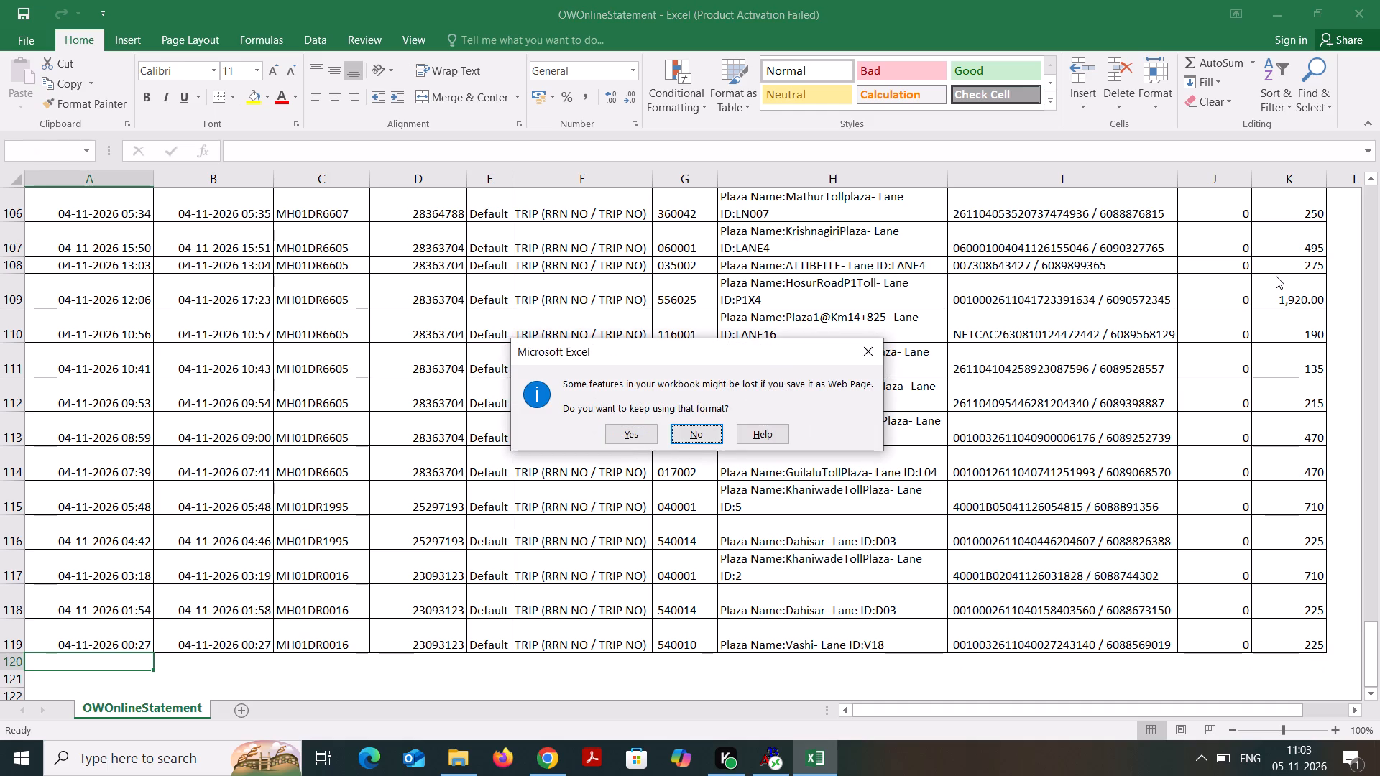
key("Return")
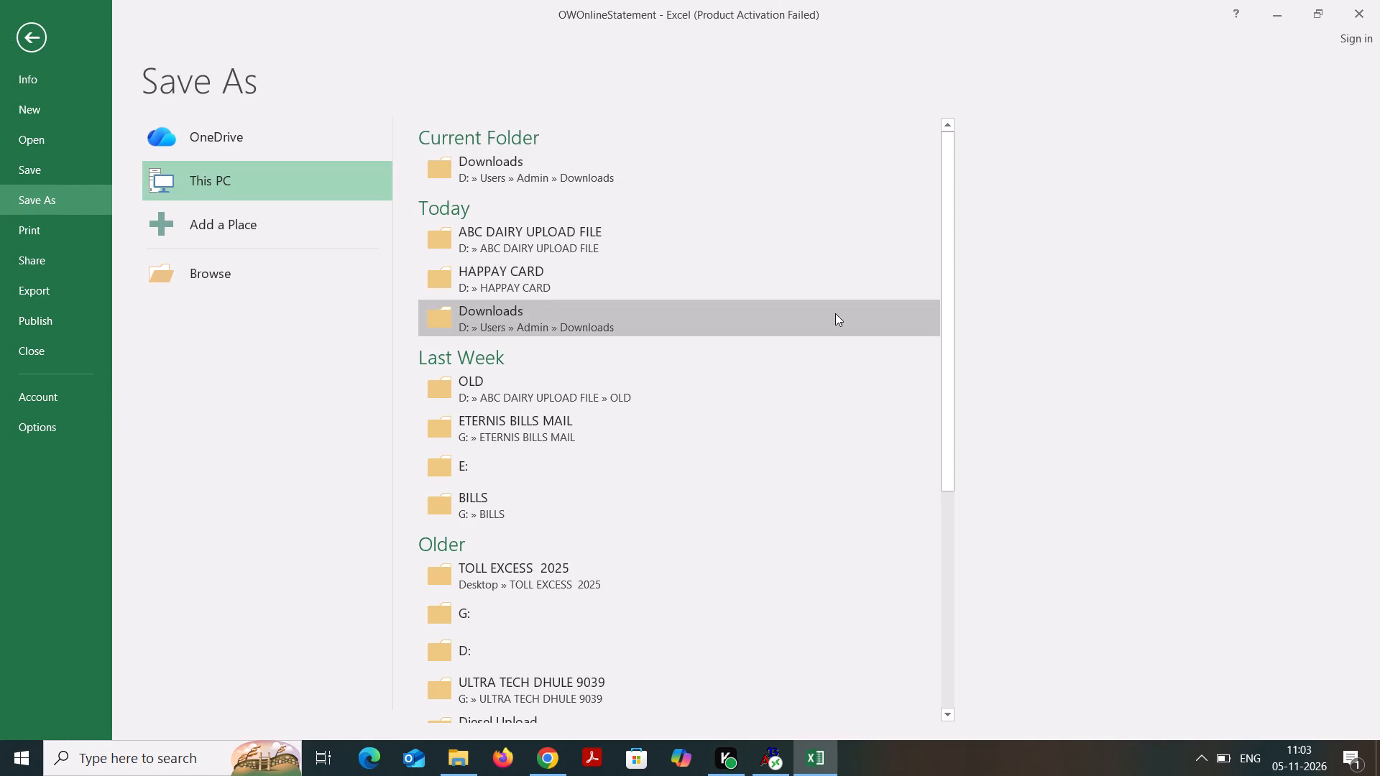
left_click(690, 247)
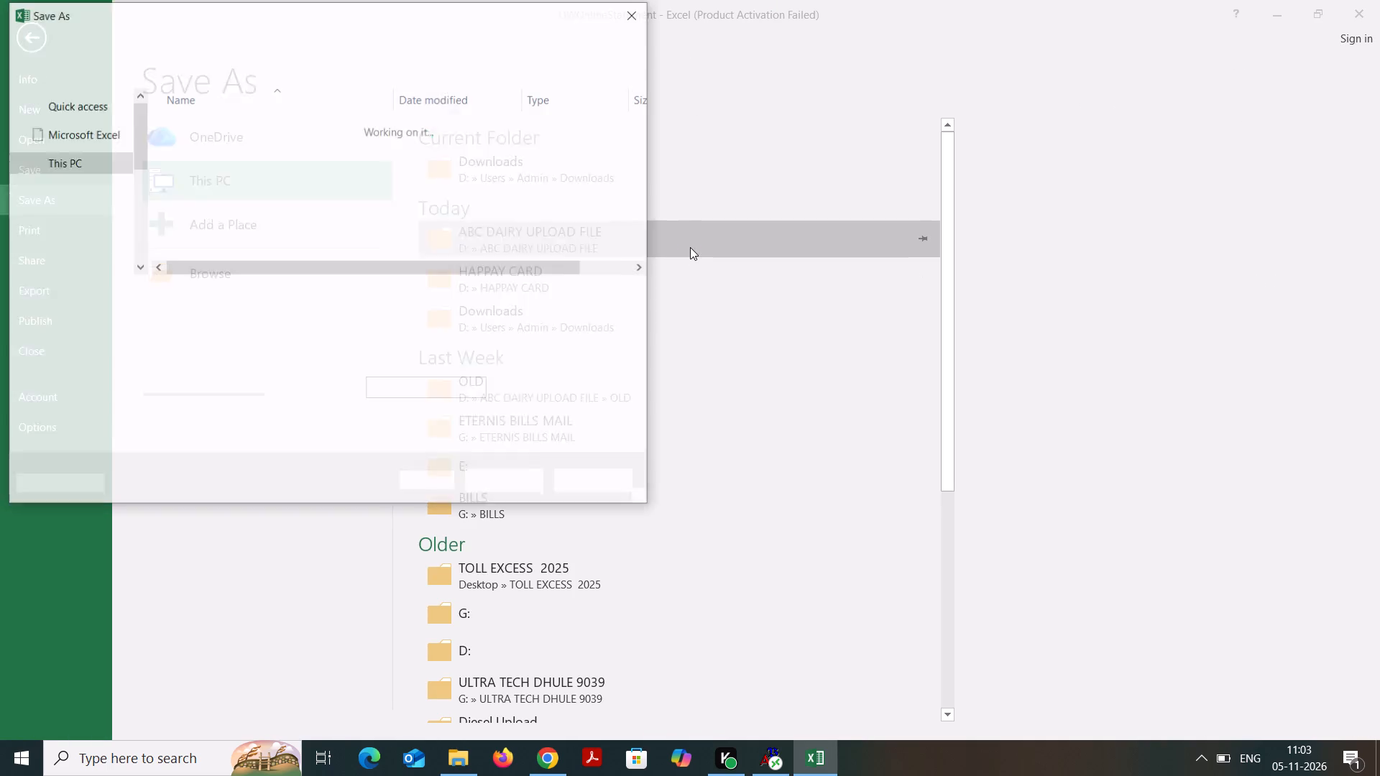
left_click(543, 319)
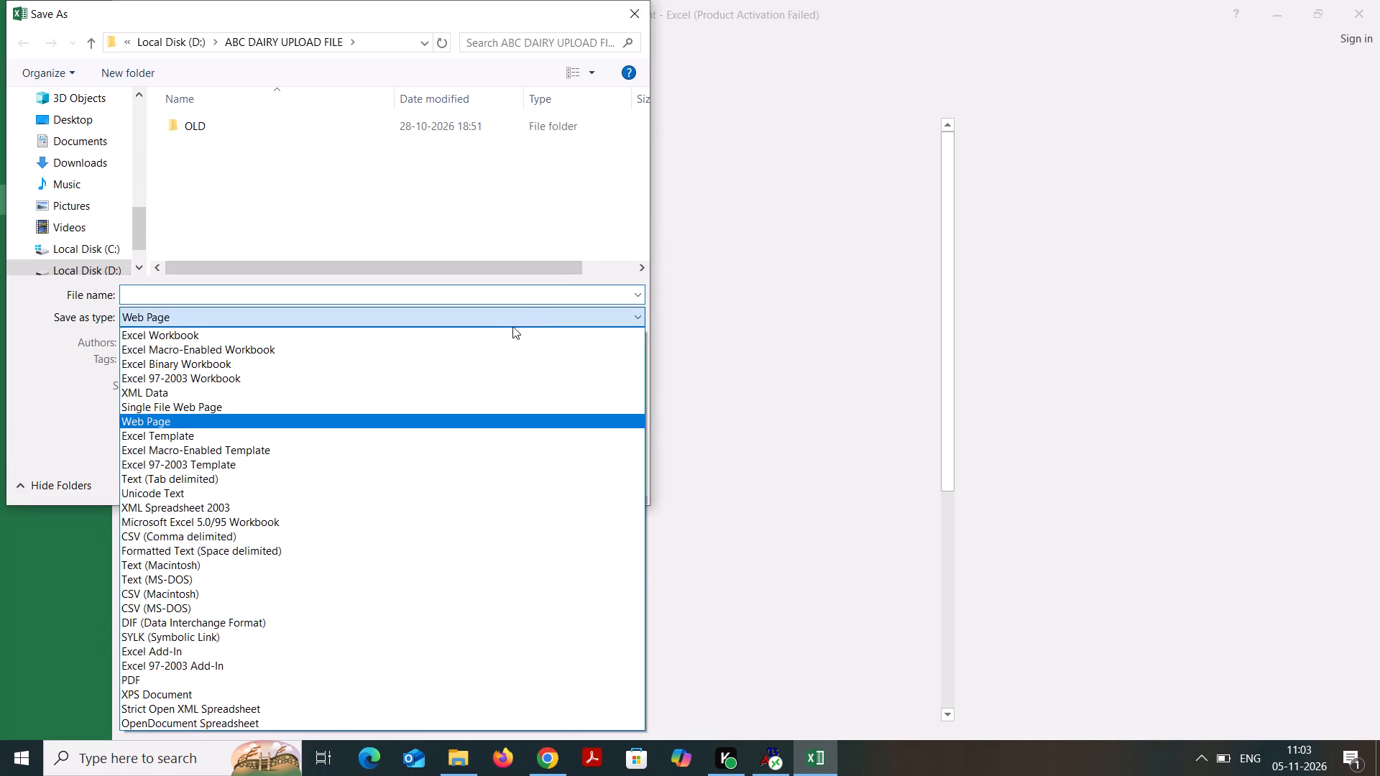
left_click(501, 331)
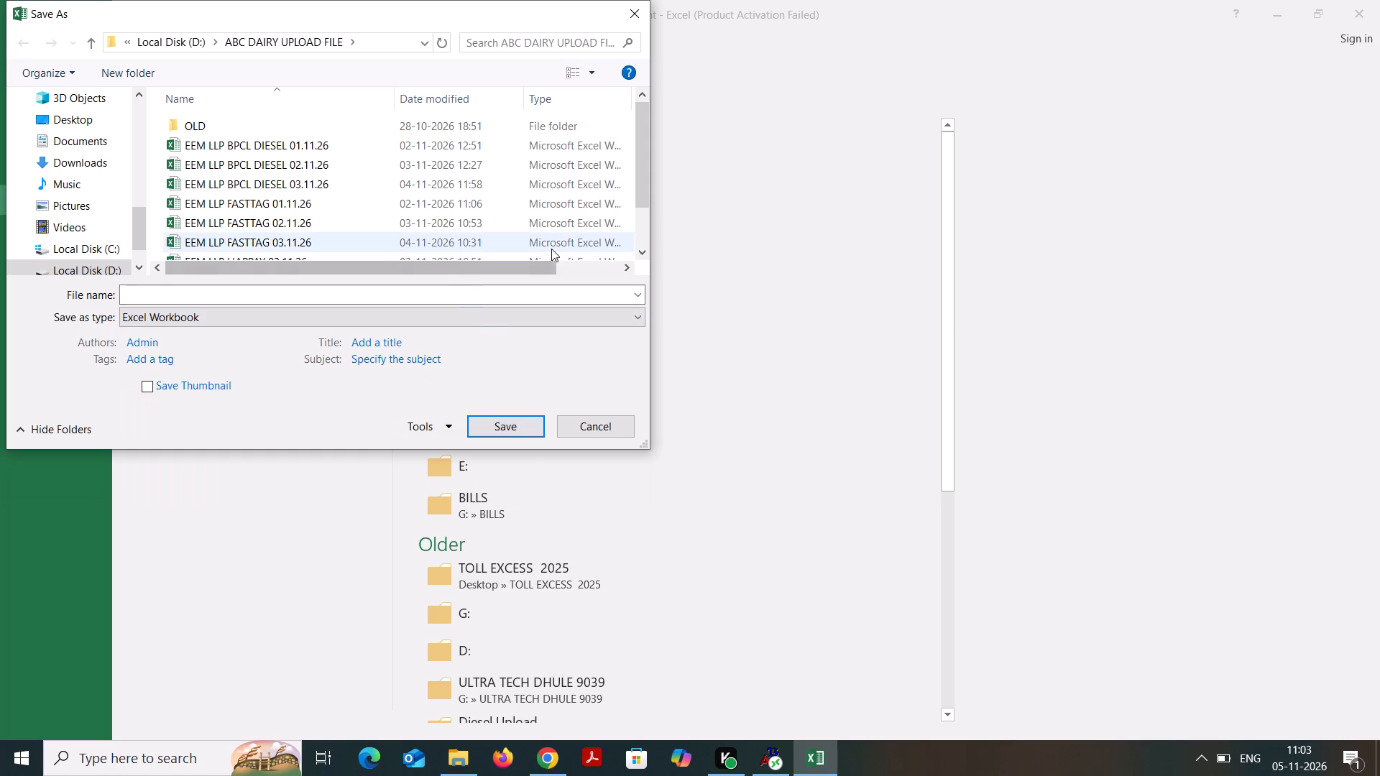
triple_click(639, 253)
left_click(639, 253)
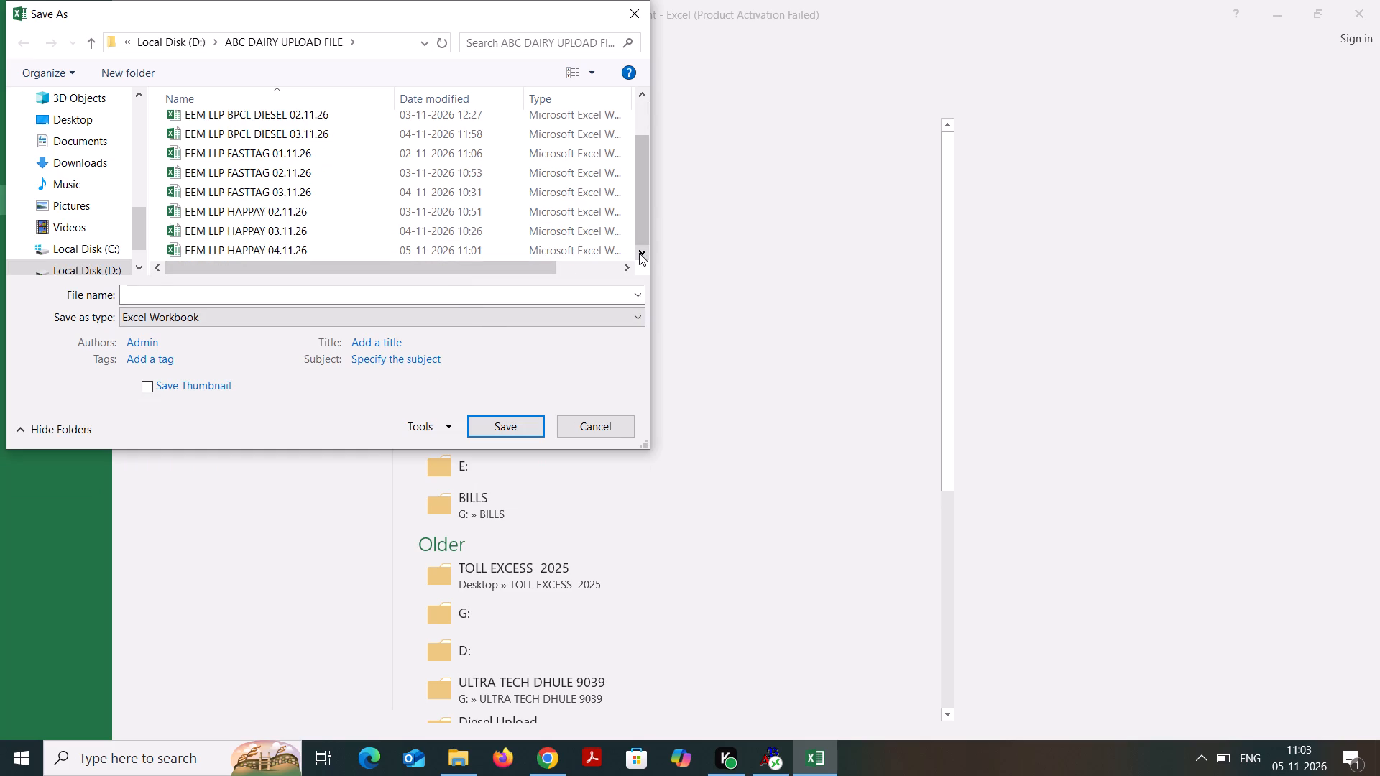
left_click(308, 192)
left_click(311, 293)
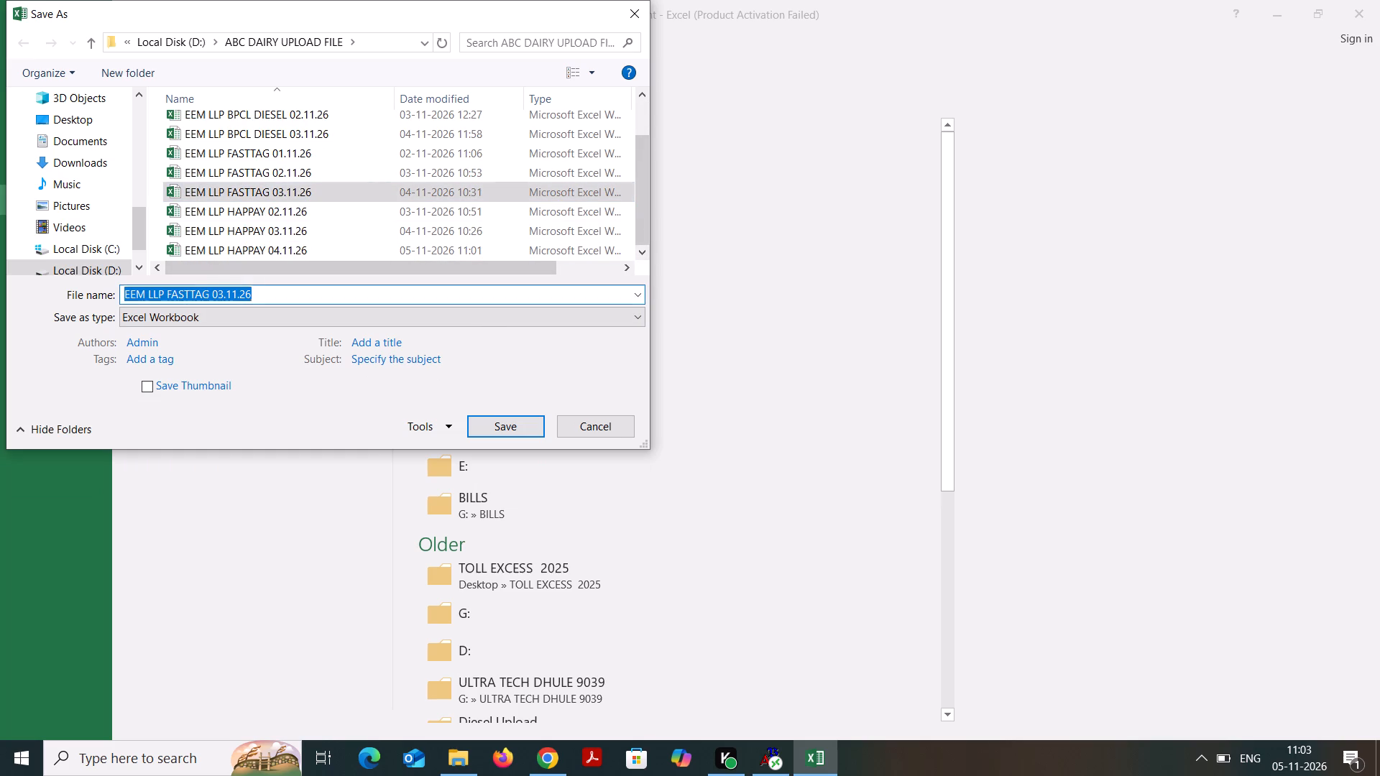
key("Right")
key("Left")
key("Left")
key("Left")
key("Left")
key("Left")
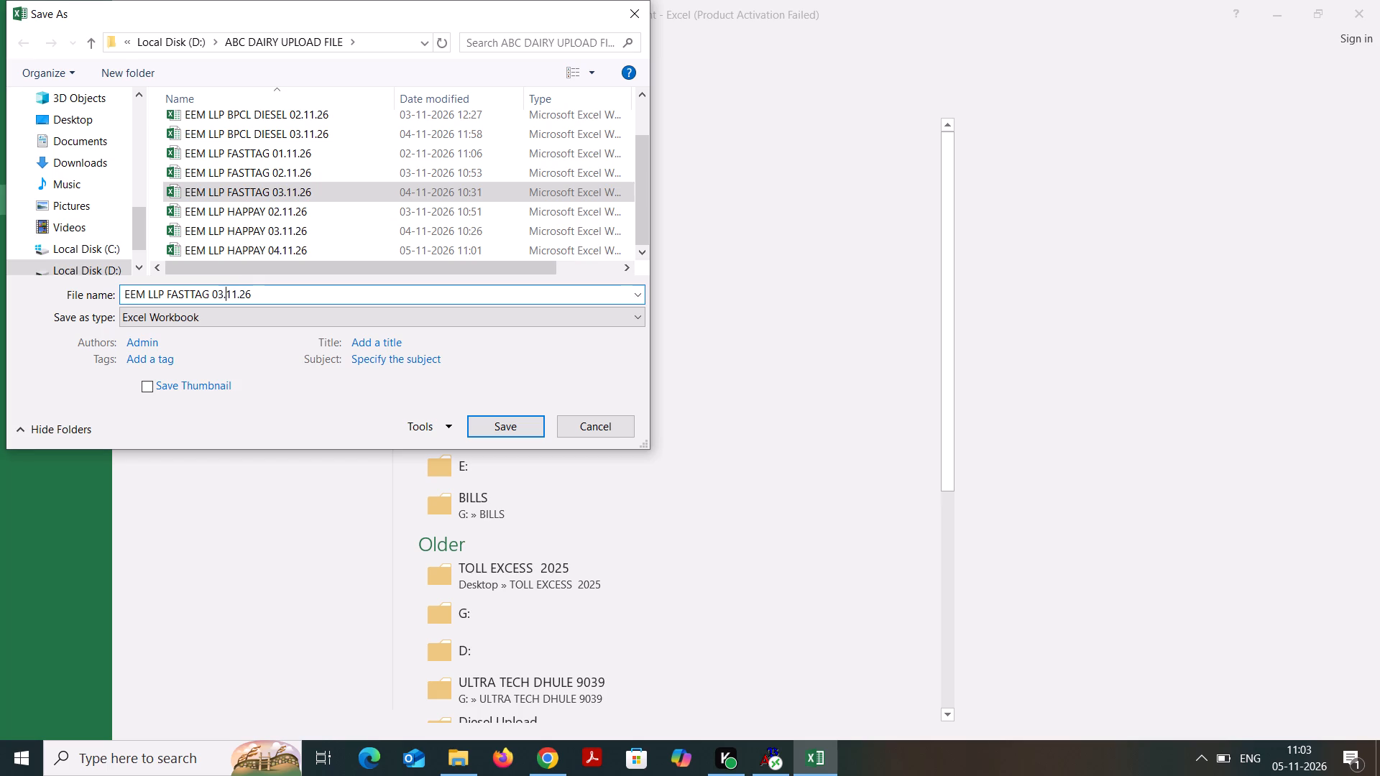
key("Left")
key("BackSpace")
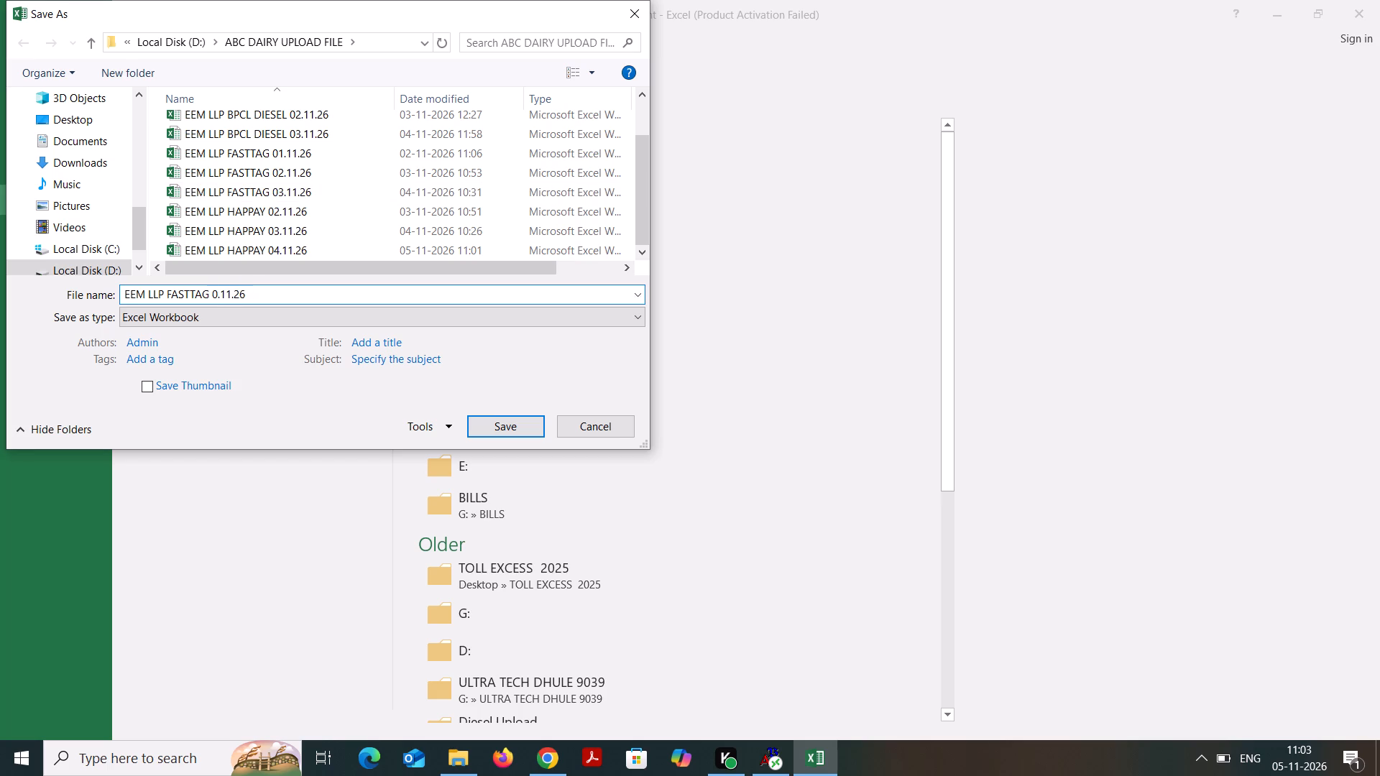
key("4")
key("Return")
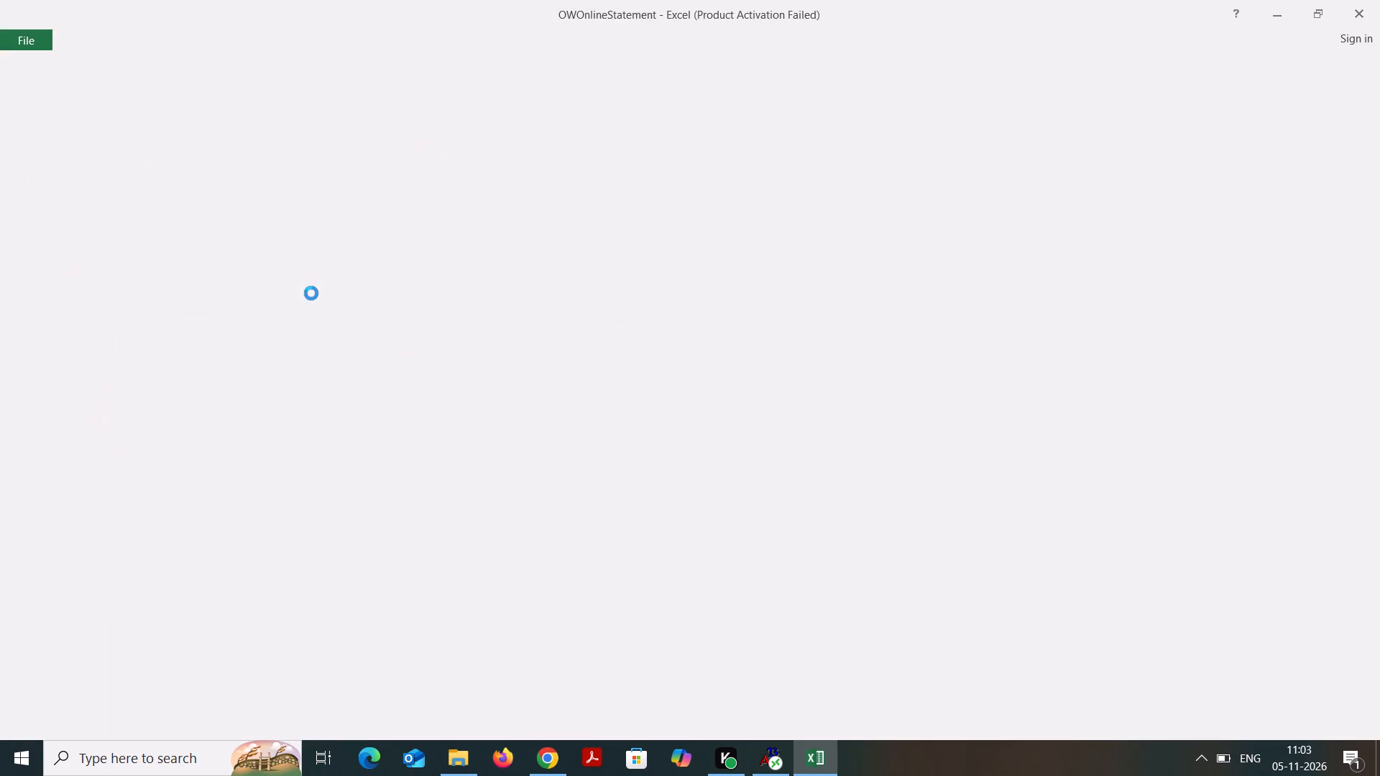
left_click(1379, 2)
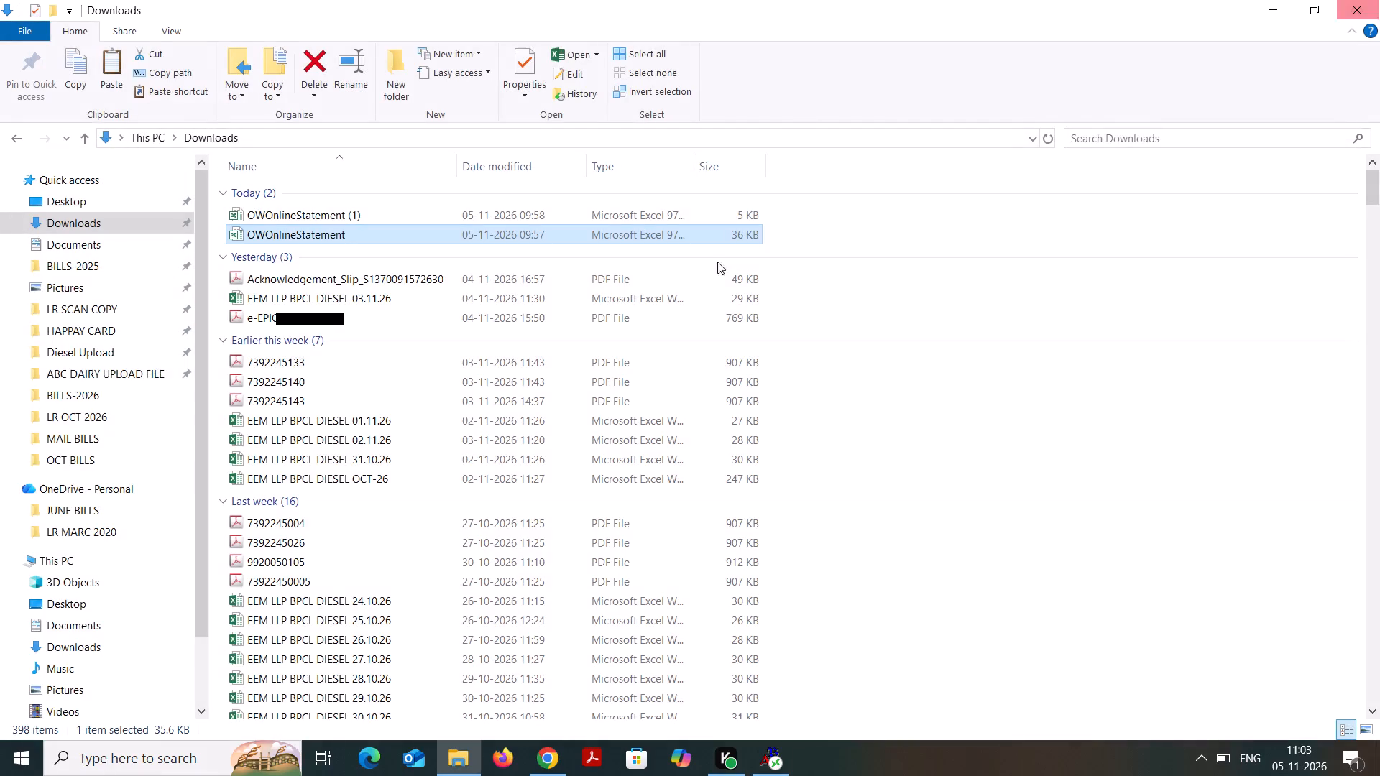
Open the OWOnlineStatement (1) workbook from the Downloads folder despite its mismatched file format.
double_click(299, 216)
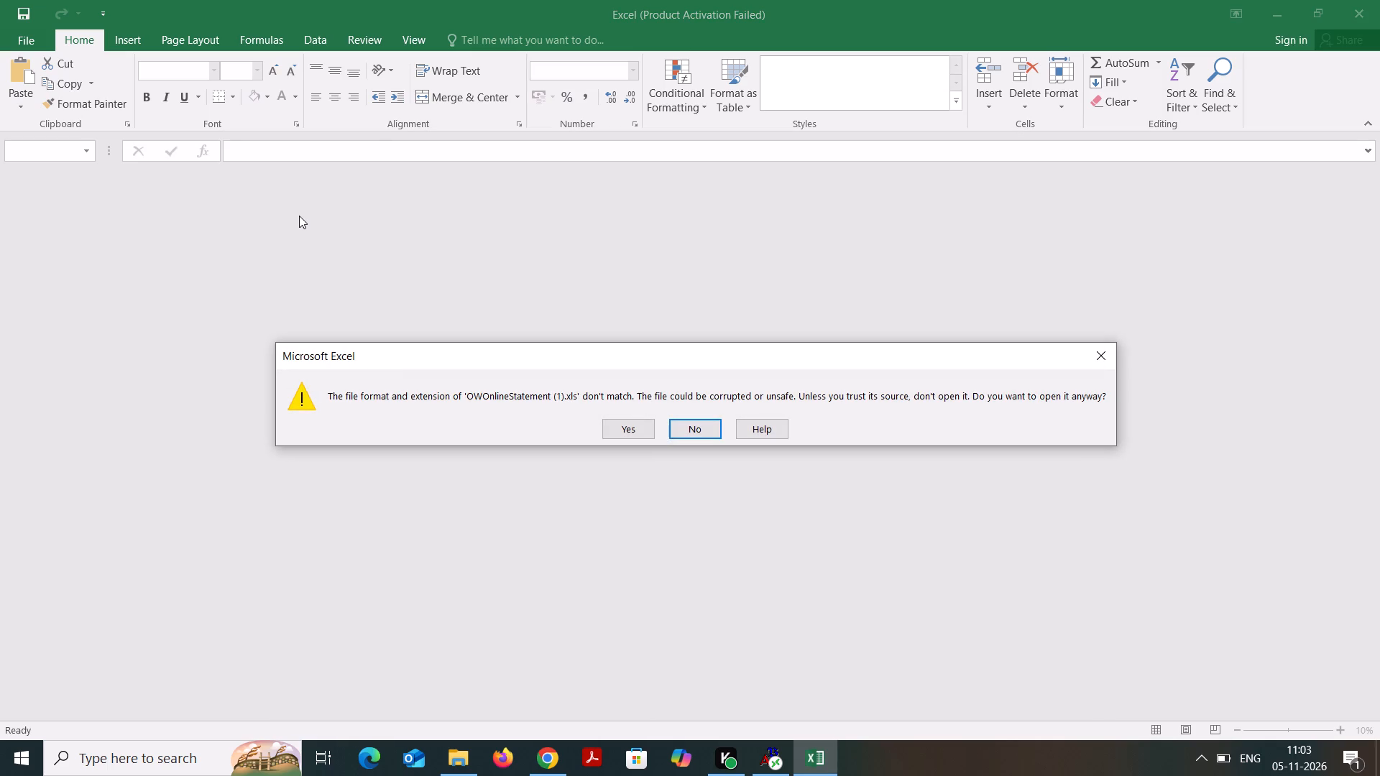
key("Left")
key("Return")
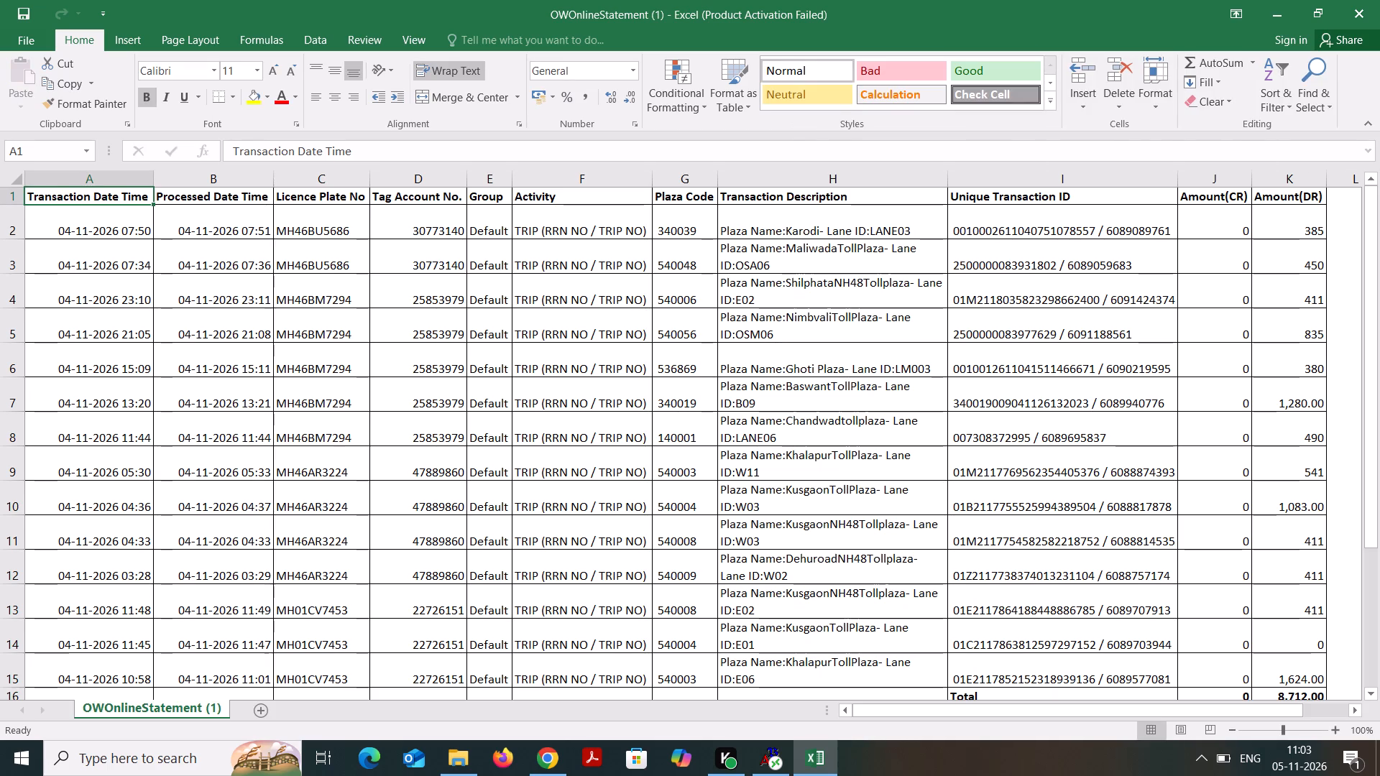
key("Return")
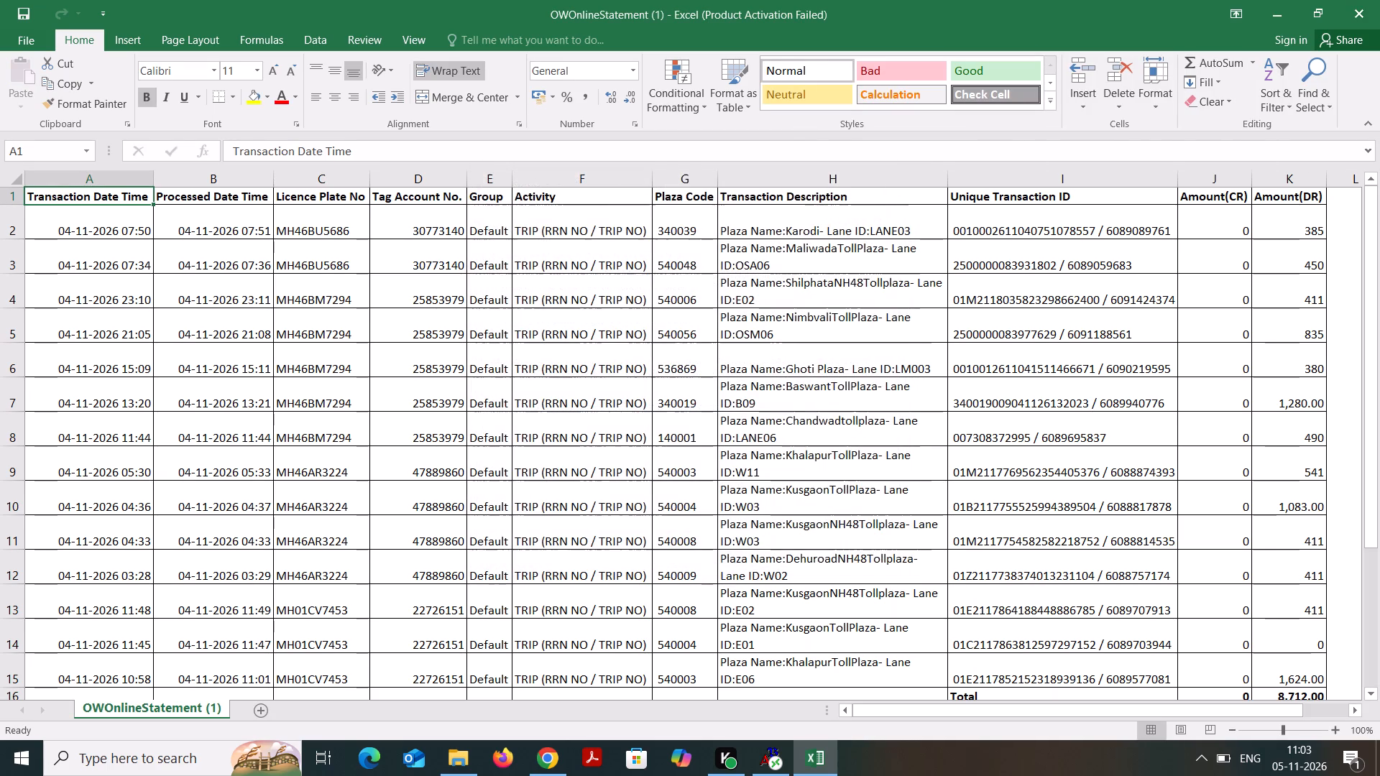
Review the Amount(DR) column of the toll statement from row 2 down to the last transaction in row 15.
left_click(351, 217)
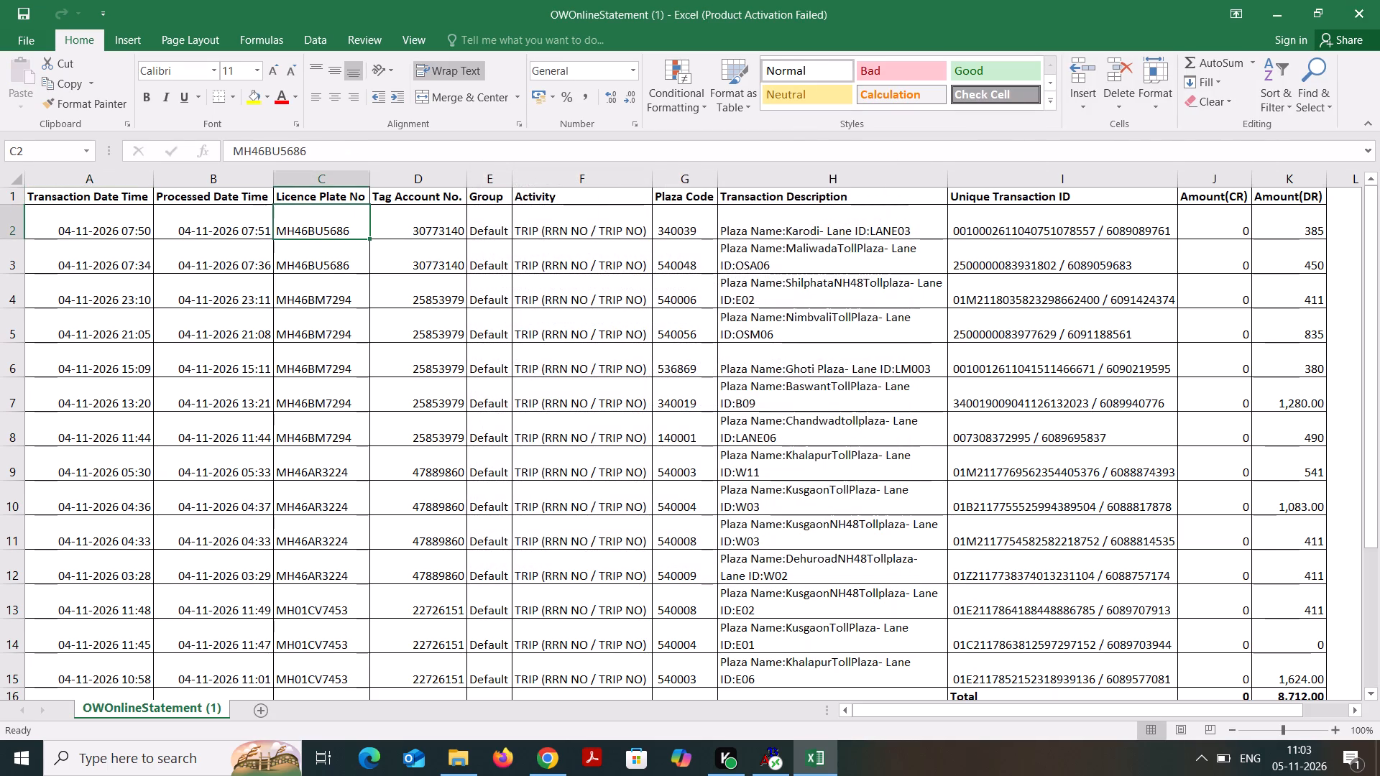
key("ctrl+Right")
key("Down")
key("Down")
key("Down")
key("Down")
key("Down")
key("Down")
key("Down")
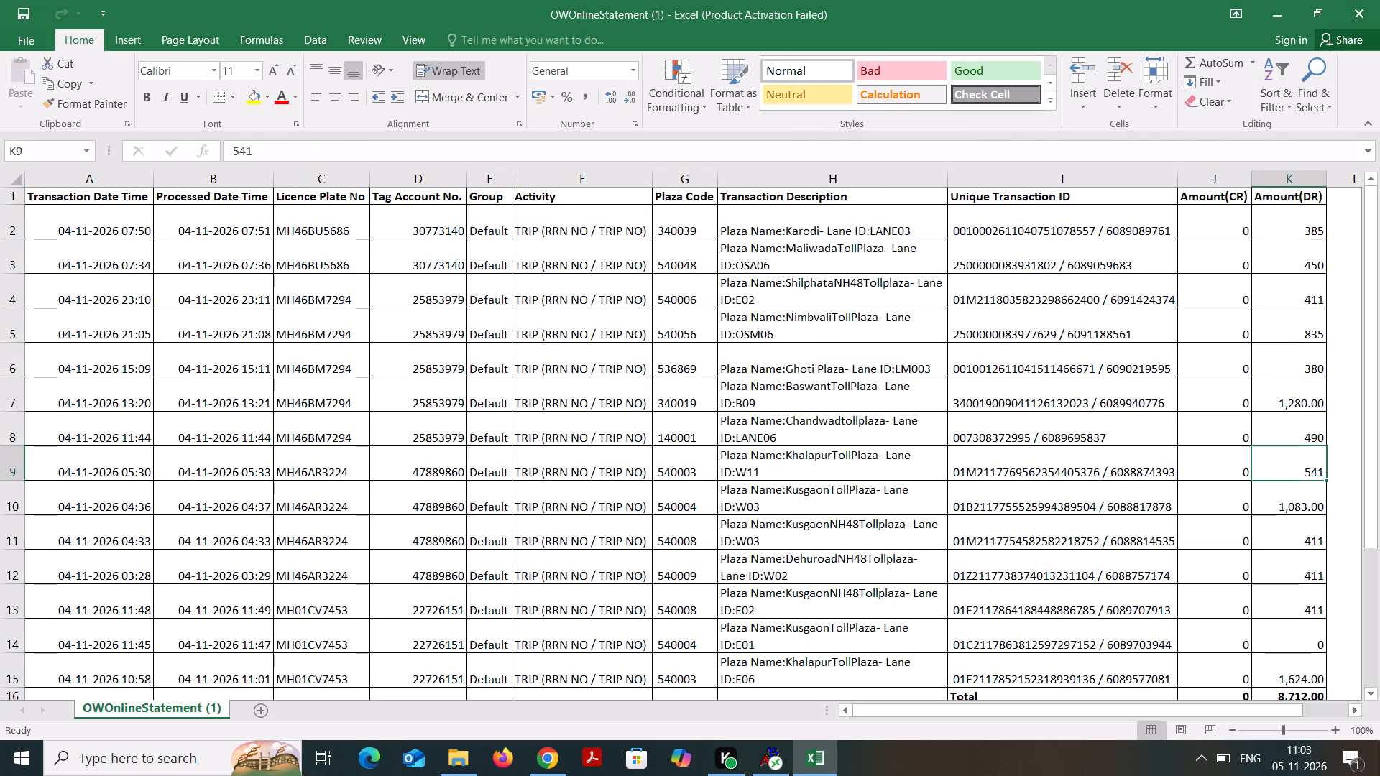
key("Down")
key("Down")
key("Down")
key("Down")
key("Down")
key("Down")
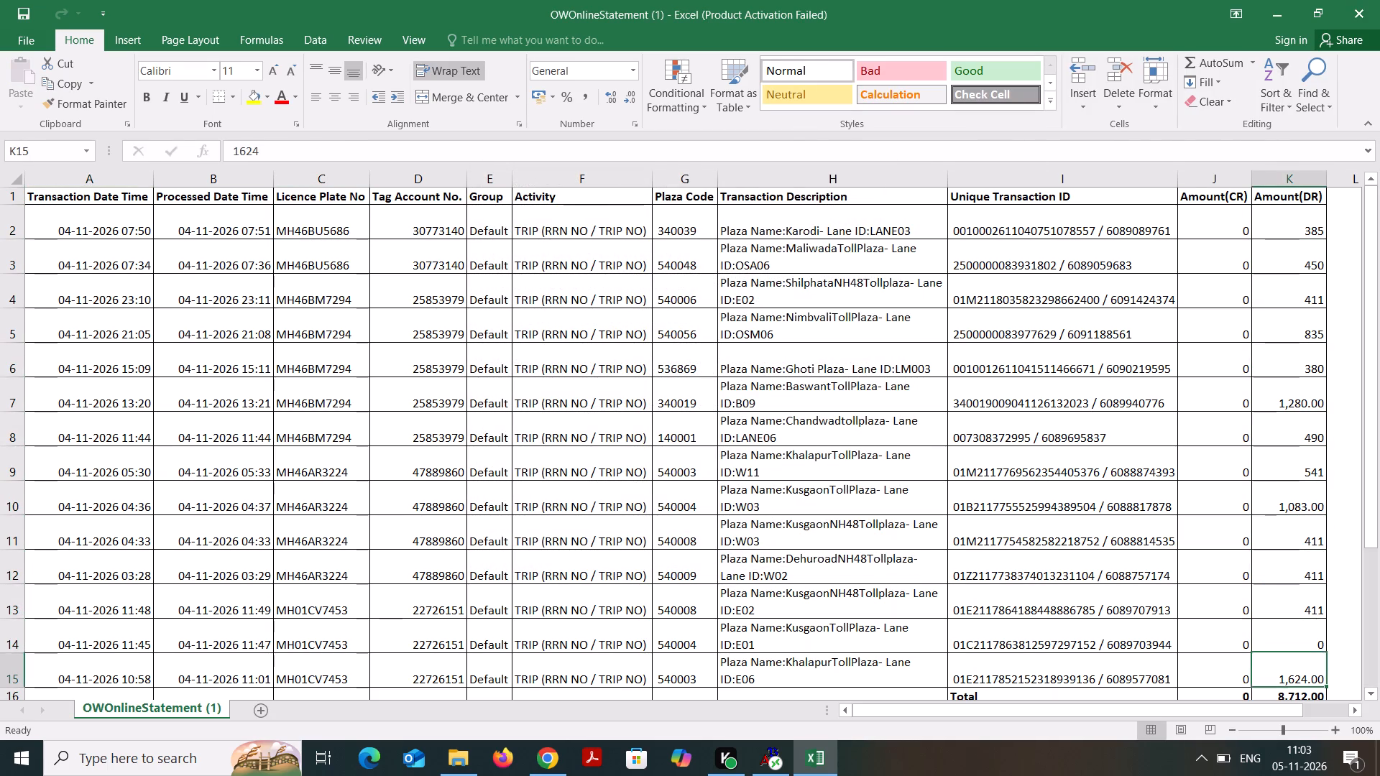
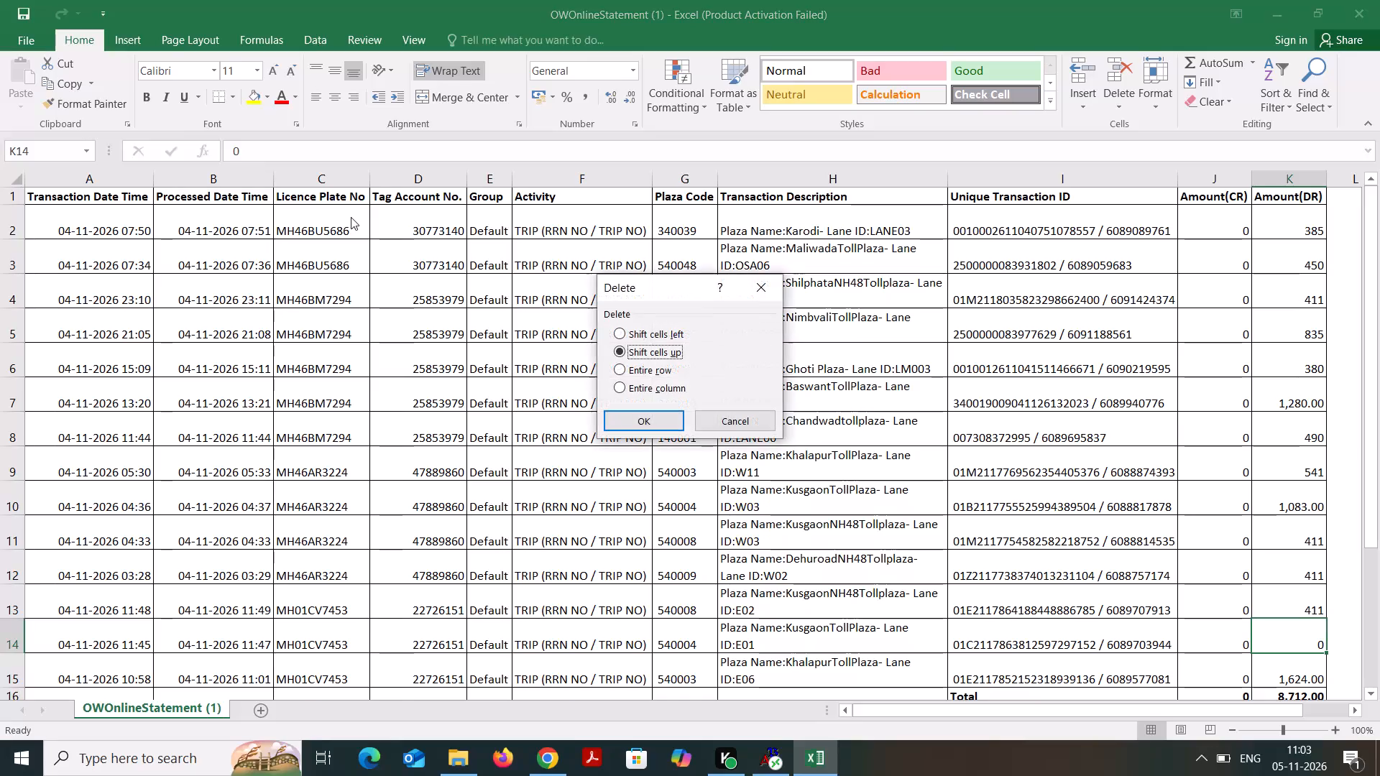
Delete the entire row 14, the transaction with an Amount(DR) of 0, from the OWOnlineStatement (1) sheet.
key("Down")
key("Return")
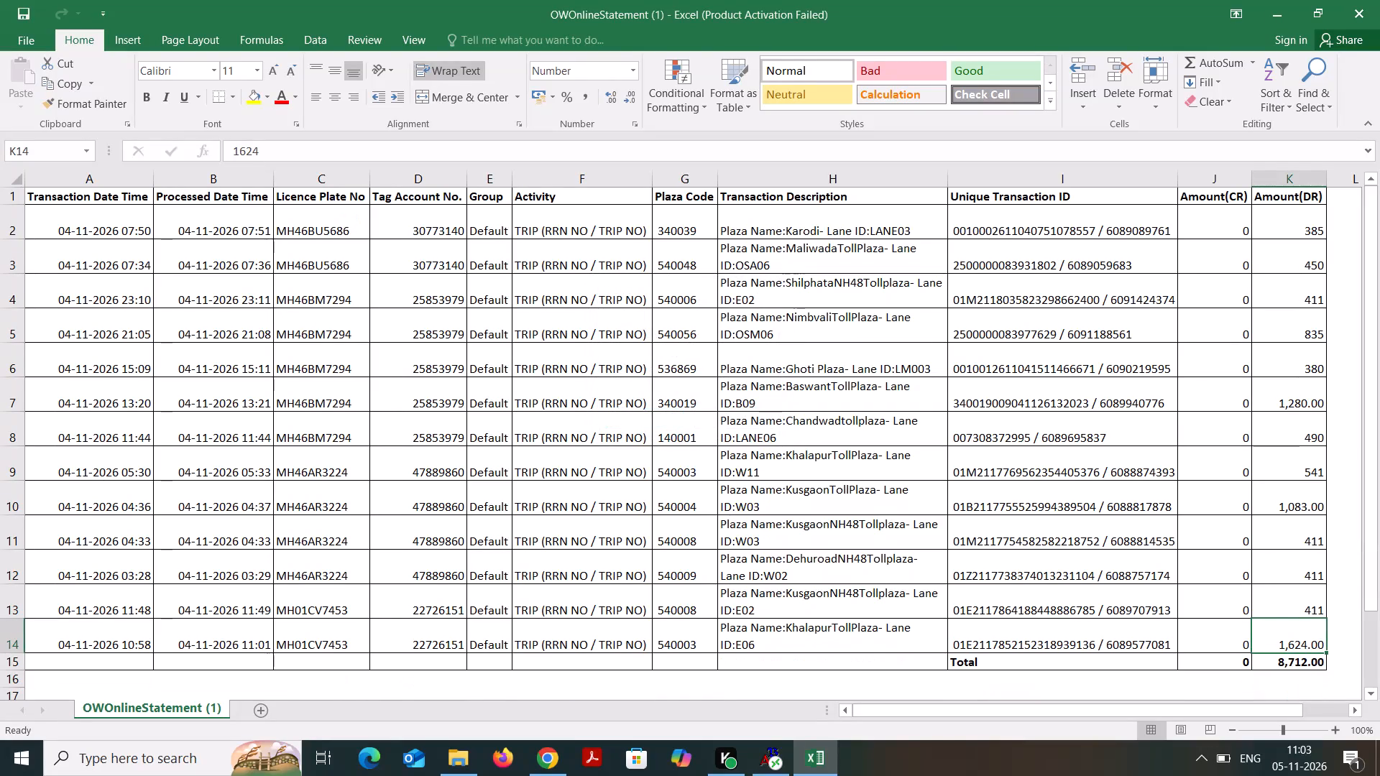
Copy the full transaction rows 2 to 14 of the statement, leaving out the header and Total rows.
left_click(11, 216)
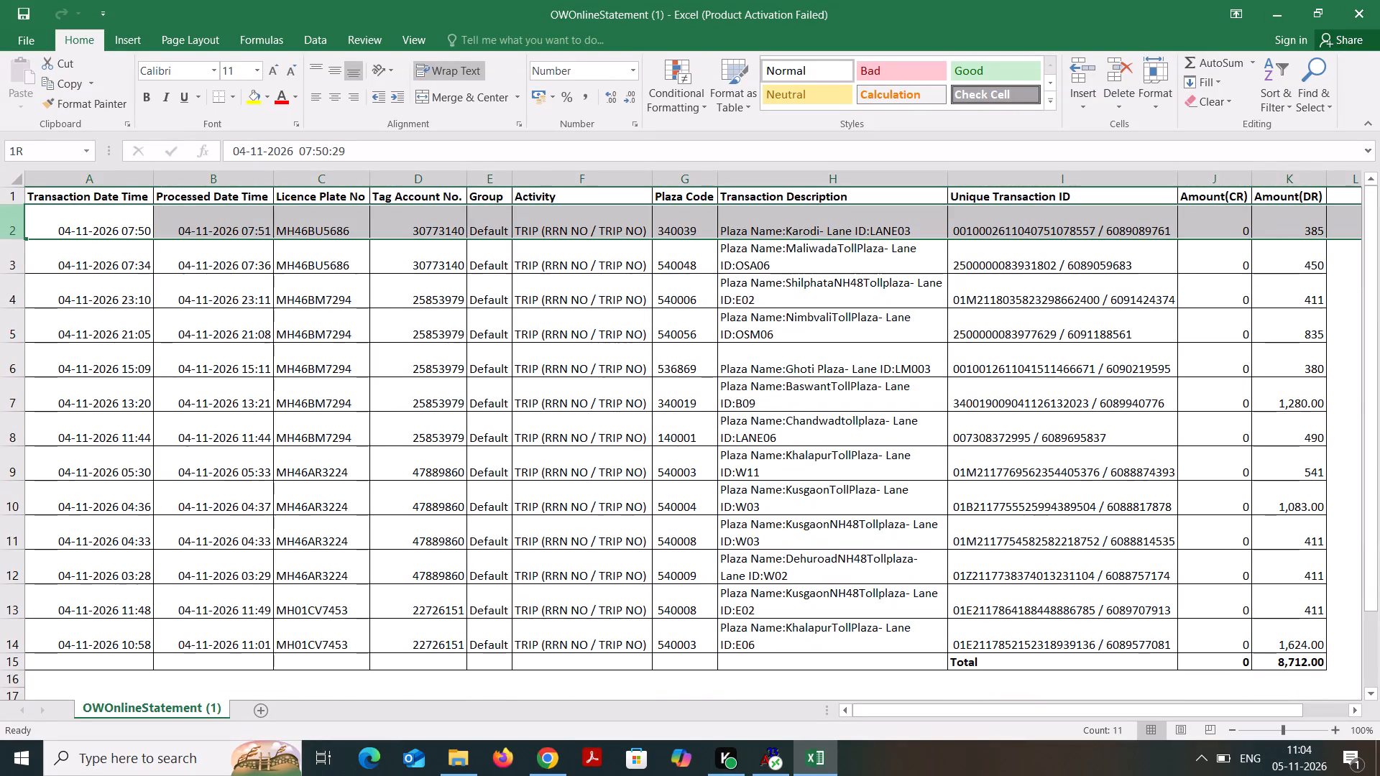
key("shift+Down")
key("shift+Down")
key("shift+Down")
key("shift+Down")
key("shift+Down")
key("shift+Down")
key("shift+Down")
key("shift+Down")
key("shift+Down")
key("shift+Down")
key("shift+Down")
key("shift+Down")
key("shift+Down")
key("shift+Down")
key("shift+Up")
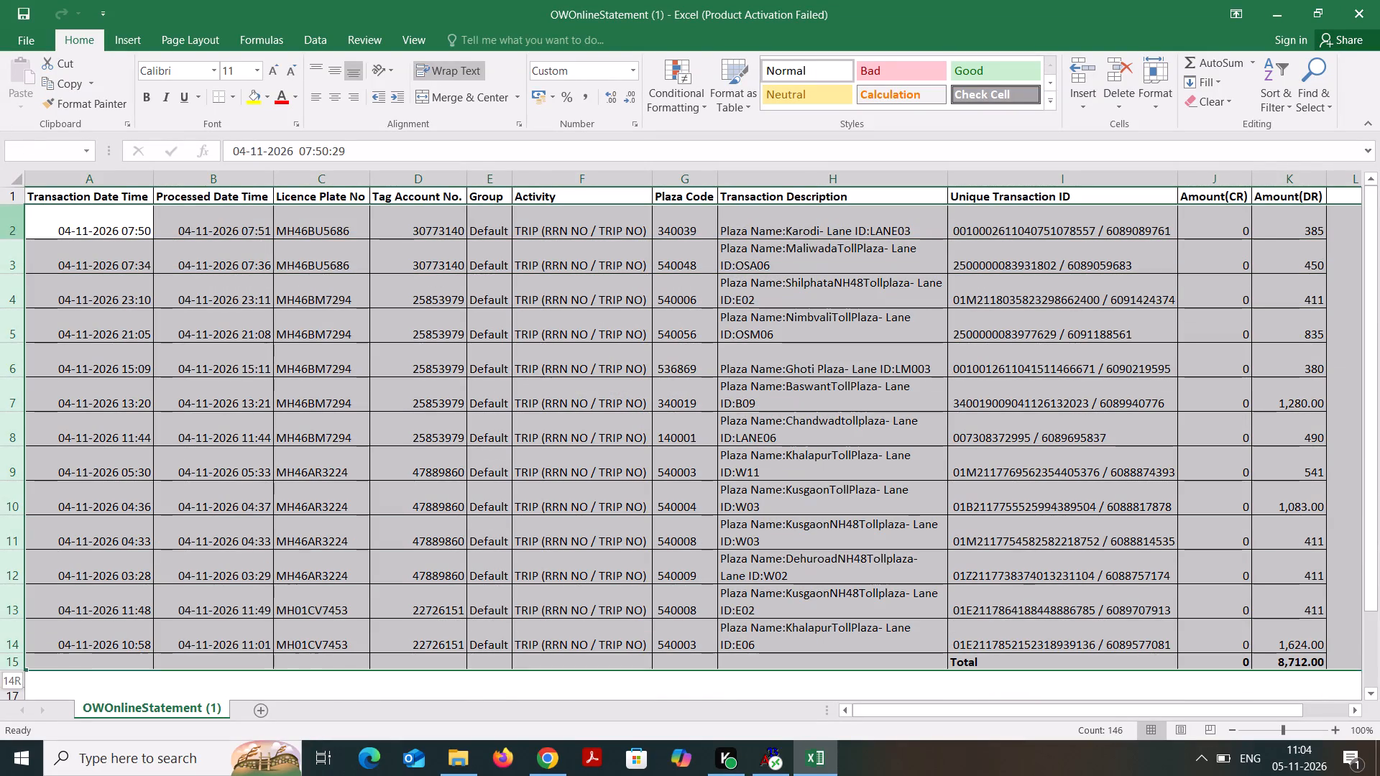
key("shift+Up")
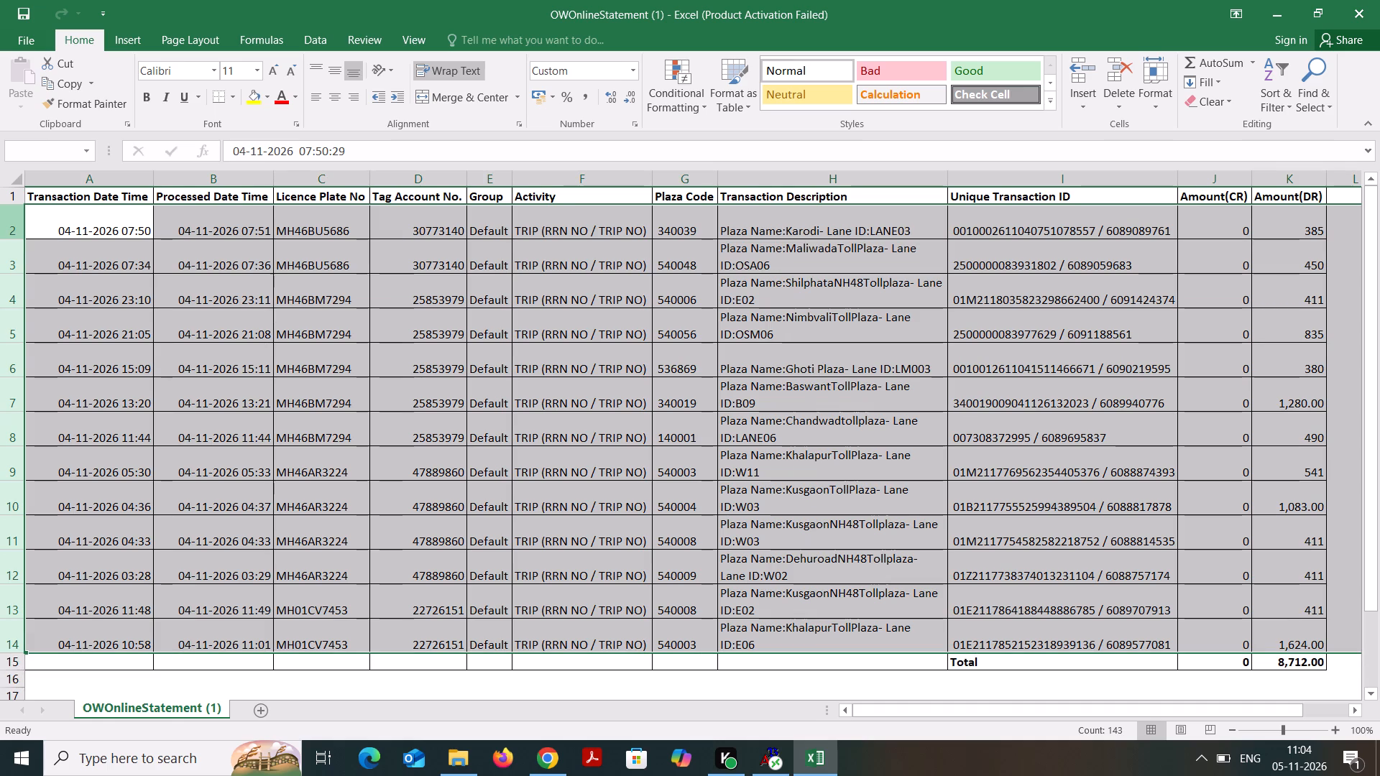
key("ctrl+c")
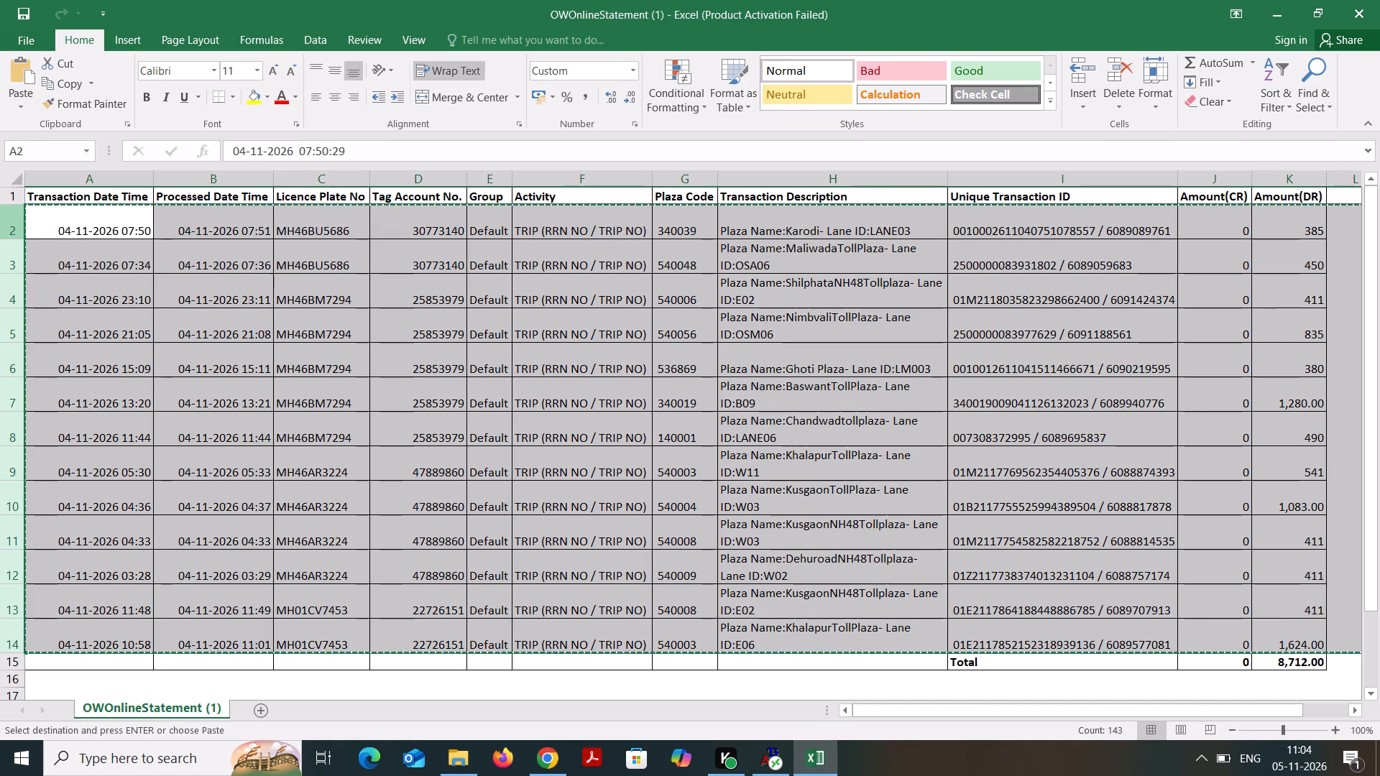
Open EEM LLP FASTTAG 04.11.26 from the ABC DAIRY UPLOAD FILE folder and paste the copied rows below its last transaction, starting at A120.
key("alt+Tab")
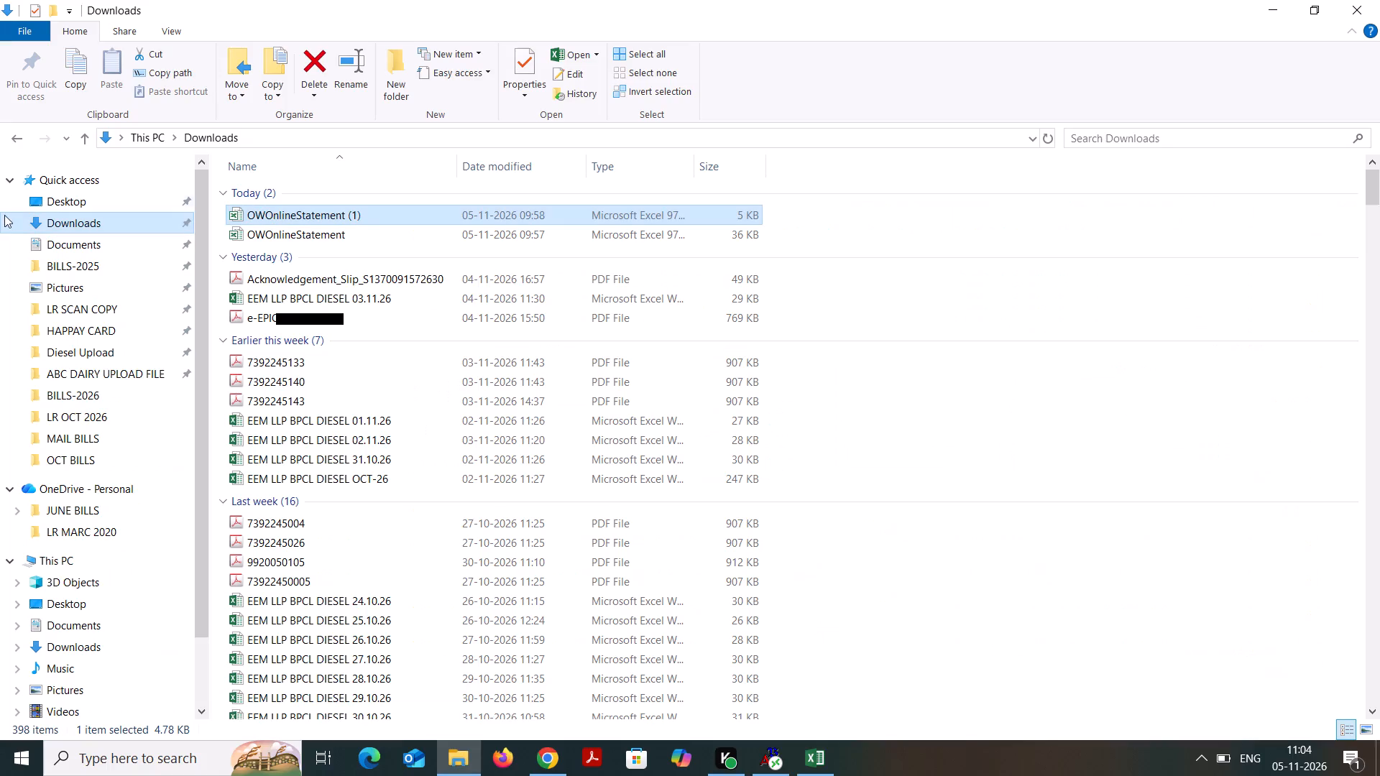
left_click(129, 374)
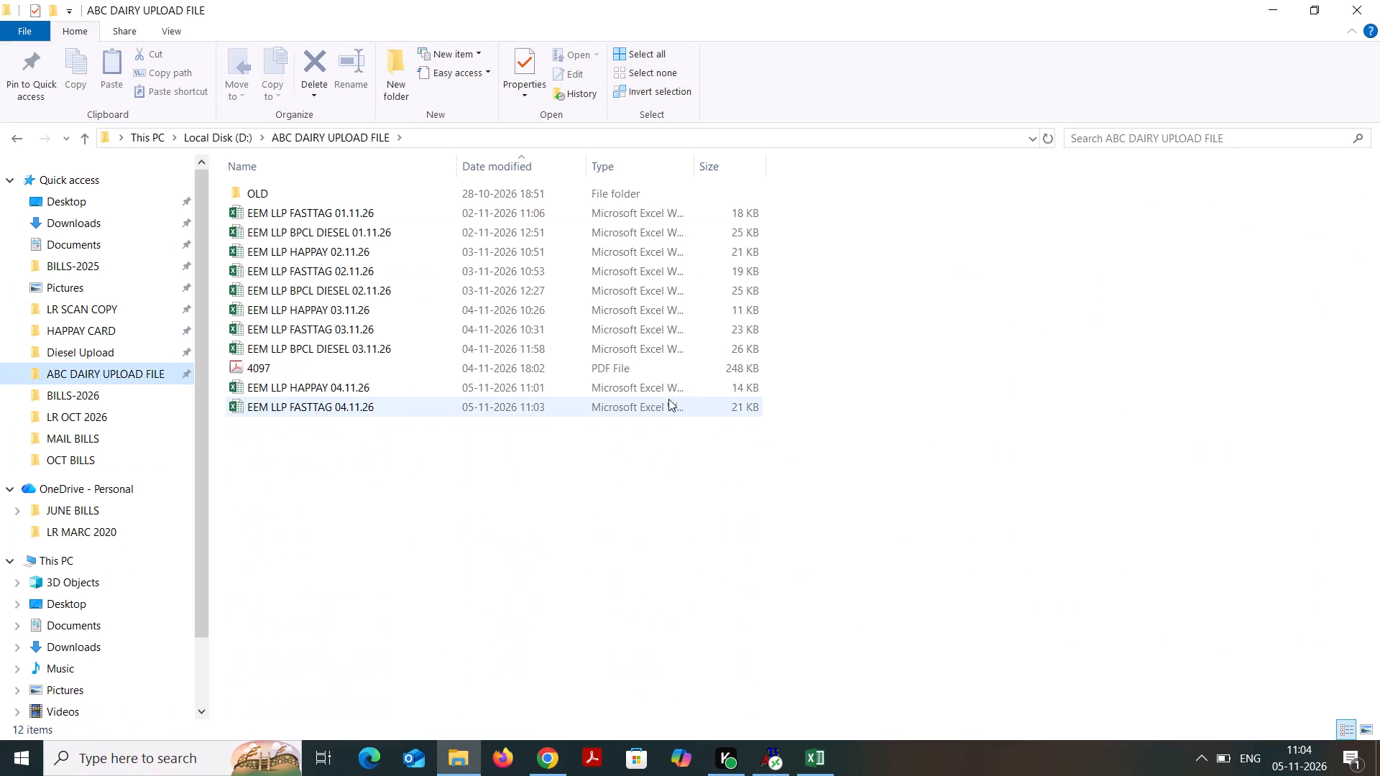
double_click(368, 407)
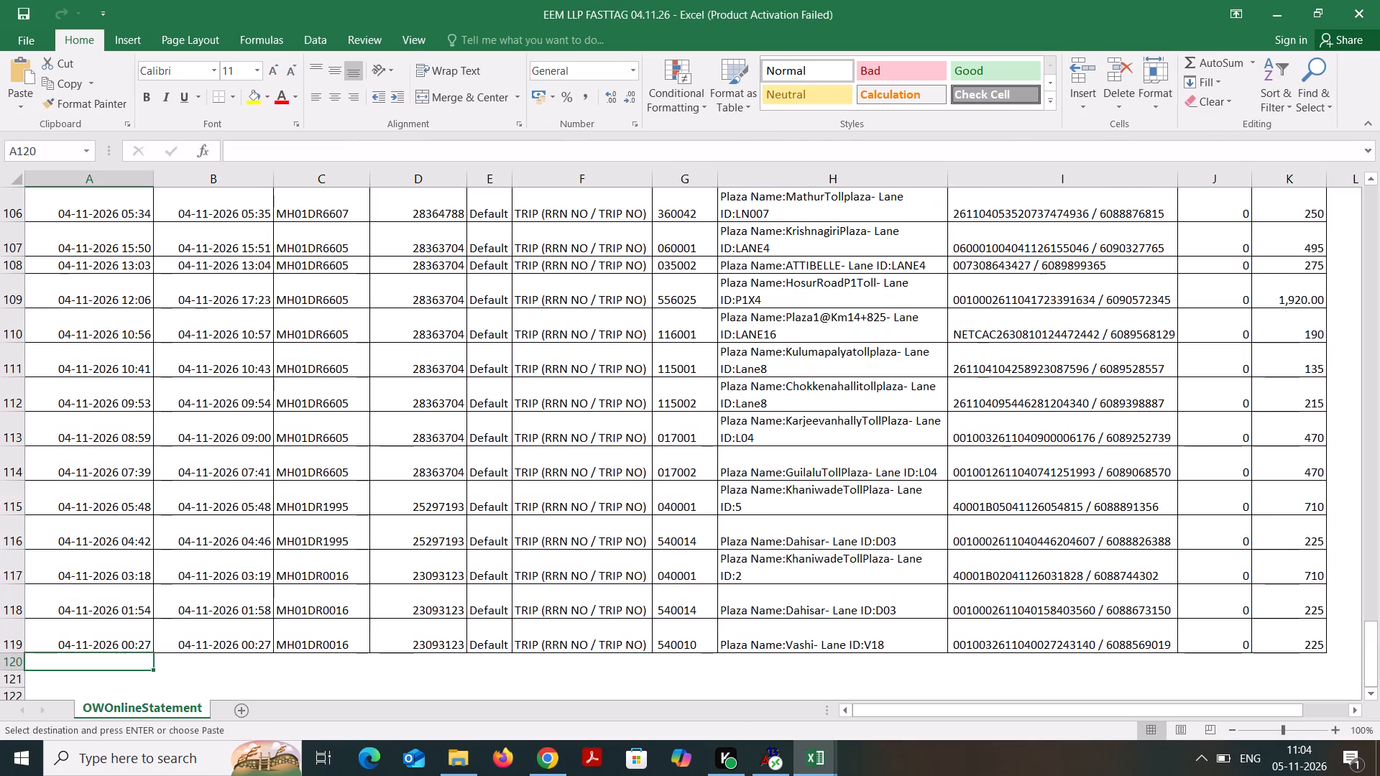
key("ctrl+v")
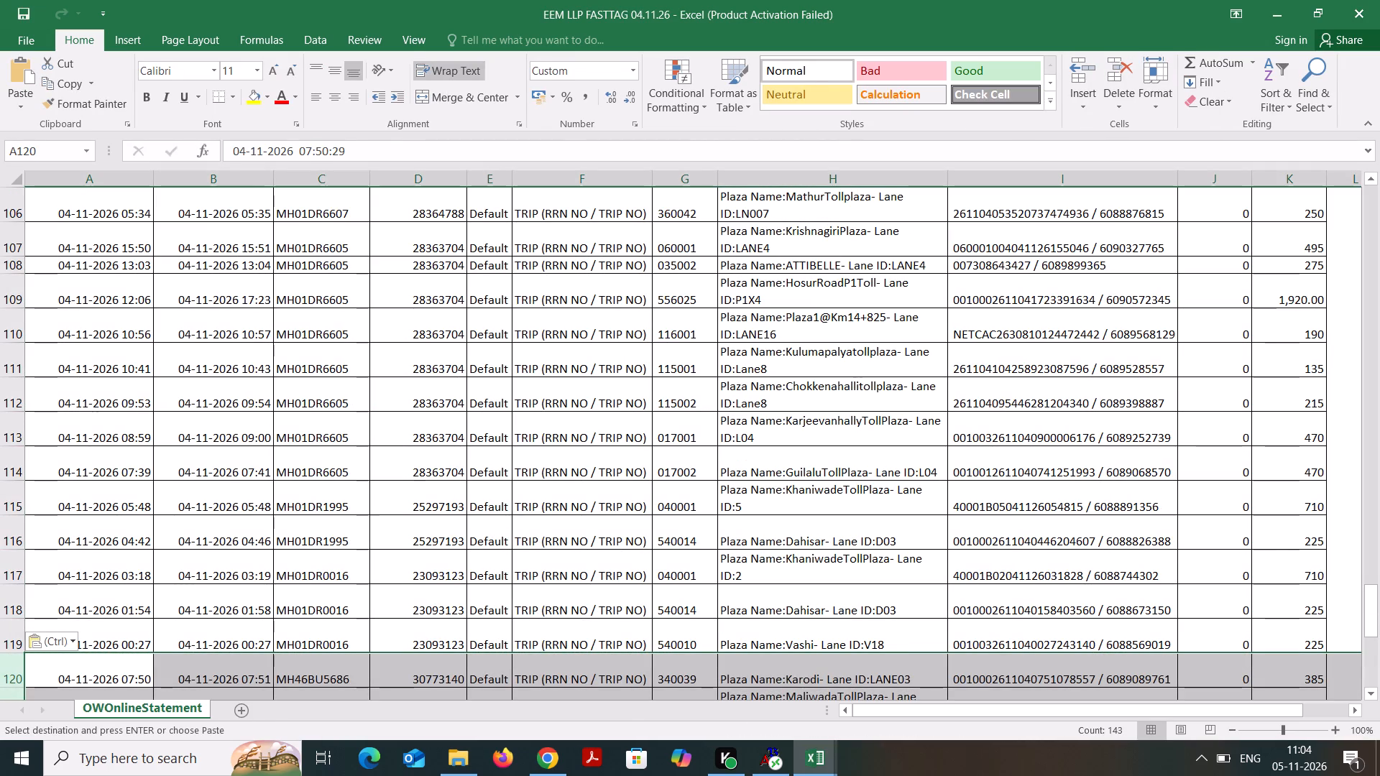
key("ctrl+Down")
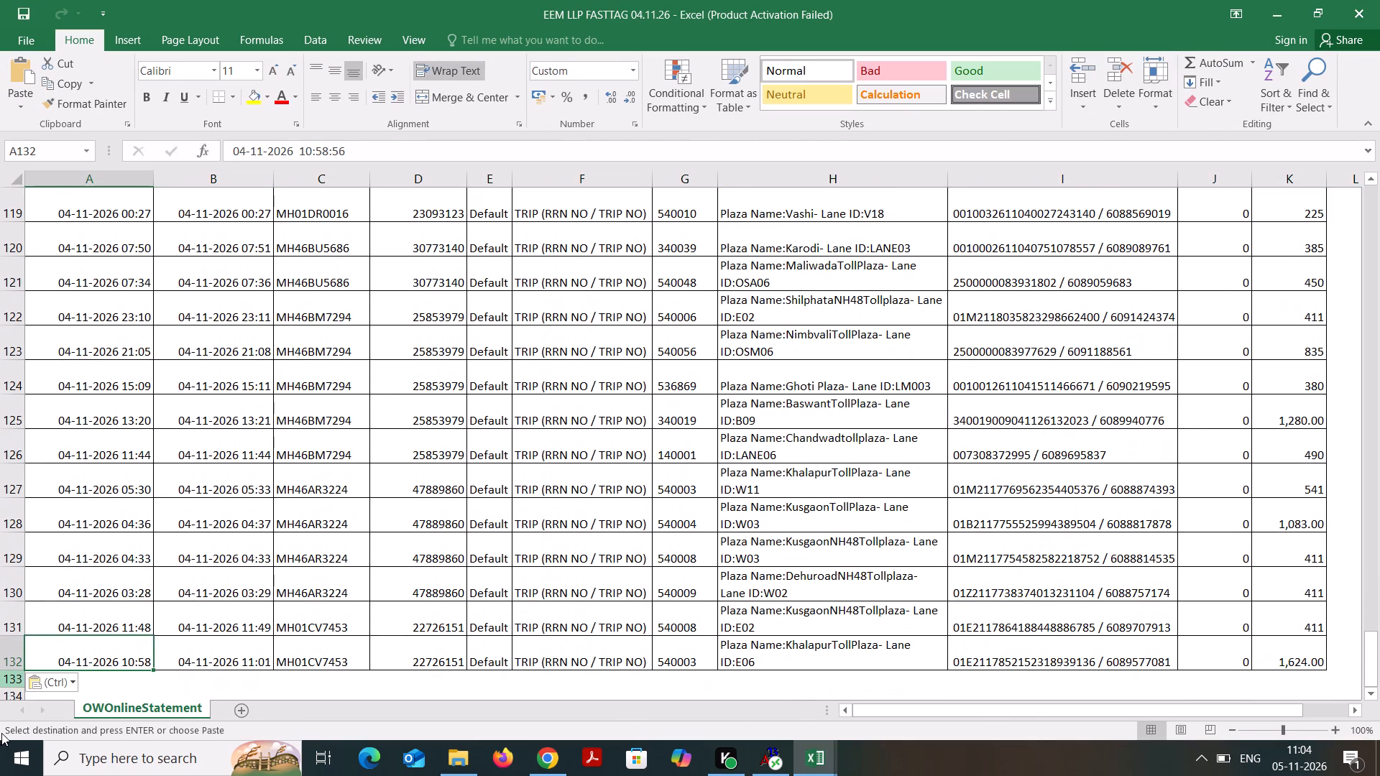
Rename the OWOnlineStatement sheet of the workbook as FASTTAG.
double_click(157, 710)
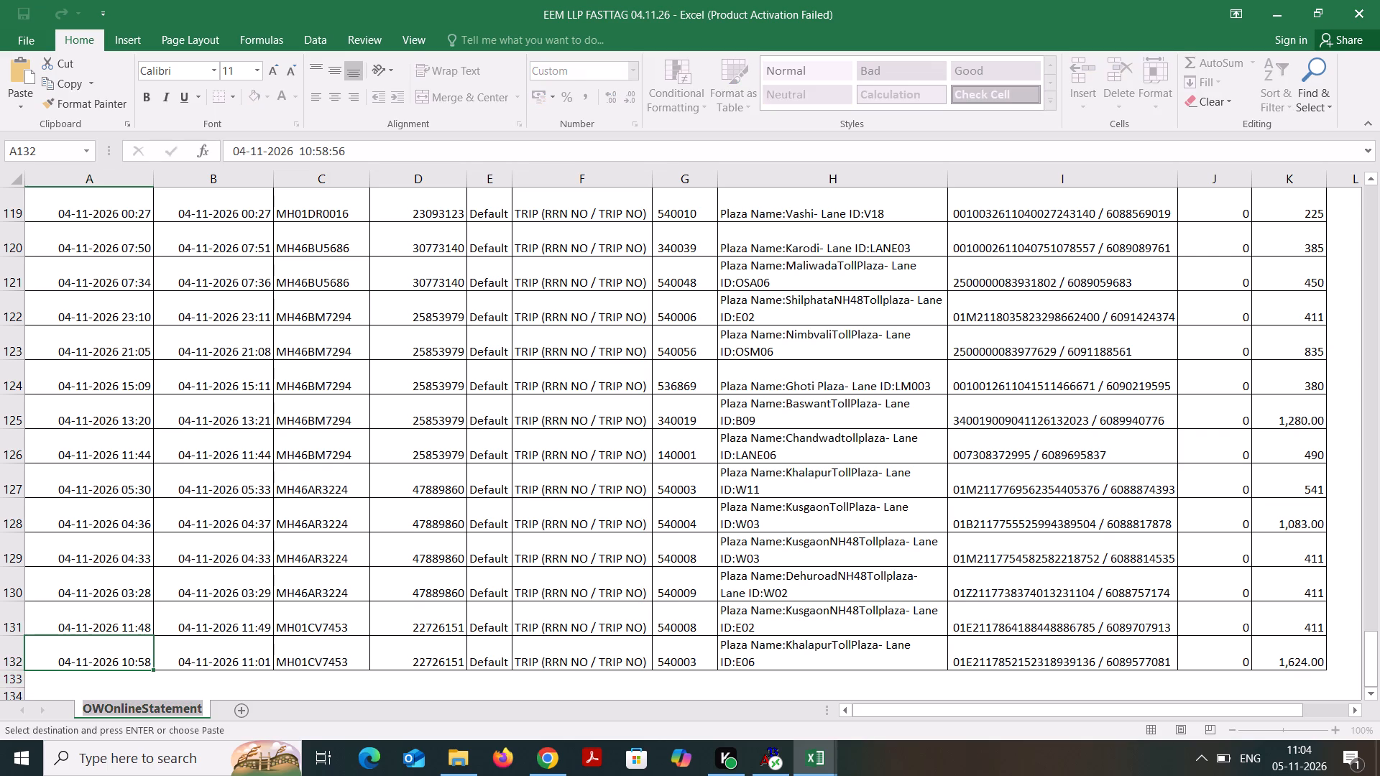
type("FASTTAG")
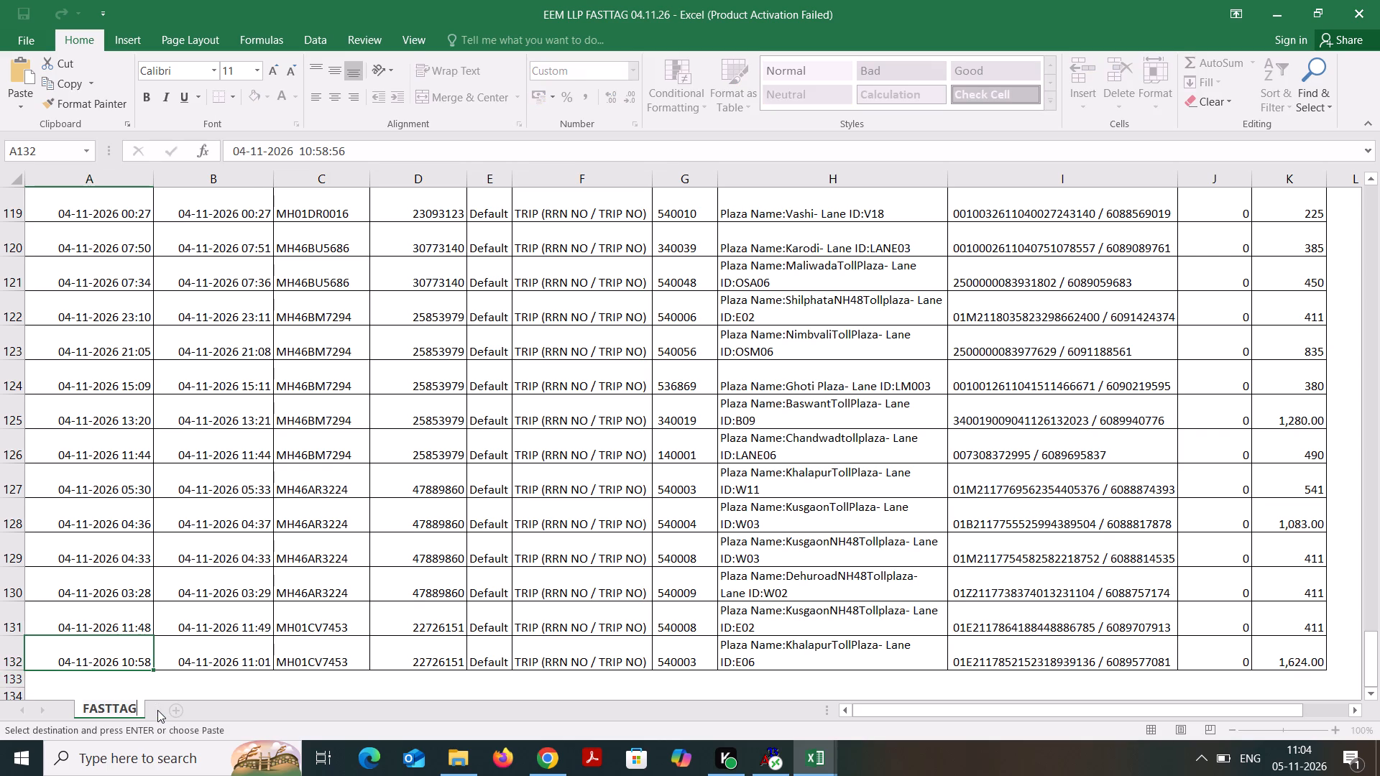
key("Return")
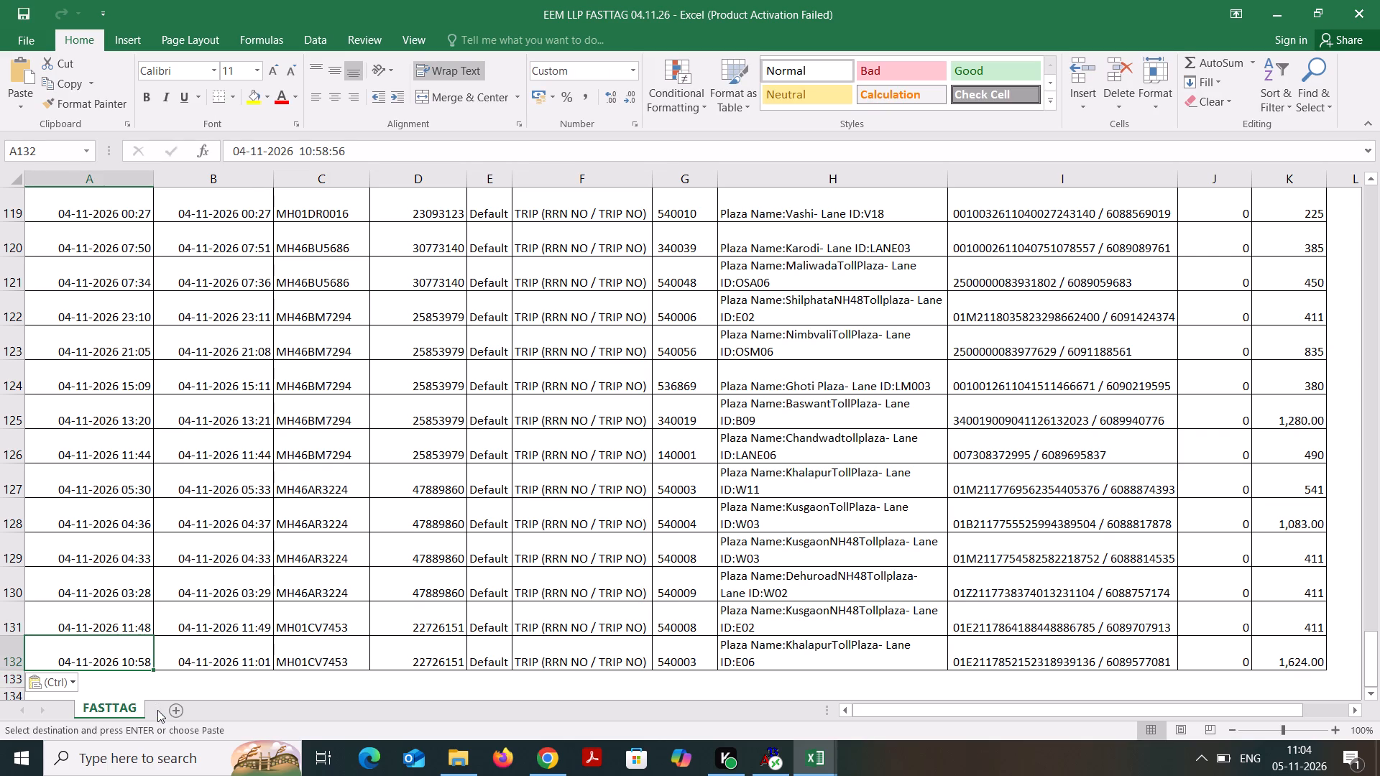
Save the EEM LLP FASTTAG 04.11.26 workbook and close it.
key("ctrl+s")
left_click(1379, 0)
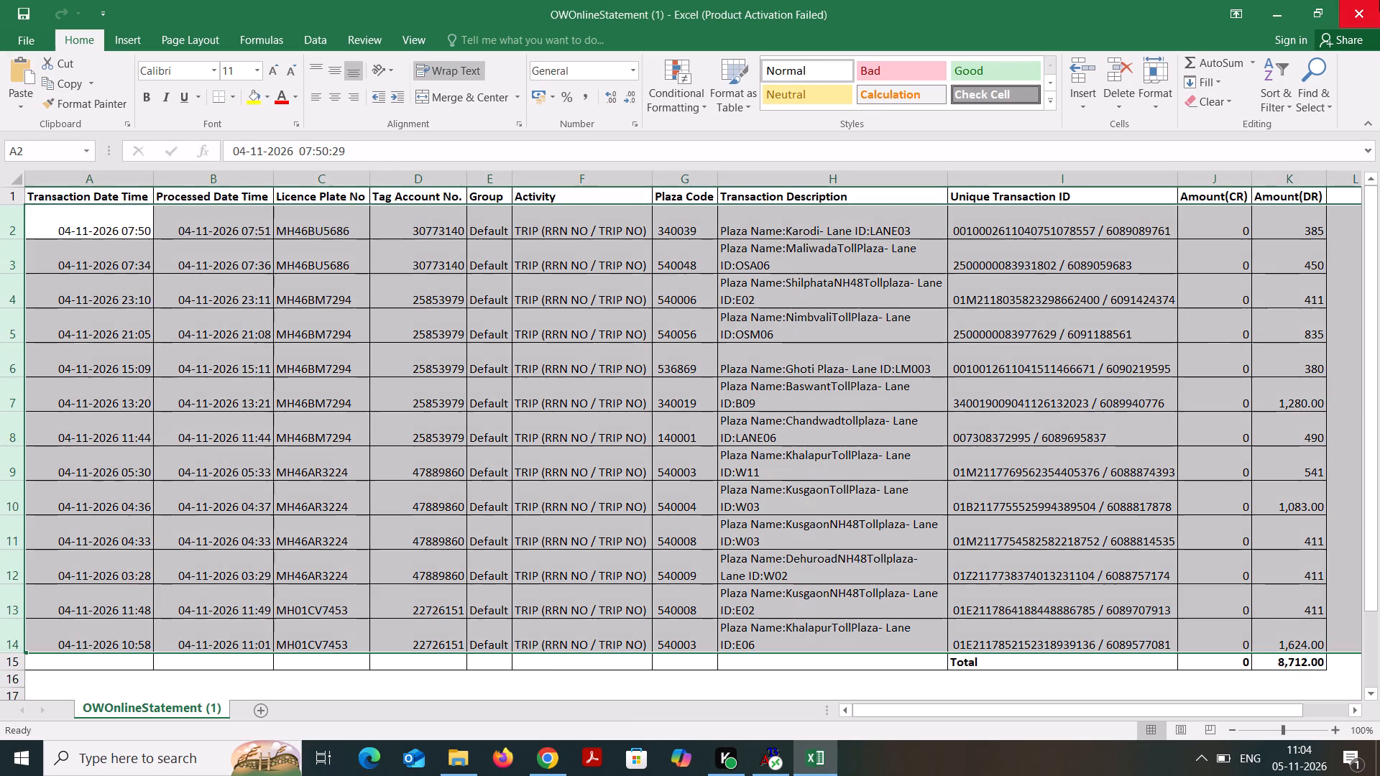
Close the OWOnlineStatement (1) workbook without saving its changes.
left_click(1379, 0)
key("Right")
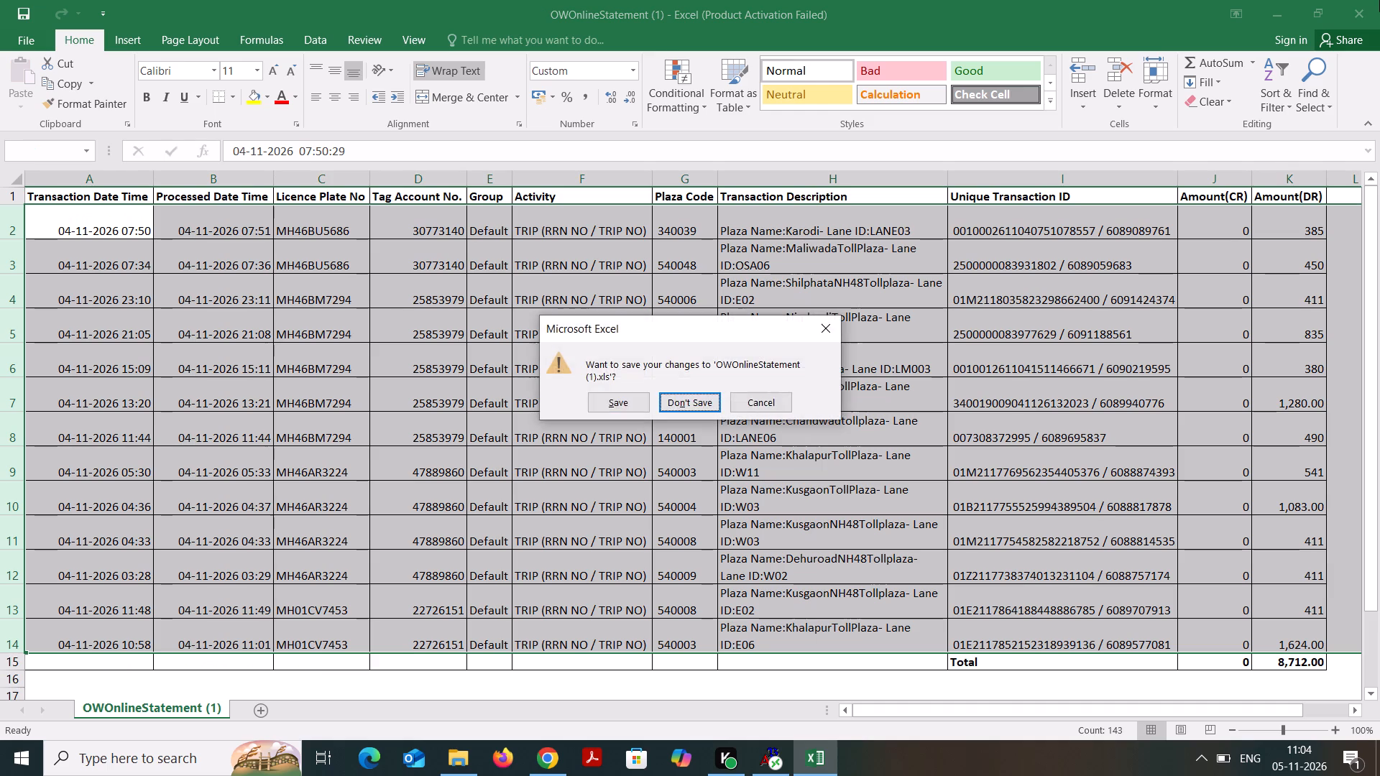
key("Return")
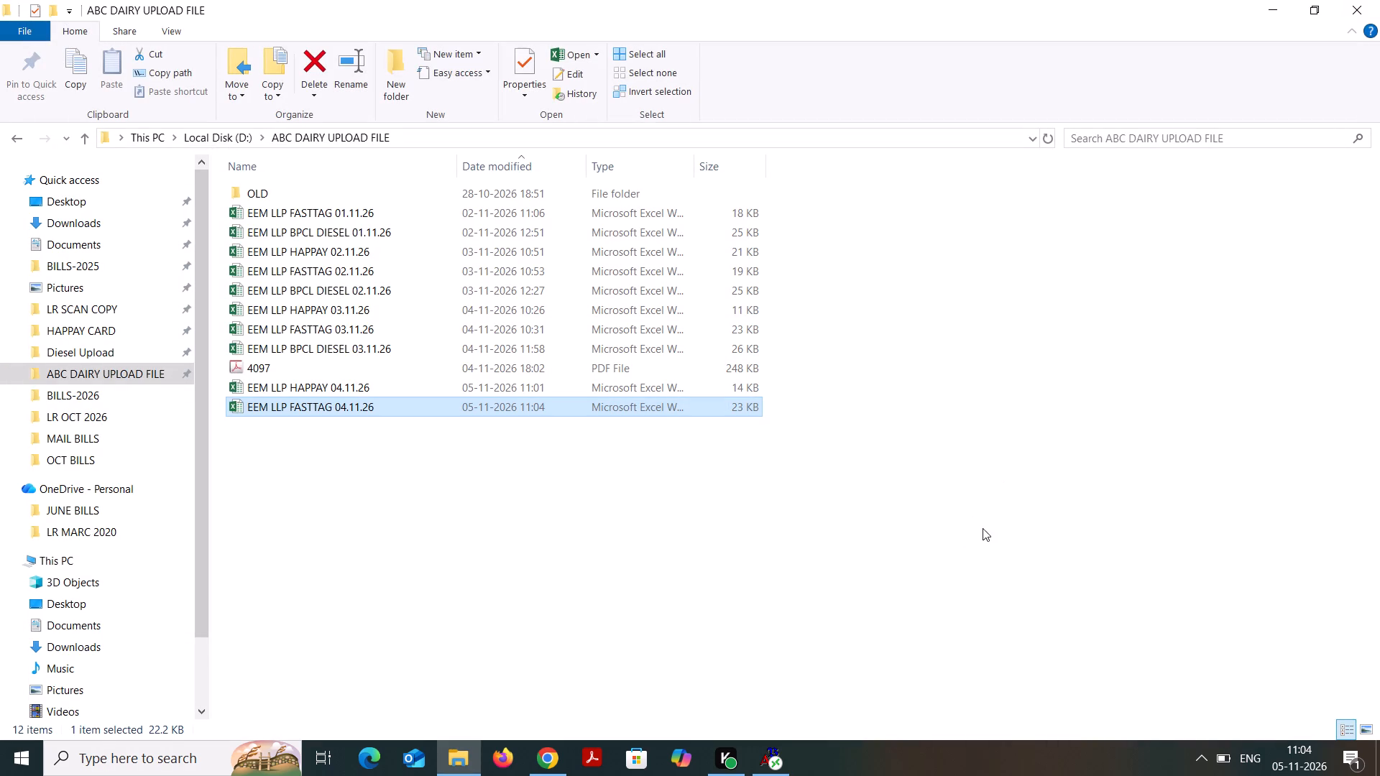